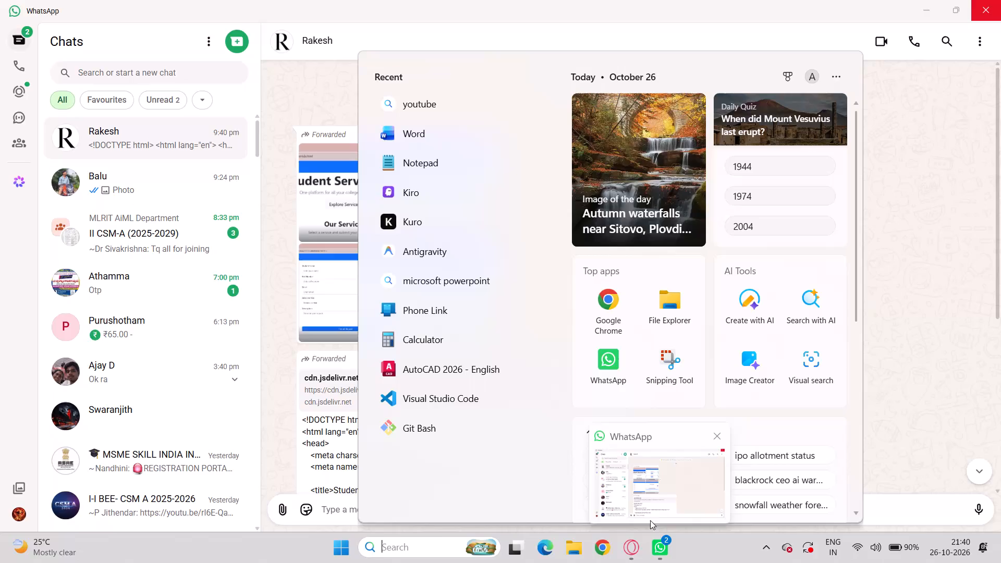
Switch to File Explorer, browse the recent files, and open the Word document KOUSHIK-WT12(1) from the Documents folder.
{"action": "double_click", "coordinate": [571, 547]}
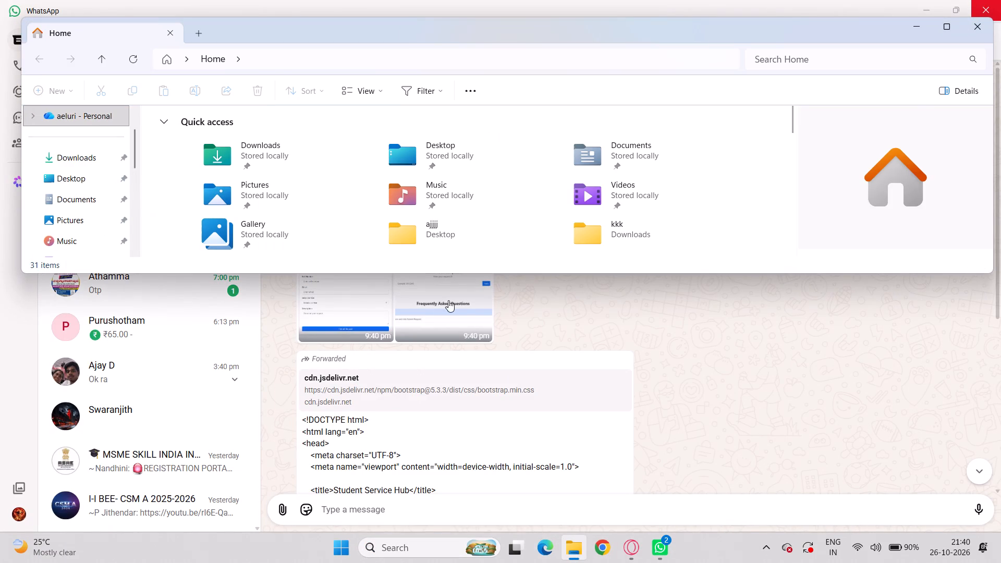
{"action": "left_click", "coordinate": [936, 25]}
{"action": "scroll", "coordinate": [624, 308], "scroll_direction": "down", "scroll_amount": 3}
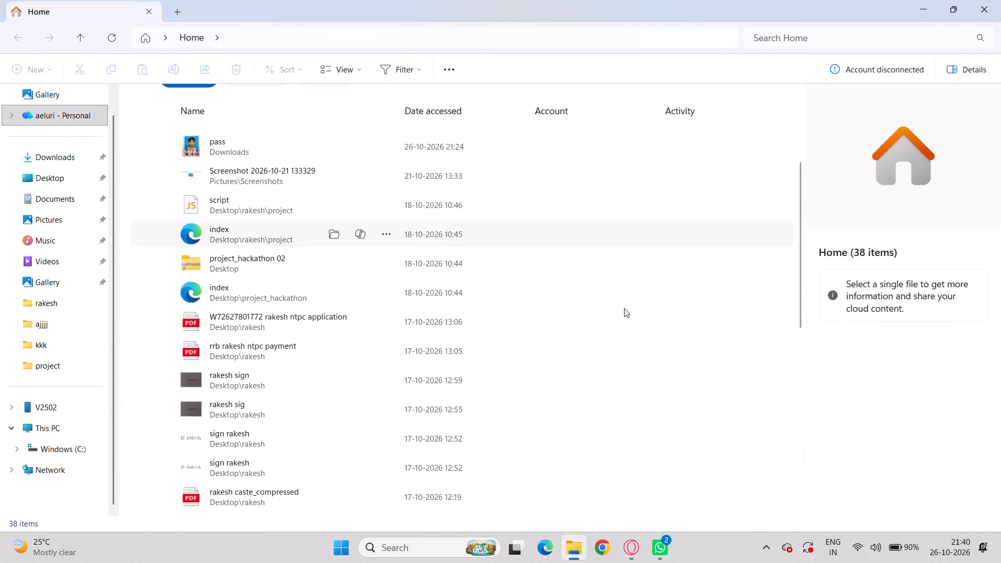
{"action": "scroll", "coordinate": [624, 308], "scroll_direction": "down", "scroll_amount": 3}
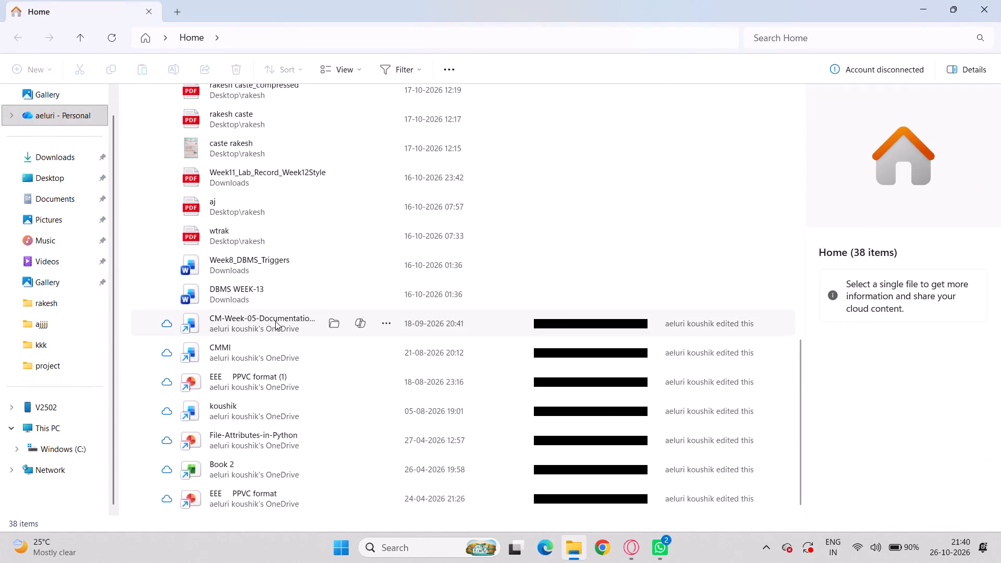
{"action": "scroll", "coordinate": [324, 421], "scroll_direction": "down", "scroll_amount": 2}
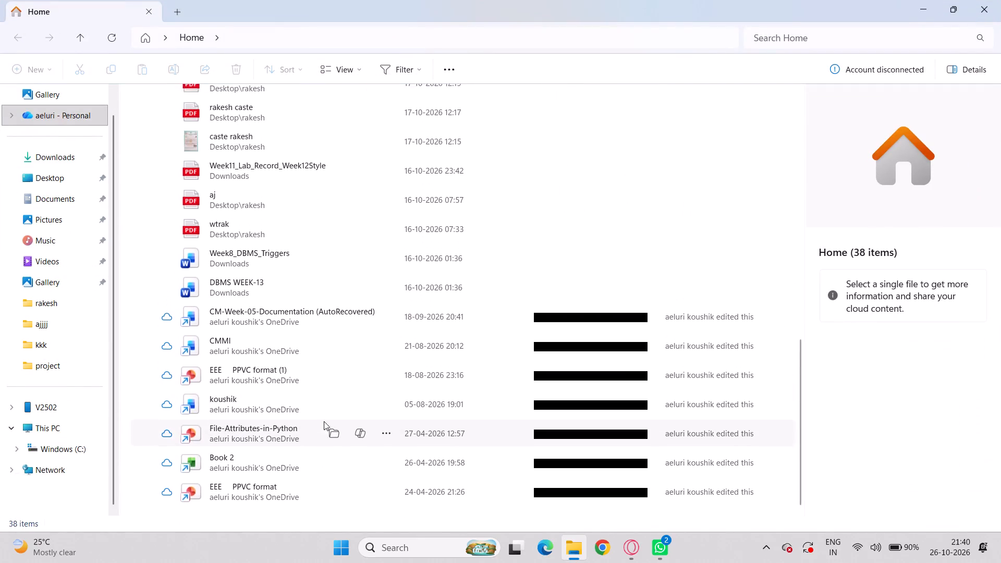
{"action": "scroll", "coordinate": [324, 421], "scroll_direction": "up", "scroll_amount": 3}
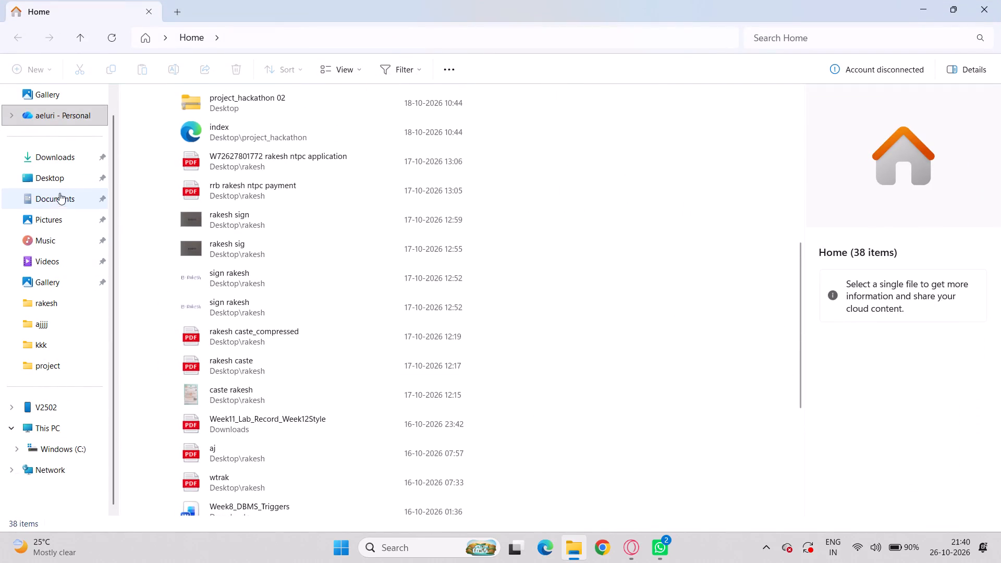
{"action": "left_click", "coordinate": [59, 195]}
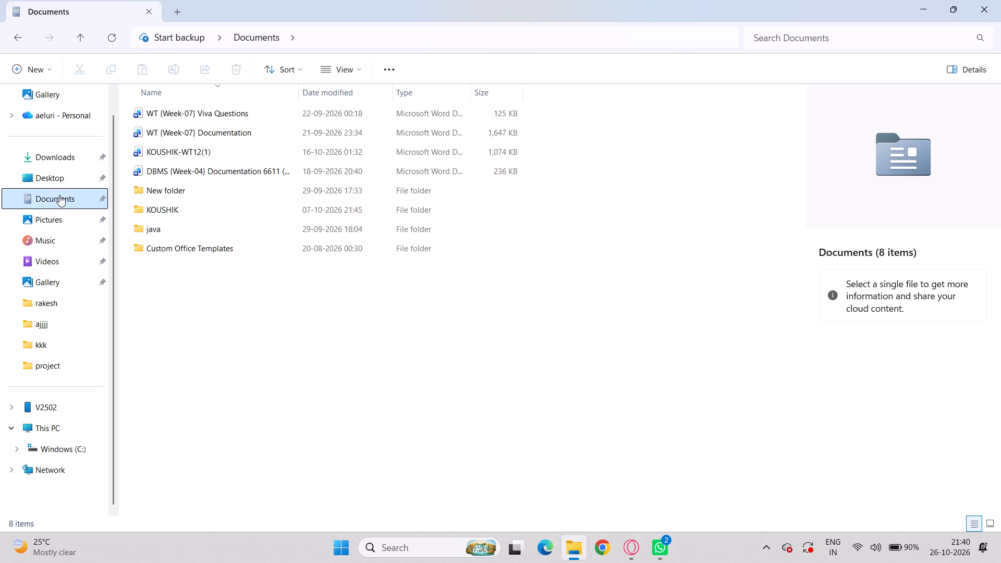
{"action": "double_click", "coordinate": [150, 150]}
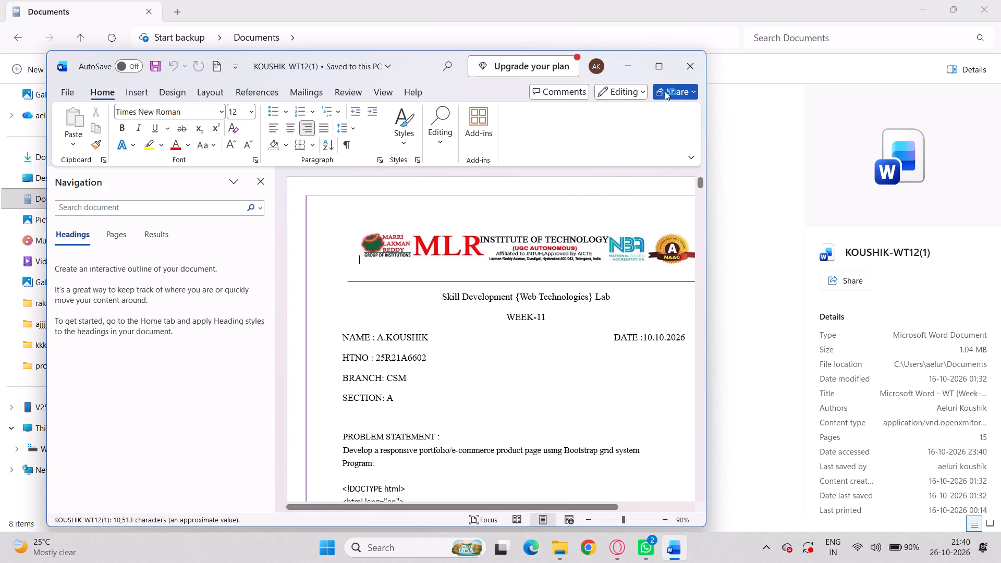
Maximize the window of the Web Technologies lab document.
{"action": "left_click", "coordinate": [657, 69]}
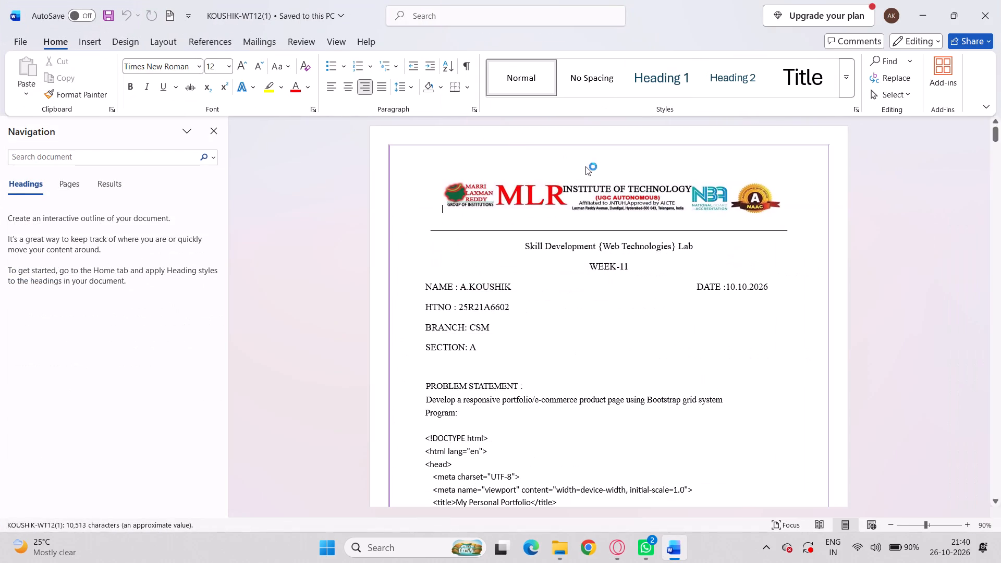
{"action": "scroll", "coordinate": [528, 243], "scroll_direction": "up", "scroll_amount": 1}
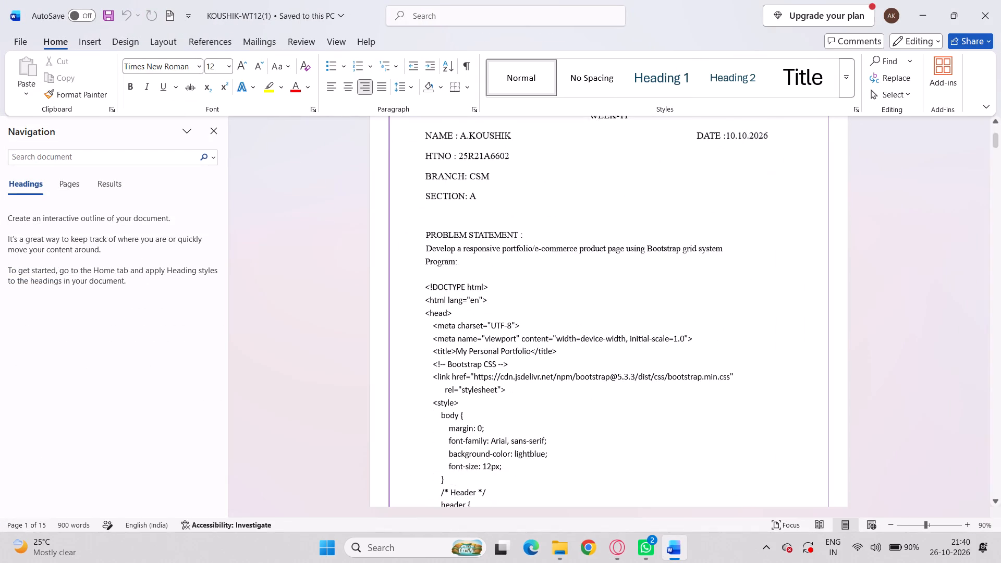
{"action": "scroll", "coordinate": [528, 243], "scroll_direction": "up", "scroll_amount": 1}
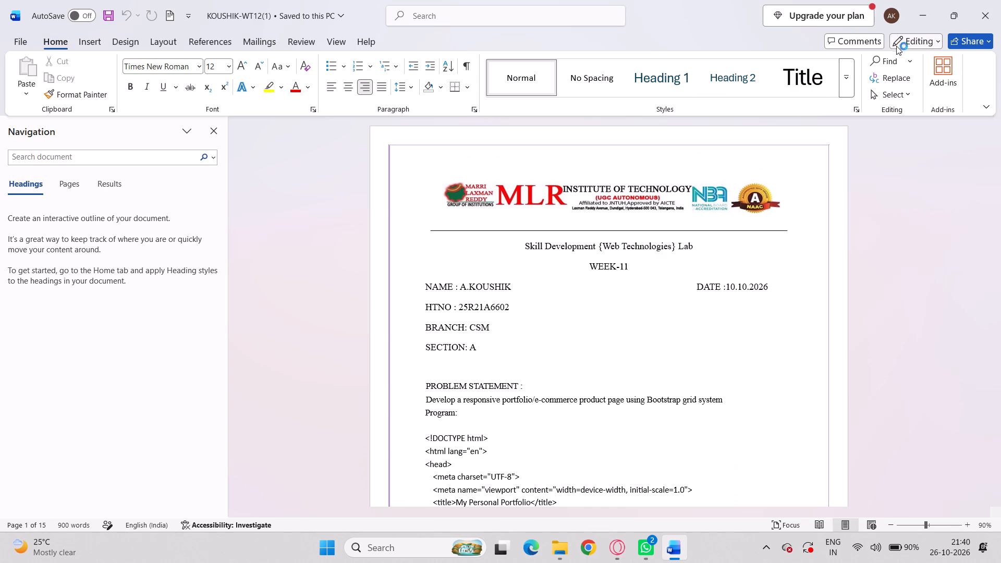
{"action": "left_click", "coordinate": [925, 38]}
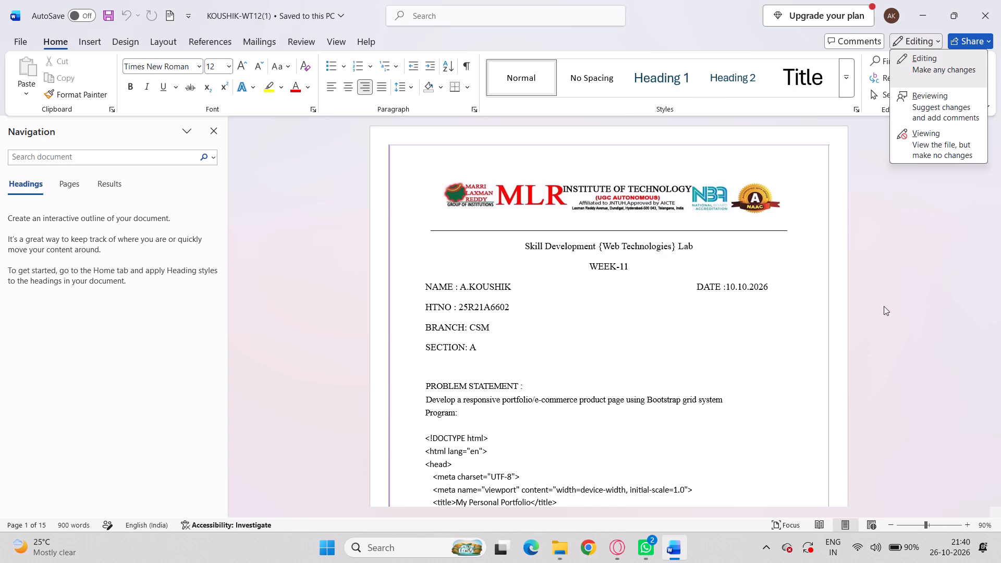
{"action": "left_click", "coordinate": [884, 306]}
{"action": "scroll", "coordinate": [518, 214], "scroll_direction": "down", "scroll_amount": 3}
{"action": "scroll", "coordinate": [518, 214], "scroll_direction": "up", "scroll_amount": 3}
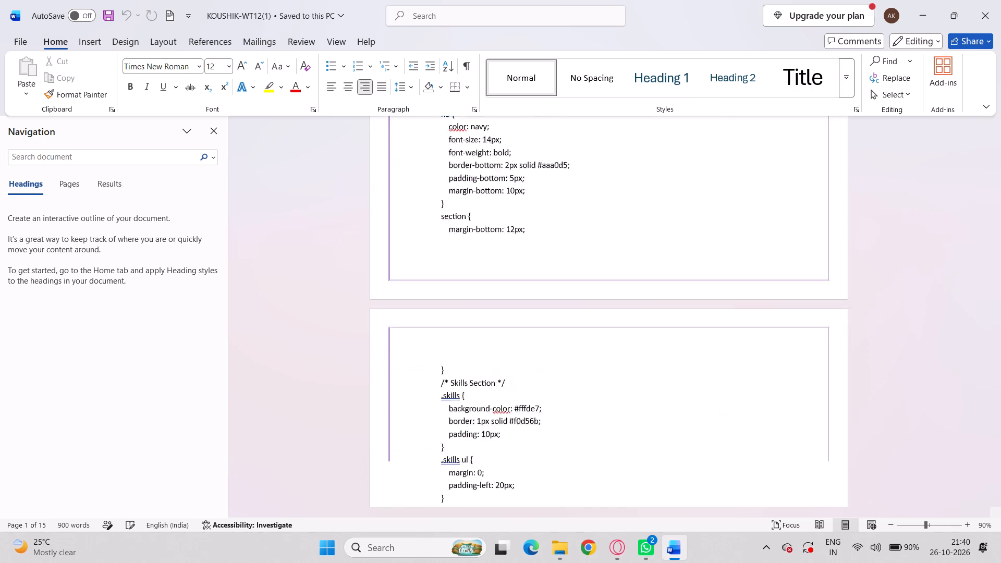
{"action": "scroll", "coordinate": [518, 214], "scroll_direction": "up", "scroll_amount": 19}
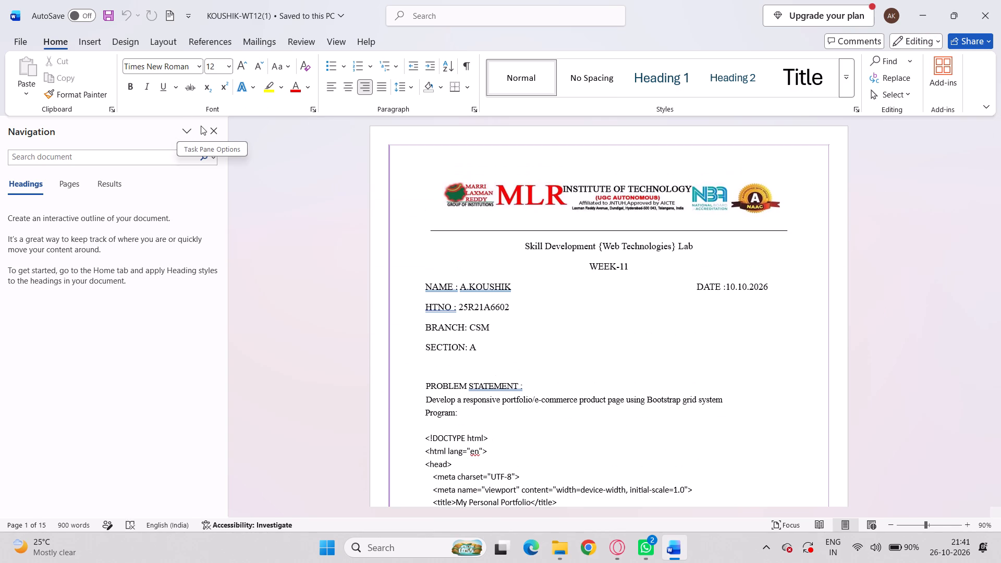
Close the Navigation pane so the document pages fill the window.
{"action": "left_click", "coordinate": [208, 126]}
Look through the lab document's code pages and its WEEK-11 title page with the student details and problem statement.
{"action": "scroll", "coordinate": [285, 222], "scroll_direction": "down", "scroll_amount": 4}
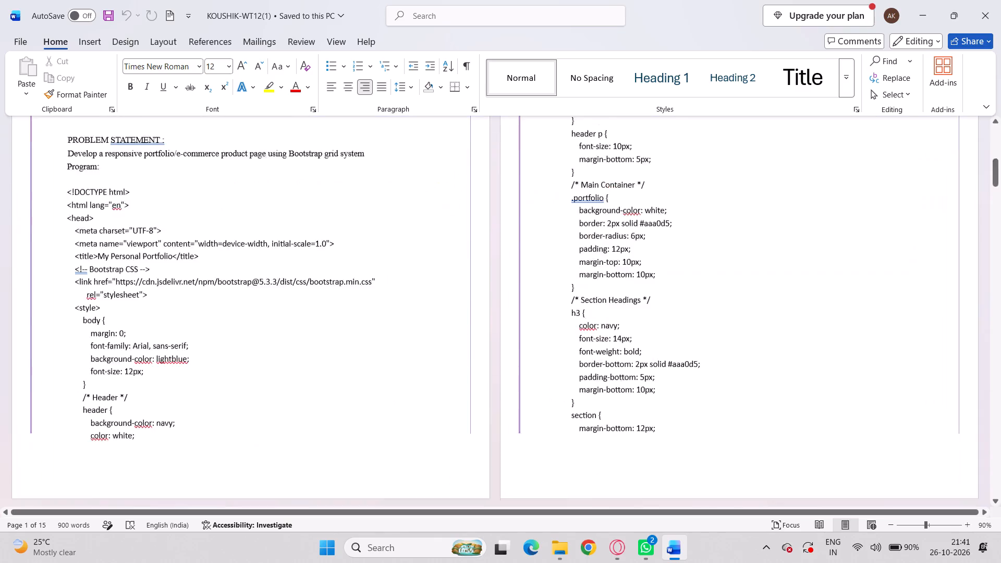
{"action": "scroll", "coordinate": [285, 222], "scroll_direction": "down", "scroll_amount": 2}
{"action": "scroll", "coordinate": [285, 222], "scroll_direction": "down", "scroll_amount": 20}
{"action": "scroll", "coordinate": [285, 222], "scroll_direction": "down", "scroll_amount": 2}
{"action": "scroll", "coordinate": [285, 222], "scroll_direction": "up", "scroll_amount": 20}
{"action": "scroll", "coordinate": [285, 222], "scroll_direction": "up", "scroll_amount": 20}
{"action": "scroll", "coordinate": [285, 222], "scroll_direction": "up", "scroll_amount": 20}
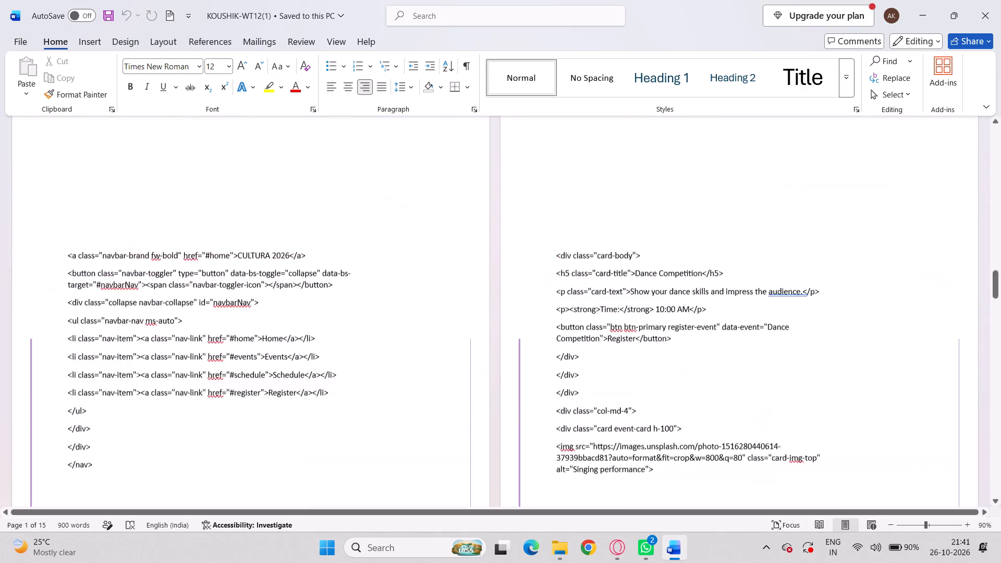
{"action": "scroll", "coordinate": [285, 222], "scroll_direction": "up", "scroll_amount": 18}
{"action": "scroll", "coordinate": [285, 222], "scroll_direction": "up", "scroll_amount": 14}
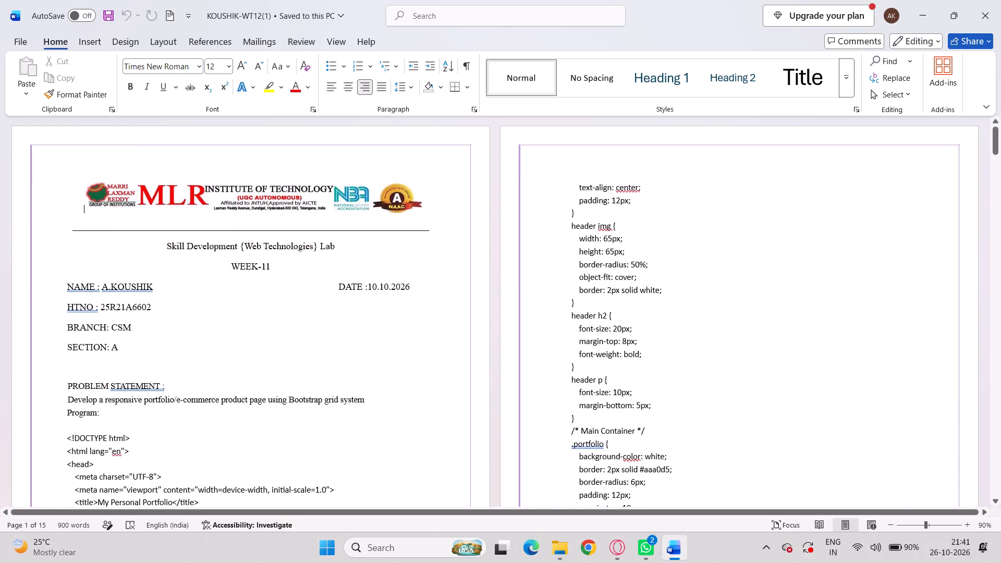
{"action": "scroll", "coordinate": [322, 211], "scroll_direction": "up", "scroll_amount": 4, "text": "ctrl"}
{"action": "scroll", "coordinate": [322, 211], "scroll_direction": "up", "scroll_amount": 1}
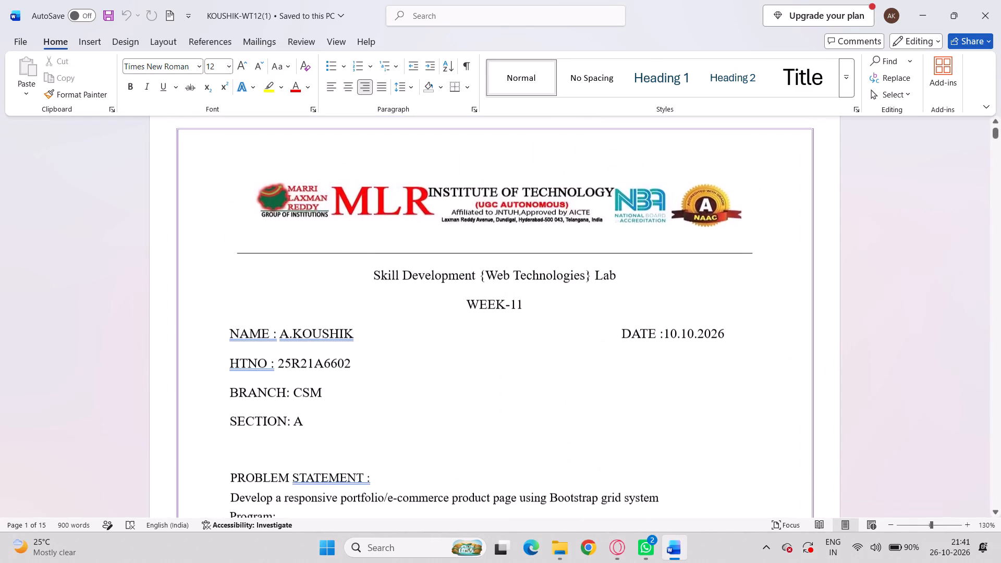
{"action": "scroll", "coordinate": [375, 153], "scroll_direction": "up", "scroll_amount": 6}
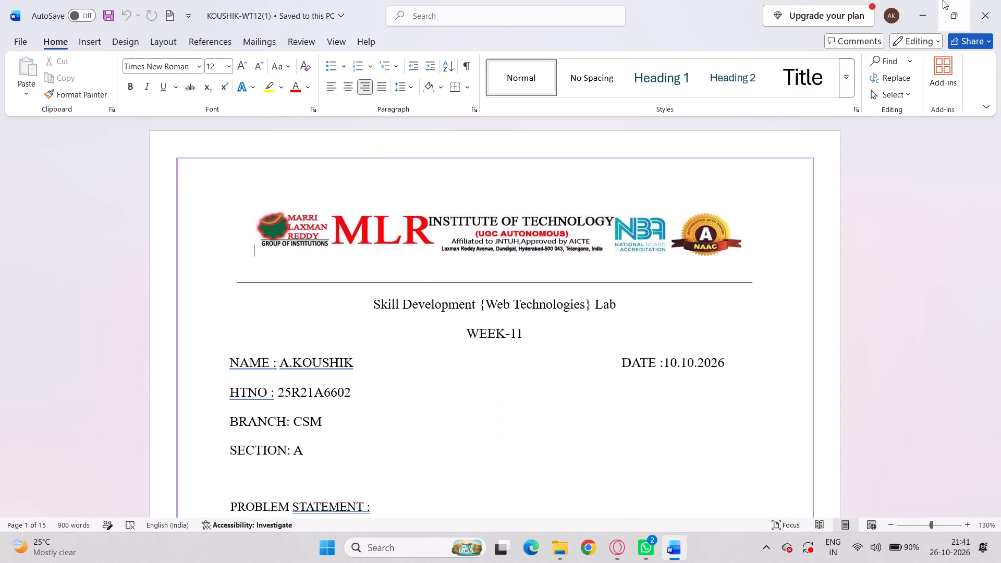
Minimize the lab document's window to return to the Documents folder in File Explorer.
{"action": "left_click", "coordinate": [918, 0]}
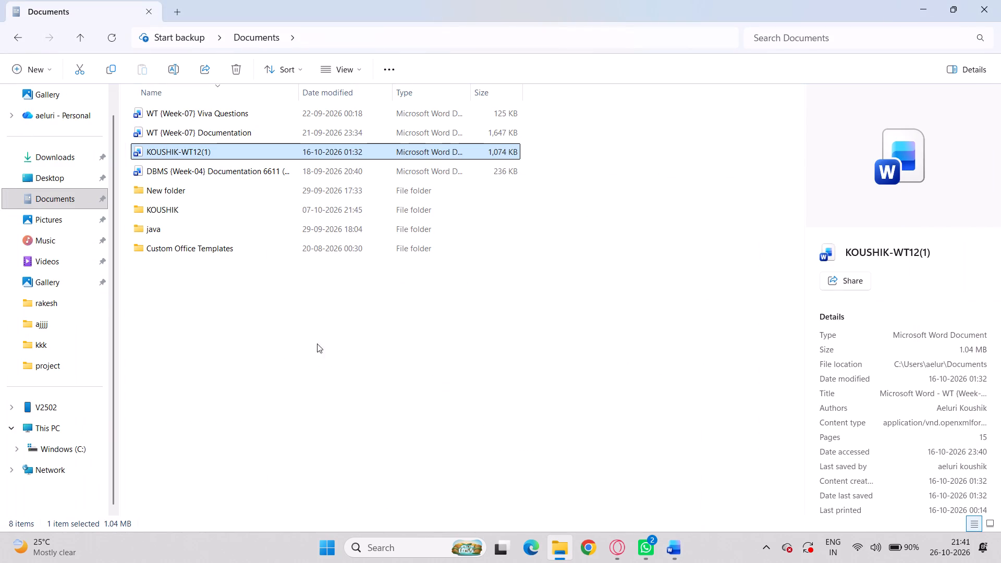
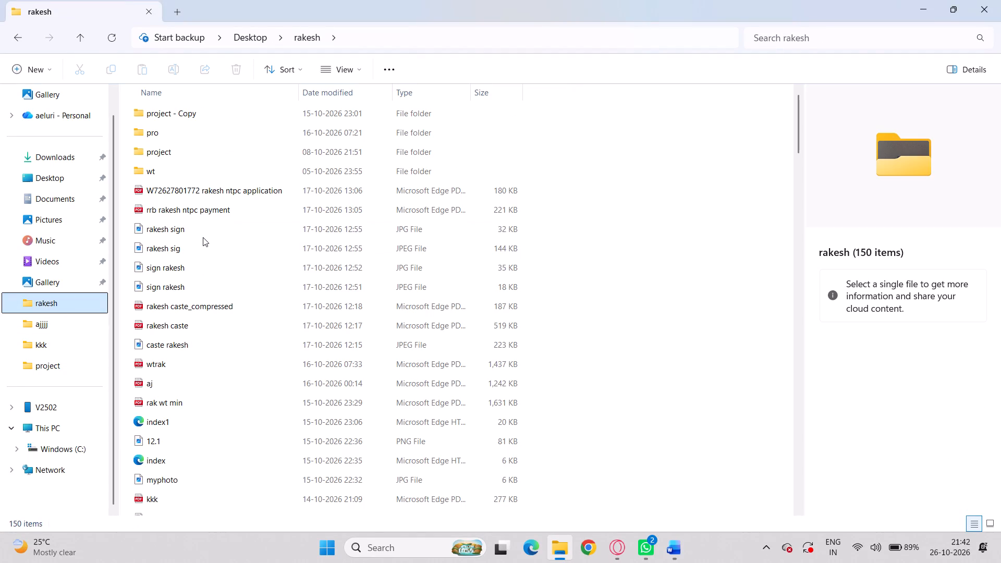
Delete the W-10-CND Laharika Word document at the end of the rakesh folder's file list.
{"action": "scroll", "coordinate": [203, 237], "scroll_direction": "down", "scroll_amount": 1}
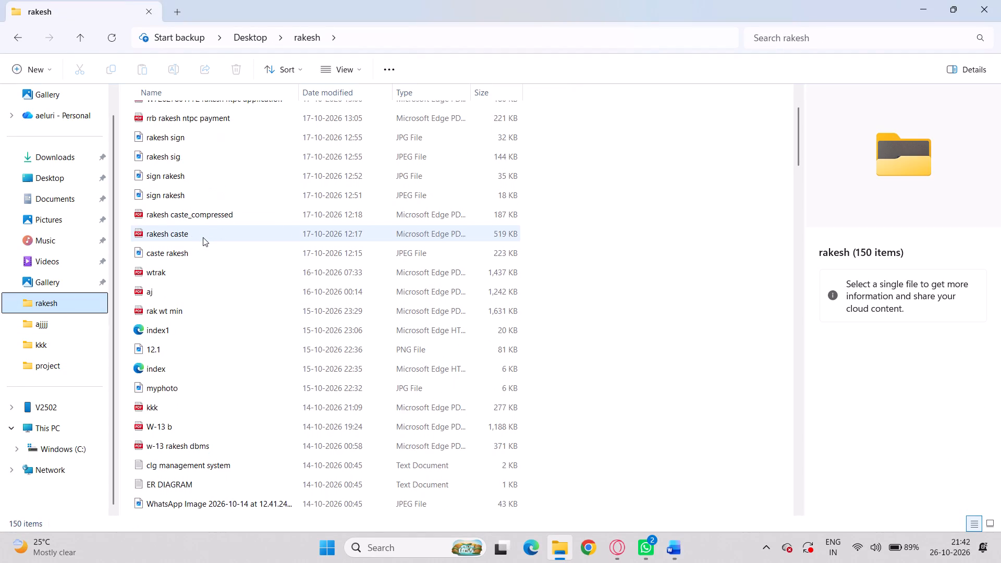
{"action": "scroll", "coordinate": [203, 237], "scroll_direction": "down", "scroll_amount": 6}
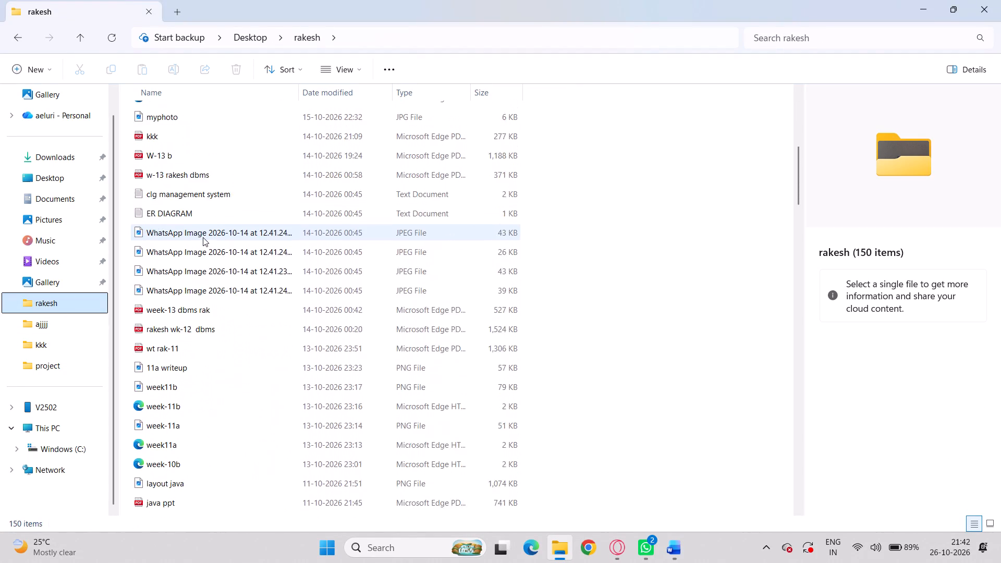
{"action": "scroll", "coordinate": [203, 237], "scroll_direction": "down", "scroll_amount": 3}
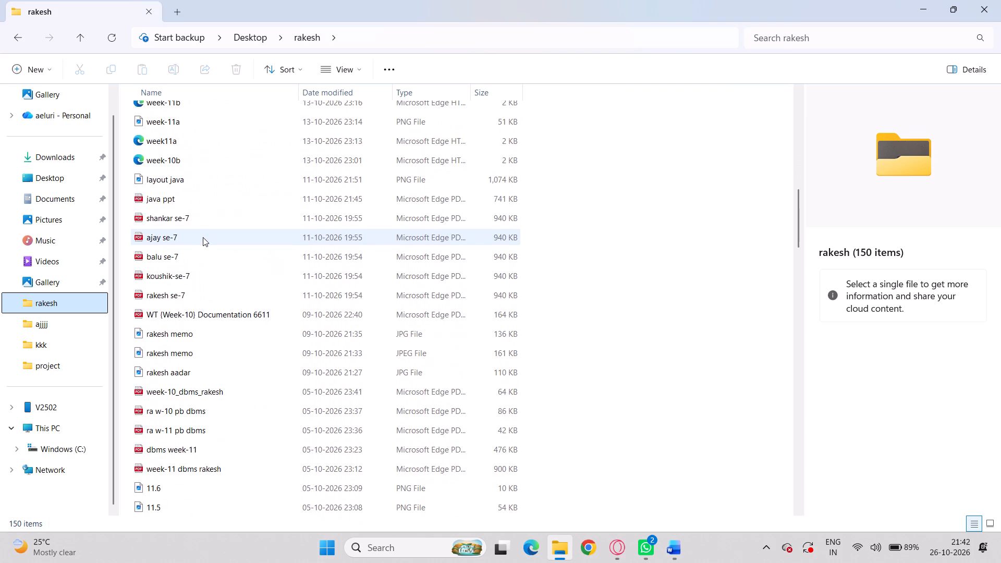
{"action": "scroll", "coordinate": [203, 237], "scroll_direction": "down", "scroll_amount": 5}
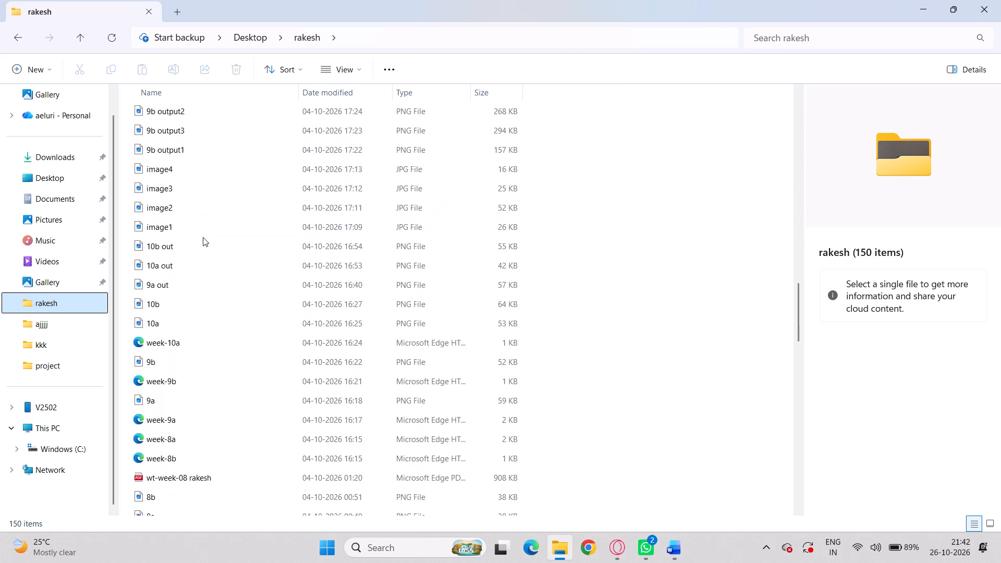
{"action": "scroll", "coordinate": [203, 237], "scroll_direction": "down", "scroll_amount": 5}
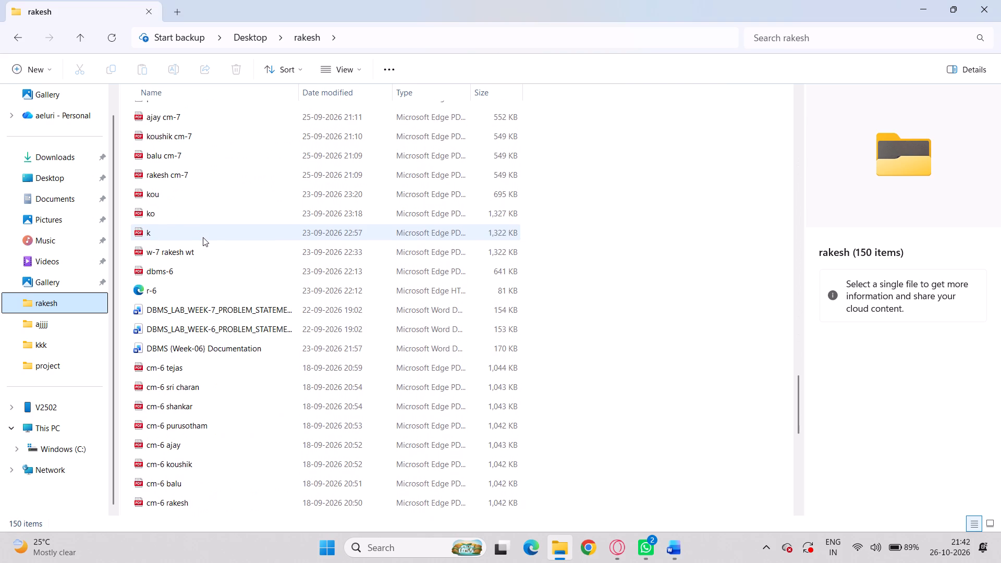
{"action": "scroll", "coordinate": [203, 237], "scroll_direction": "down", "scroll_amount": 4}
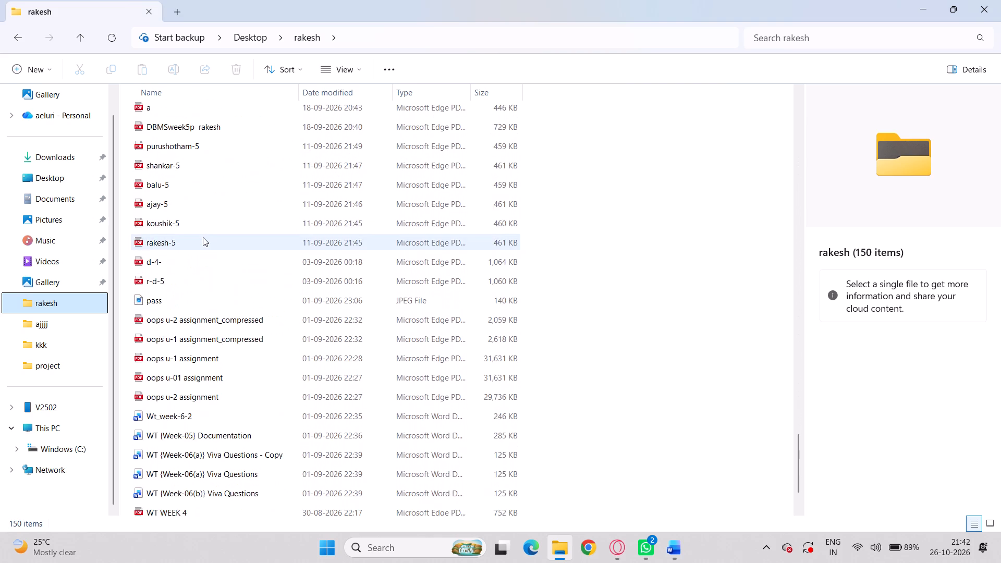
{"action": "scroll", "coordinate": [203, 237], "scroll_direction": "down", "scroll_amount": 4}
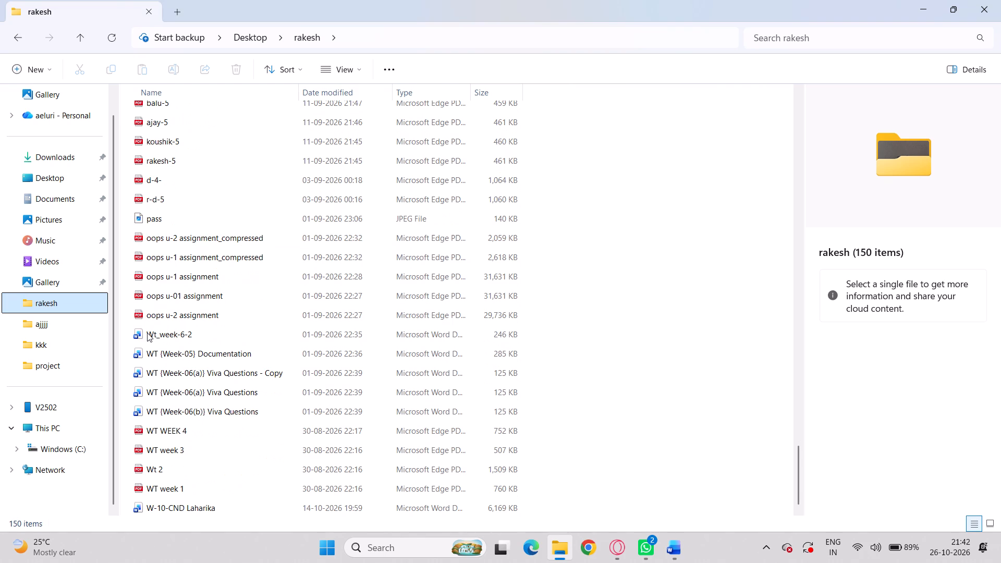
{"action": "scroll", "coordinate": [148, 332], "scroll_direction": "down", "scroll_amount": 2}
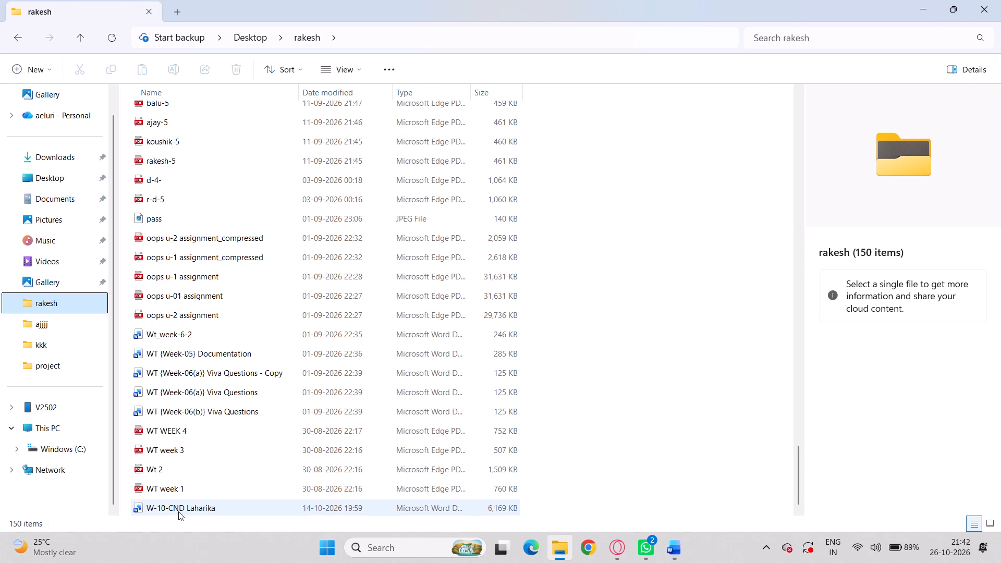
{"action": "left_click", "coordinate": [178, 511]}
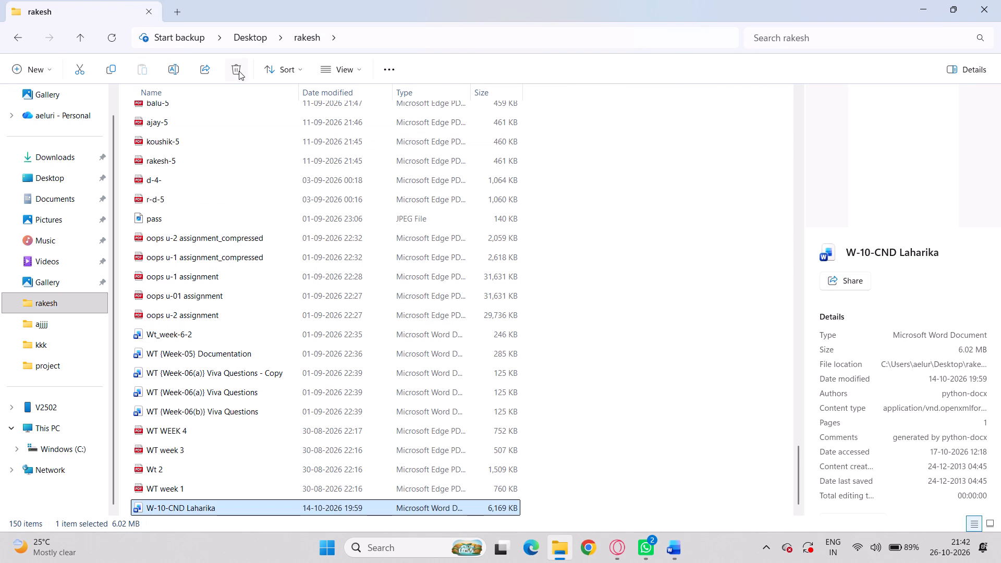
{"action": "left_click", "coordinate": [239, 71]}
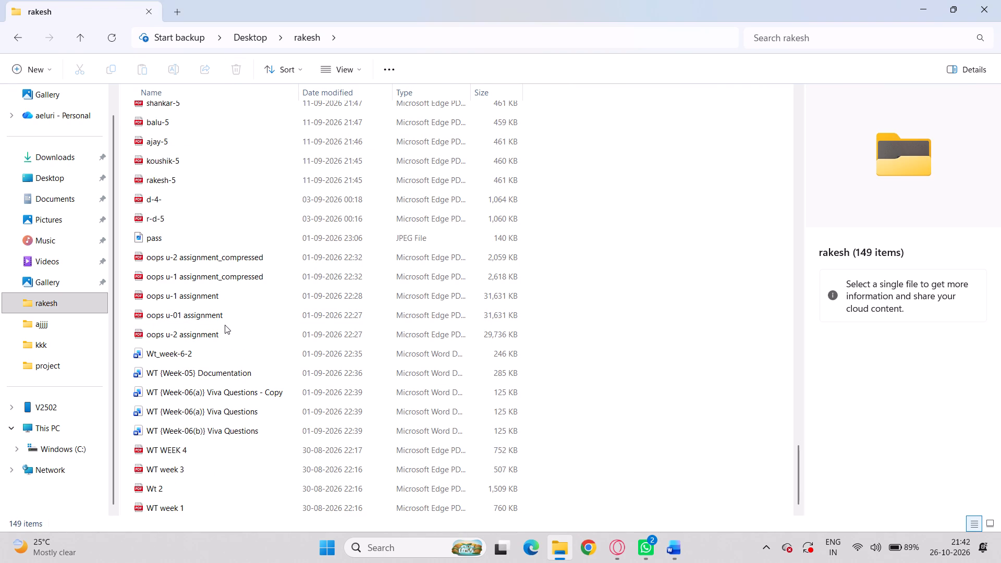
Look through the wt, project, pro and project - Copy subfolders of the rakesh folder, returning to it after each.
{"action": "scroll", "coordinate": [225, 325], "scroll_direction": "up", "scroll_amount": 8}
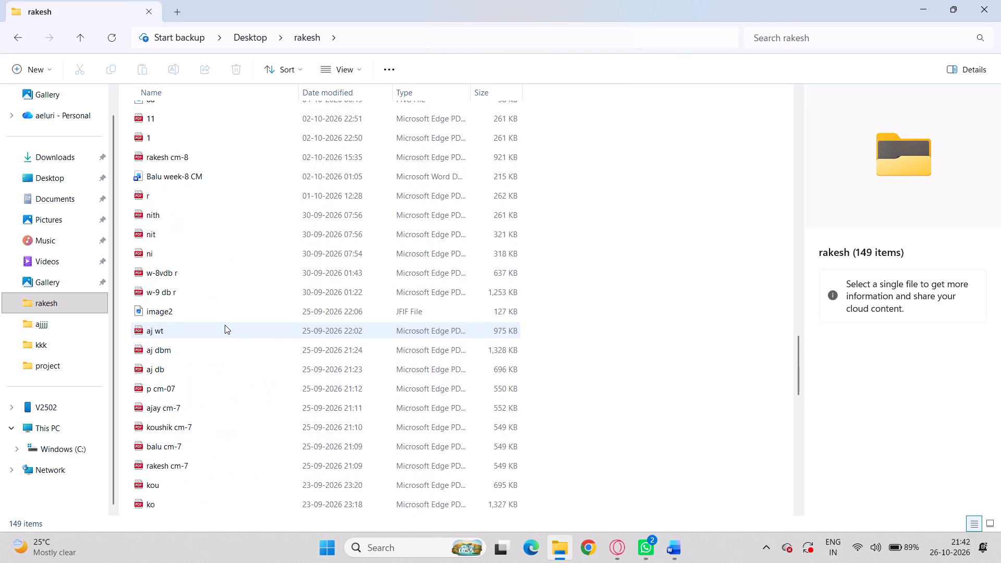
{"action": "scroll", "coordinate": [225, 325], "scroll_direction": "up", "scroll_amount": 3}
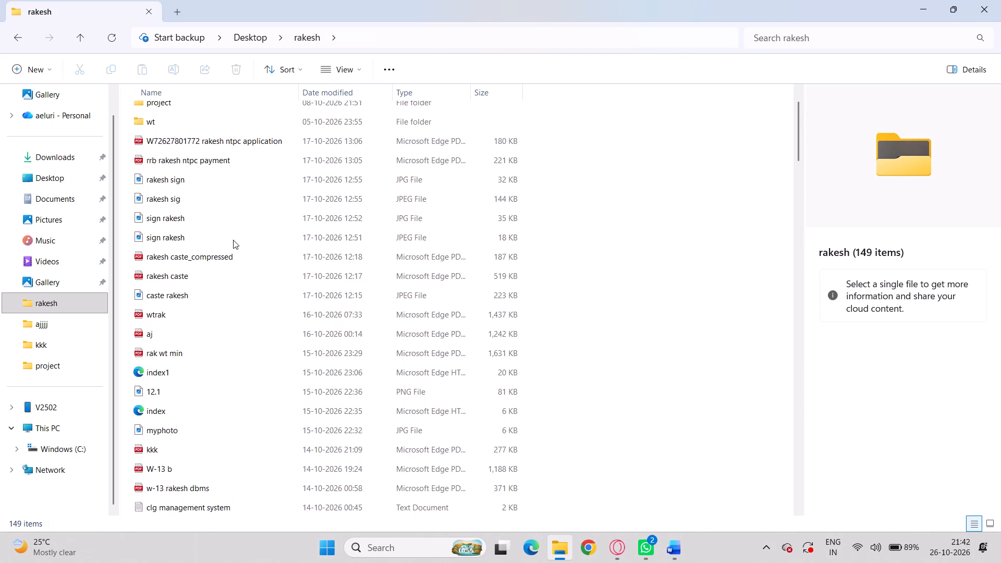
{"action": "scroll", "coordinate": [237, 153], "scroll_direction": "up", "scroll_amount": 2}
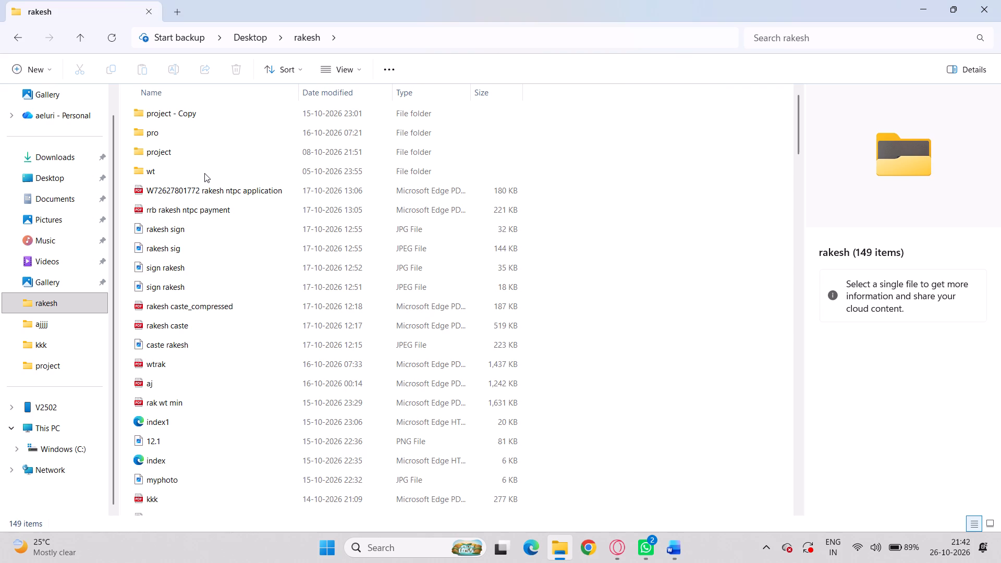
{"action": "double_click", "coordinate": [204, 173]}
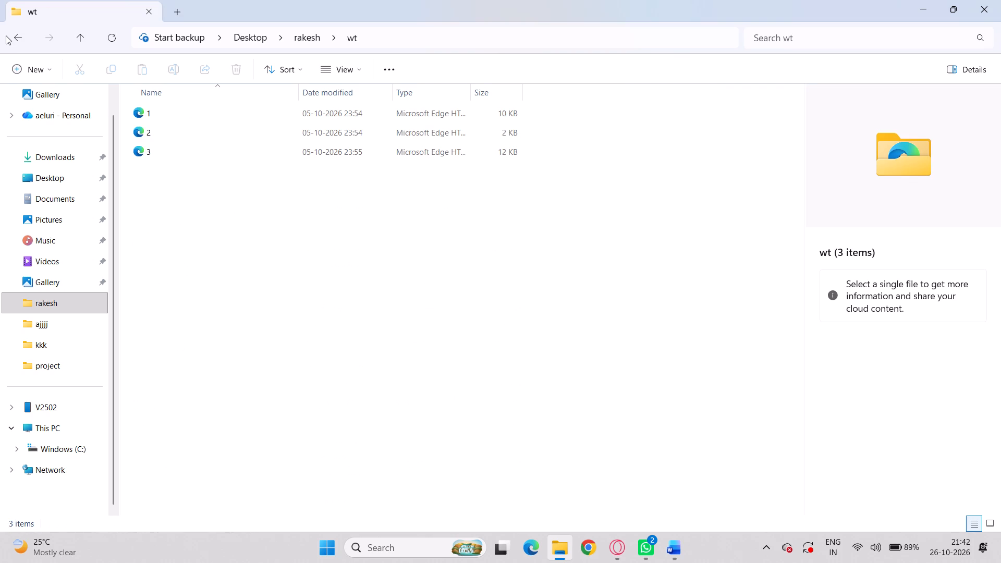
{"action": "left_click_drag", "start_coordinate": [6, 35], "coordinate": [17, 39]}
{"action": "left_click", "coordinate": [17, 39]}
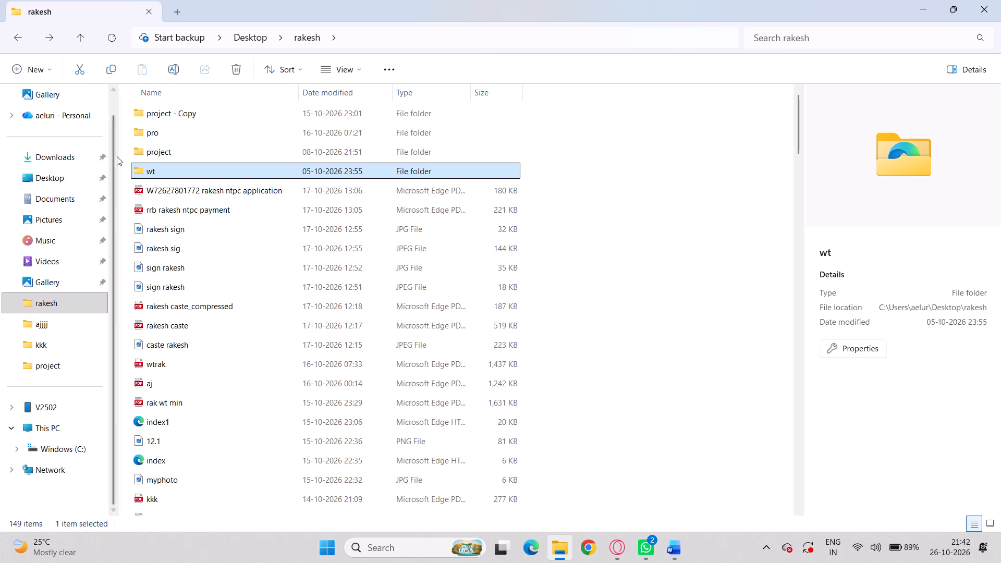
{"action": "double_click", "coordinate": [148, 153]}
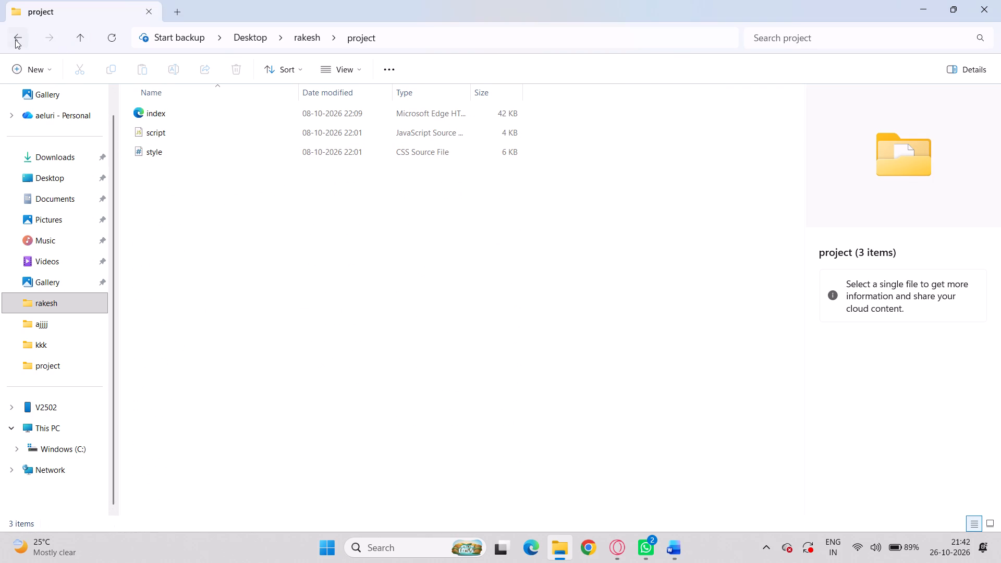
{"action": "left_click", "coordinate": [15, 40]}
{"action": "left_click", "coordinate": [150, 131]}
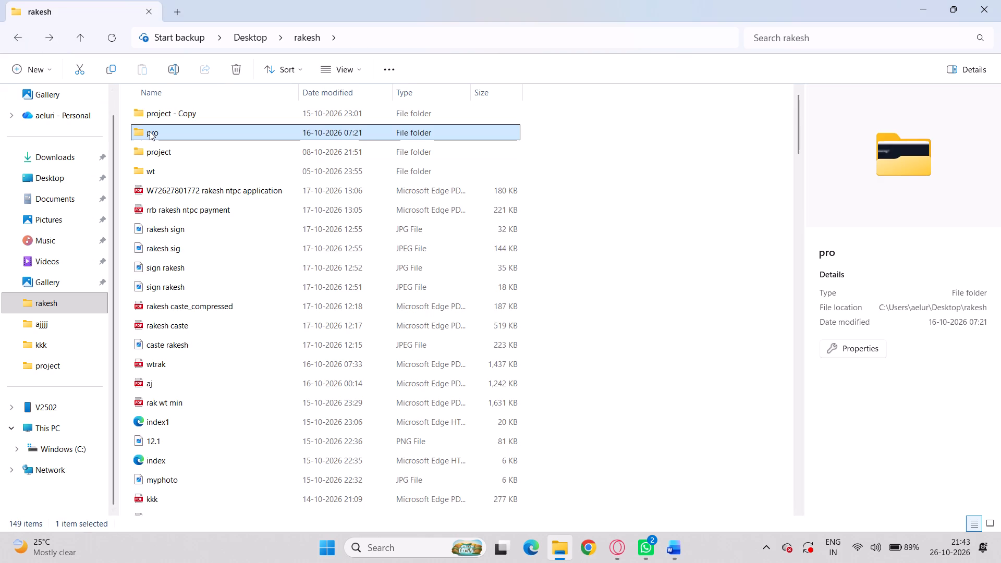
{"action": "double_click", "coordinate": [150, 131]}
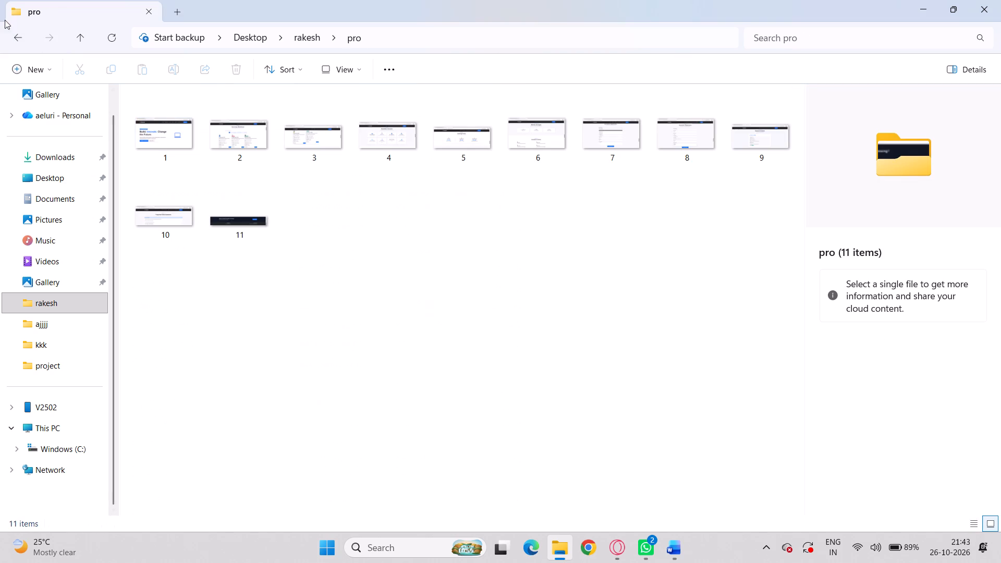
{"action": "left_click", "coordinate": [14, 35]}
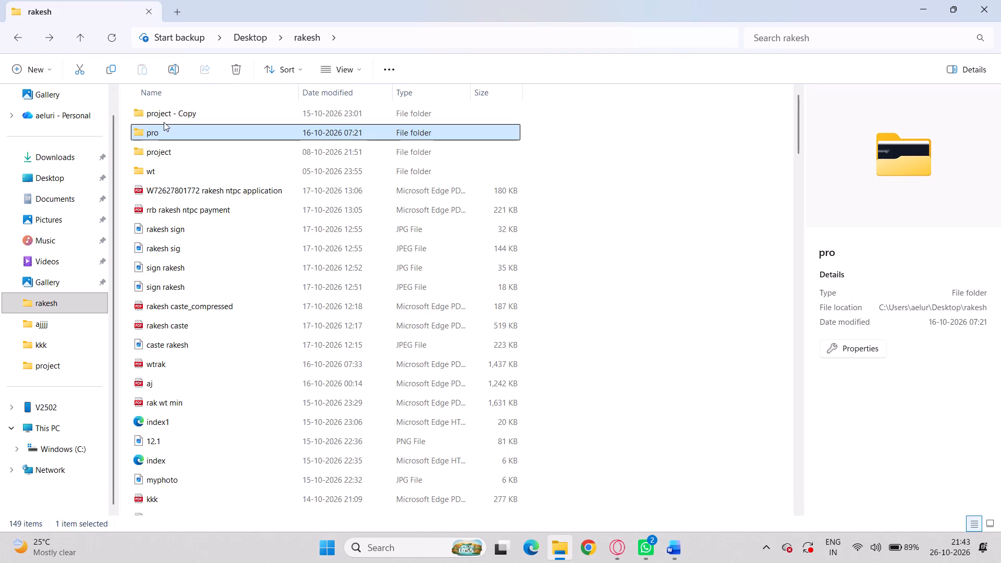
{"action": "double_click", "coordinate": [171, 113]}
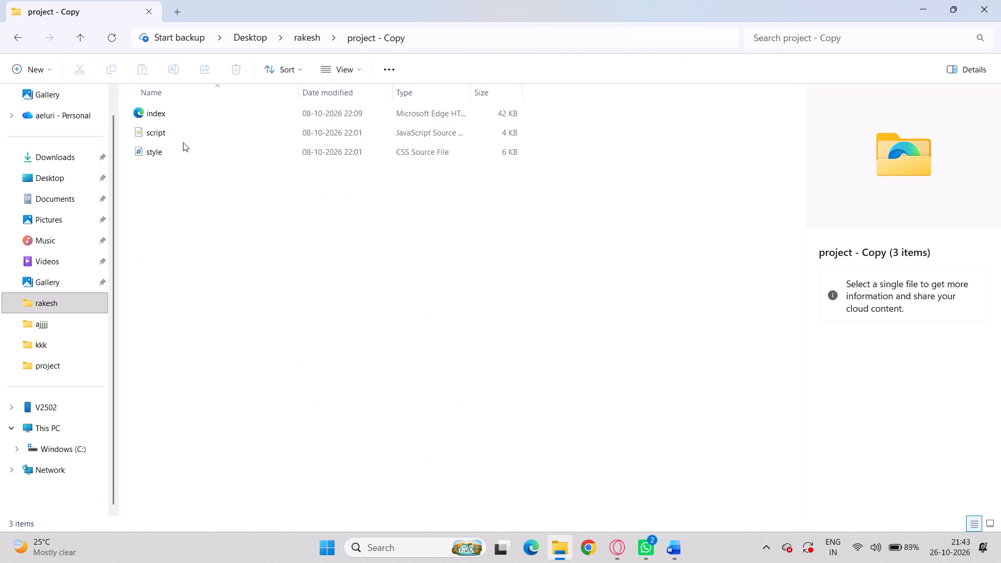
{"action": "left_click", "coordinate": [16, 42]}
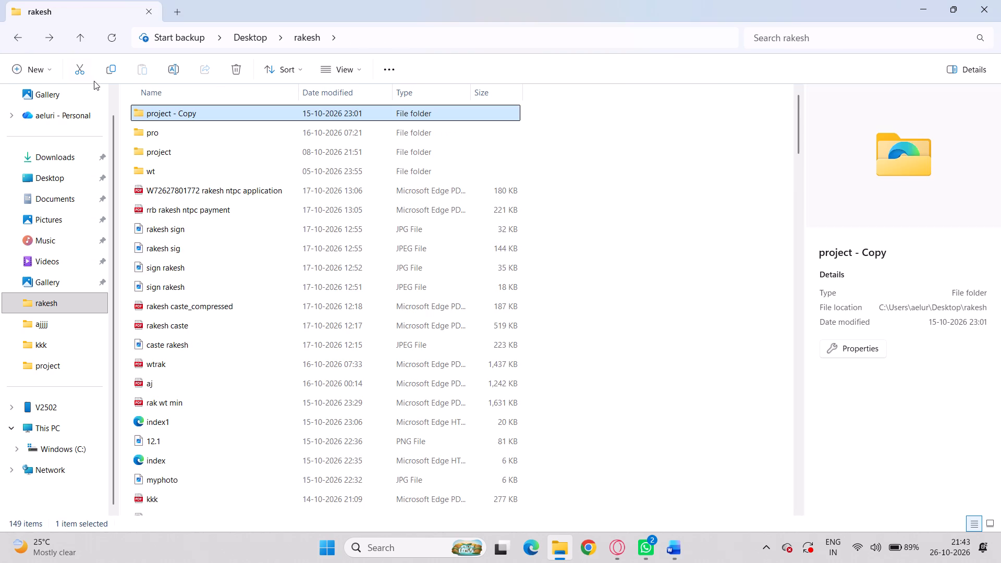
Open the KOUSHIK-WT12(1) Word document from the Documents folder.
{"action": "left_click", "coordinate": [65, 200]}
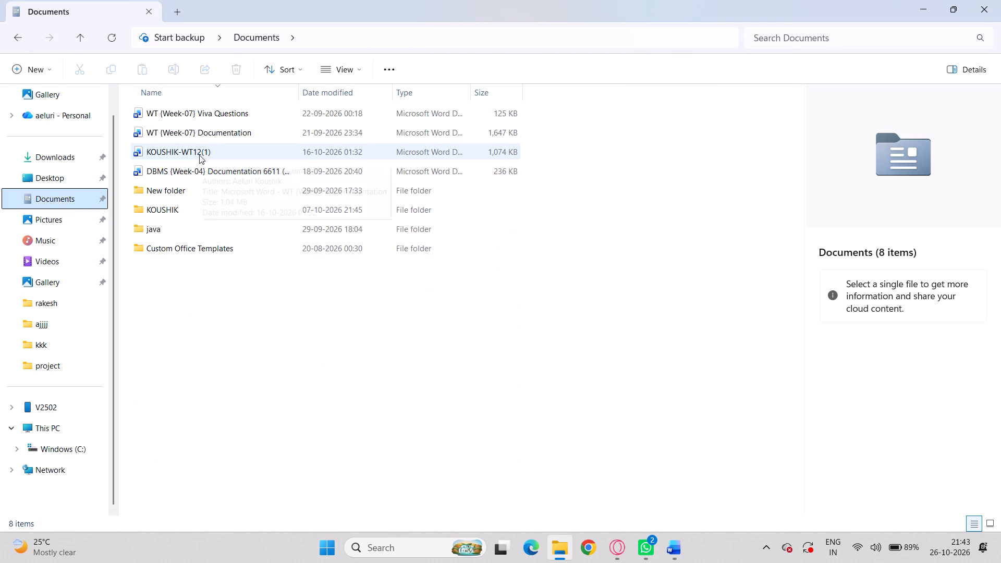
{"action": "double_click", "coordinate": [199, 155]}
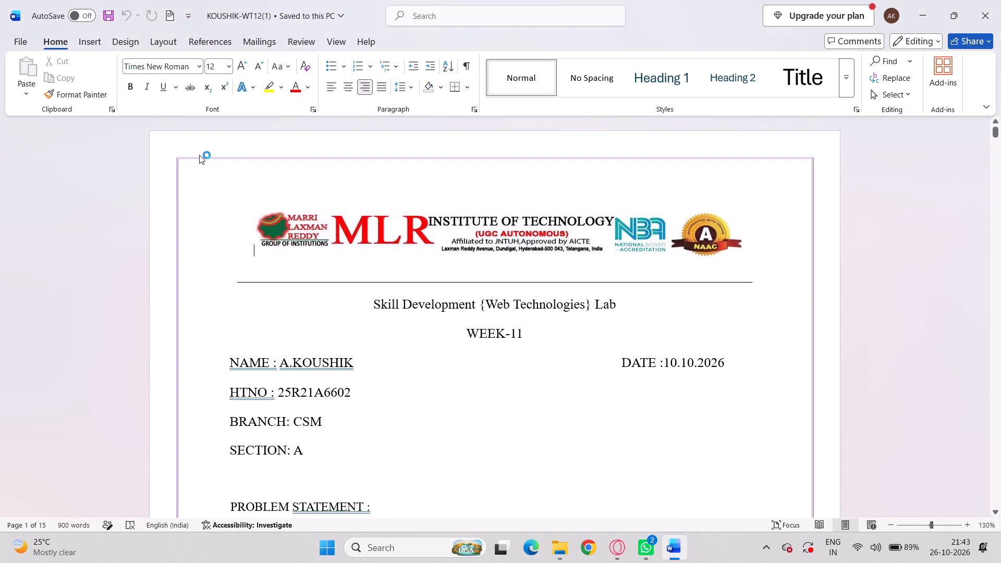
Change the week heading on the lab document's title page to WEEK-12.
{"action": "left_click", "coordinate": [360, 357]}
{"action": "left_click", "coordinate": [521, 331]}
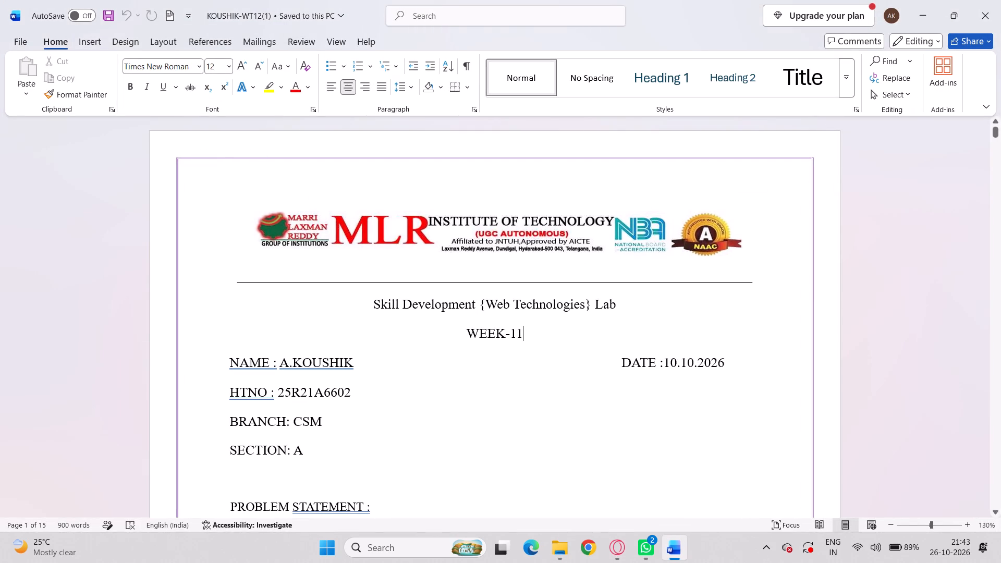
{"action": "key", "text": "BackSpace"}
{"action": "key", "text": "2"}
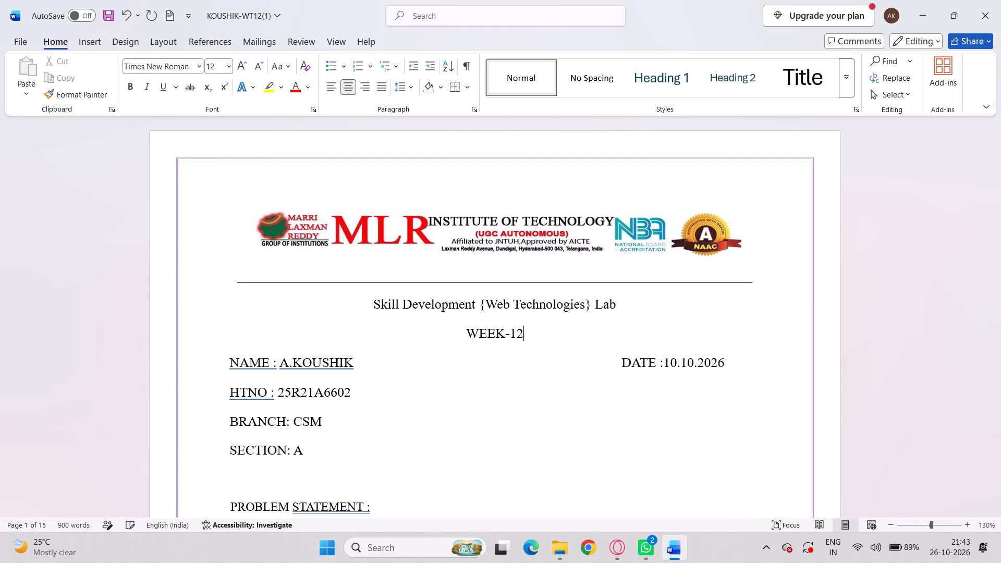
Replace the student's name in the title page's NAME line with the new student's initial and name.
{"action": "scroll", "coordinate": [521, 331], "scroll_direction": "down", "scroll_amount": 1}
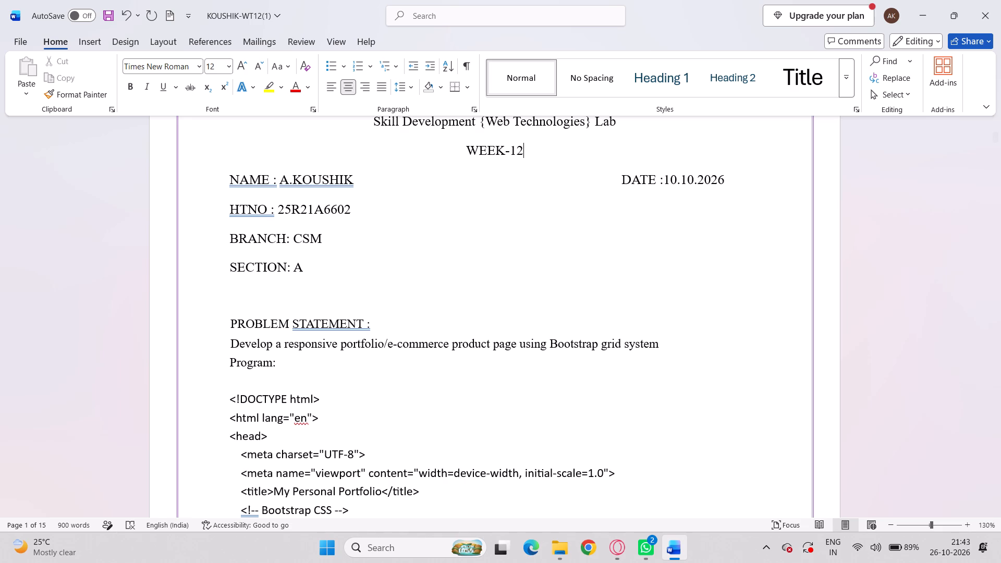
{"action": "left_click", "coordinate": [358, 183]}
{"action": "key", "text": "BackSpace"}
{"action": "key", "text": "BackSpace"}
{"action": "key", "text": "BackSpace"}
{"action": "key", "text": "BackSpace"}
{"action": "key", "text": "BackSpace"}
{"action": "key", "text": "BackSpace"}
{"action": "key", "text": "BackSpace"}
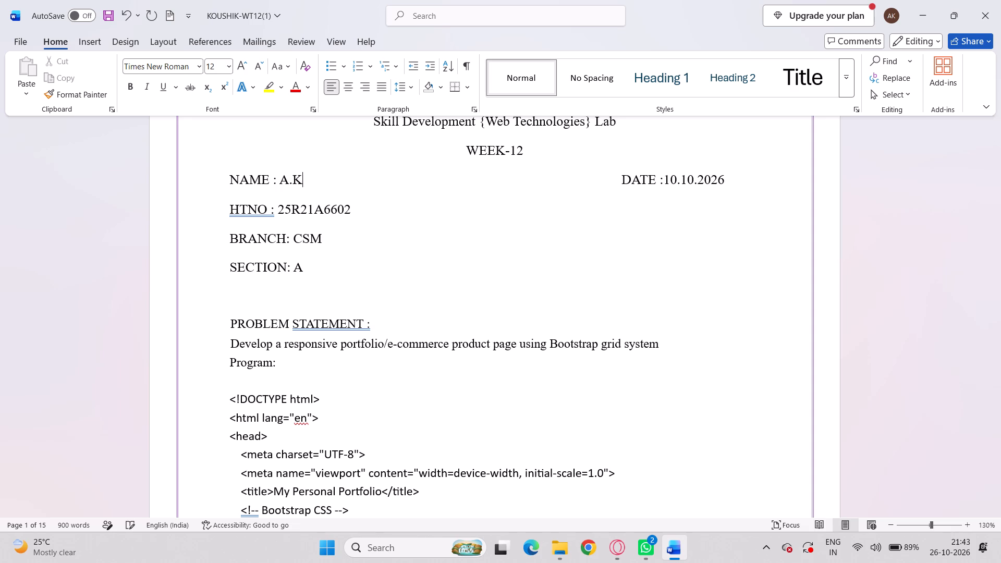
{"action": "key", "text": "BackSpace"}
{"action": "key", "text": "BackSpace"}
{"action": "key", "text": "BackSpace"}
{"action": "key", "text": "shift+b"}
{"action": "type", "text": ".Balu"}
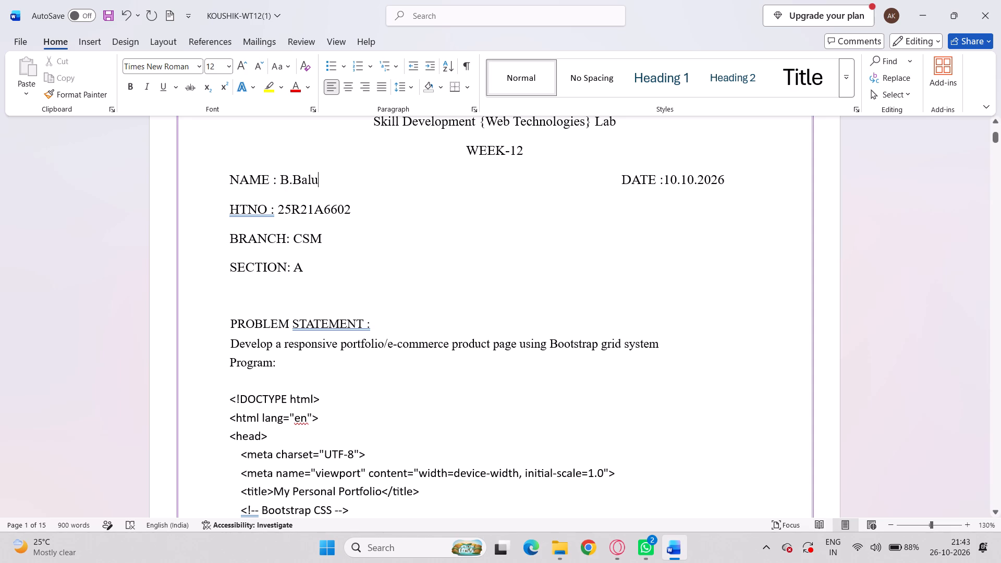
Replace the last two digits of the title page's HTNO with those of the new student.
{"action": "left_click", "coordinate": [351, 215]}
{"action": "key", "text": "BackSpace"}
{"action": "key", "text": "BackSpace"}
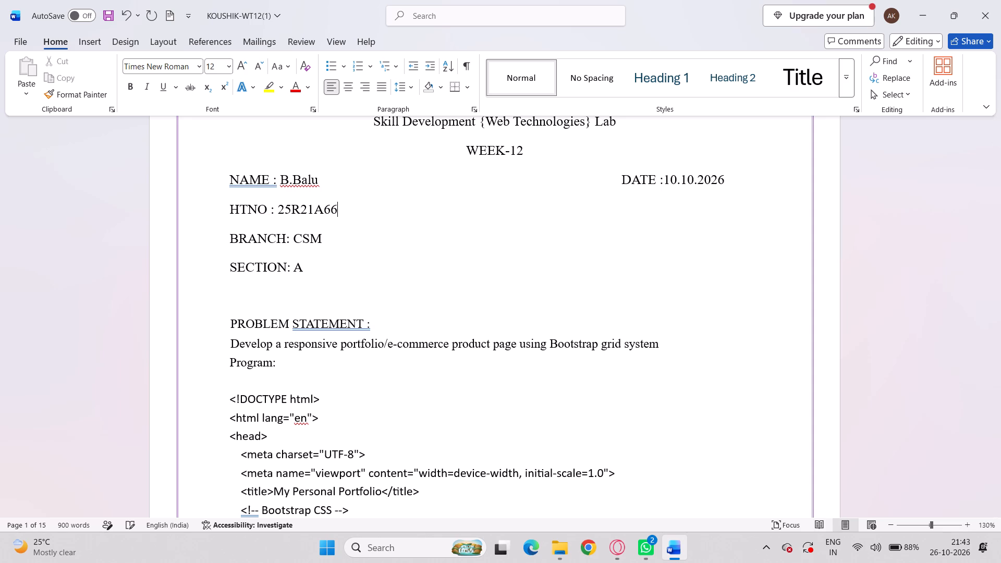
{"action": "type", "text": "11"}
Remove the repeated word "college" from the Aim line of the Mini Project problem statement.
{"action": "scroll", "coordinate": [351, 215], "scroll_direction": "down", "scroll_amount": 3}
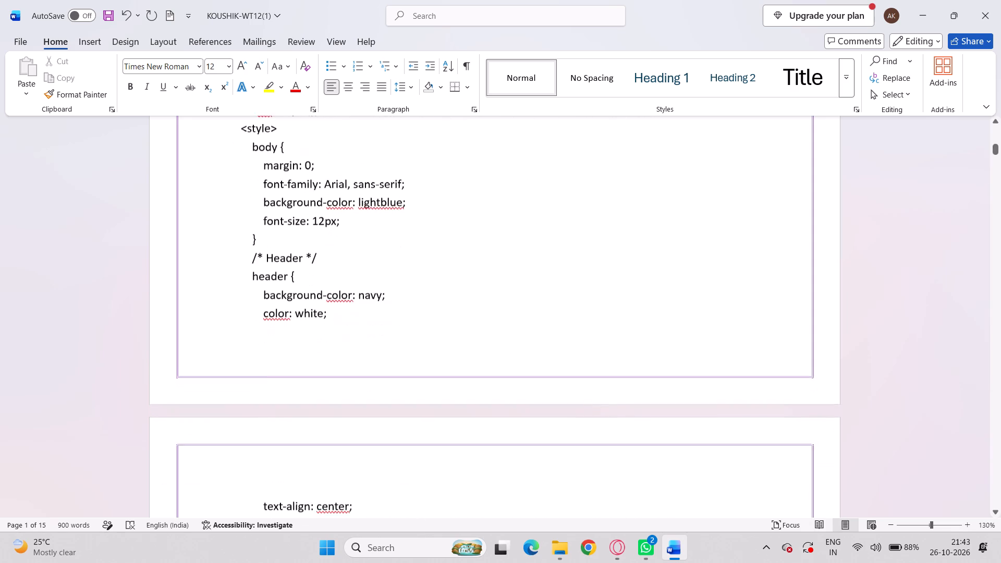
{"action": "scroll", "coordinate": [351, 215], "scroll_direction": "down", "scroll_amount": 8}
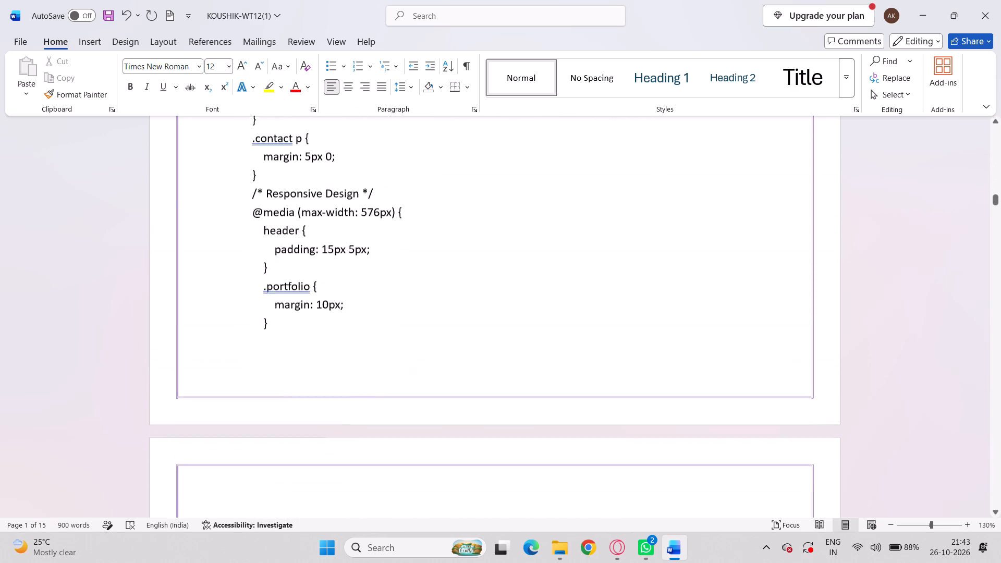
{"action": "scroll", "coordinate": [351, 215], "scroll_direction": "down", "scroll_amount": 9}
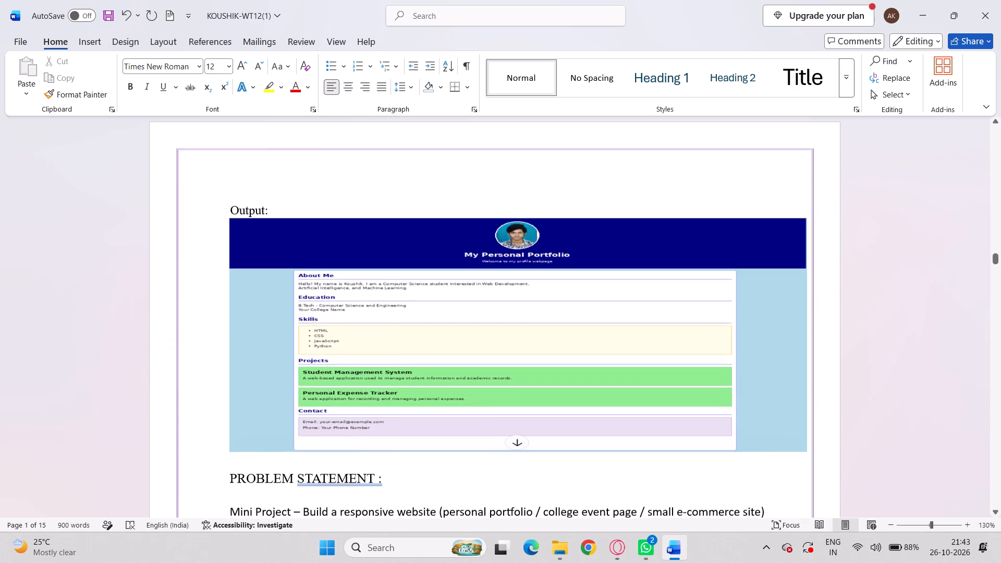
{"action": "scroll", "coordinate": [351, 215], "scroll_direction": "down", "scroll_amount": 2}
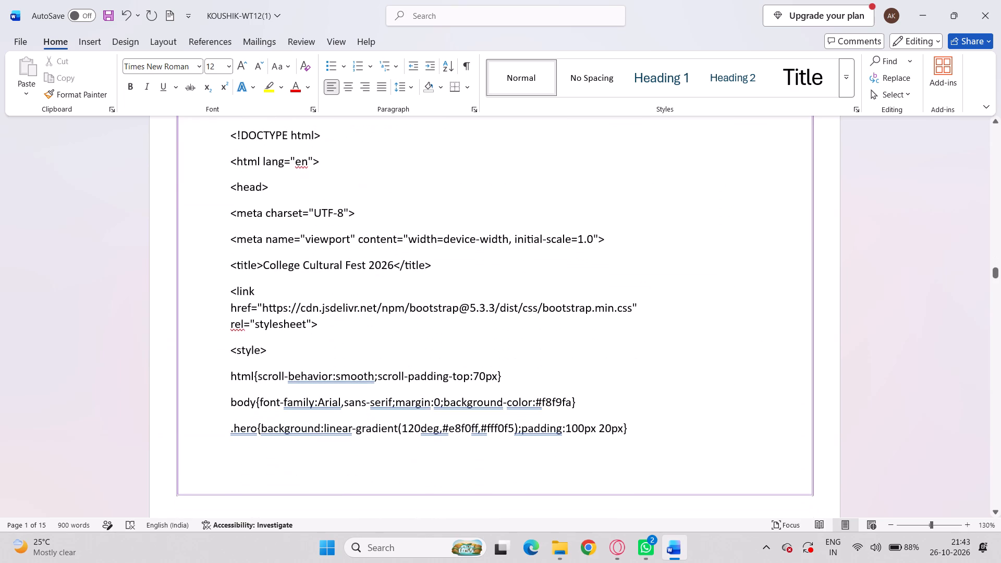
{"action": "scroll", "coordinate": [351, 215], "scroll_direction": "up", "scroll_amount": 2}
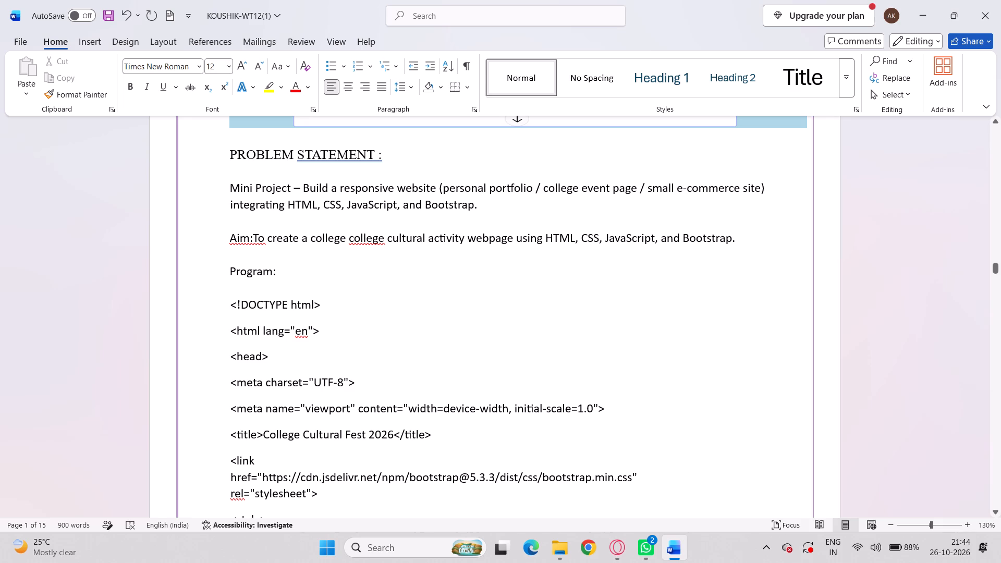
{"action": "left_click", "coordinate": [384, 238]}
{"action": "key", "text": "BackSpace"}
{"action": "key", "text": "BackSpace"}
{"action": "key", "text": "BackSpace"}
{"action": "key", "text": "BackSpace"}
{"action": "key", "text": "BackSpace"}
{"action": "key", "text": "BackSpace"}
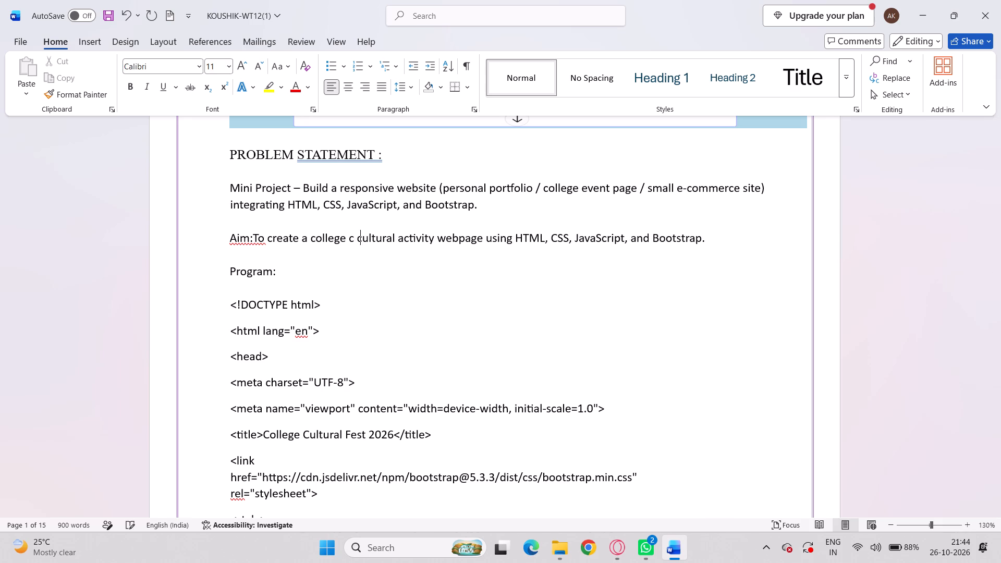
{"action": "key", "text": "BackSpace"}
{"action": "key", "text": "BackSpace"}
Replace "cultural activity" with "student service hub" in the Mini Project's Aim line.
{"action": "key", "text": "Right"}
{"action": "key", "text": "Right"}
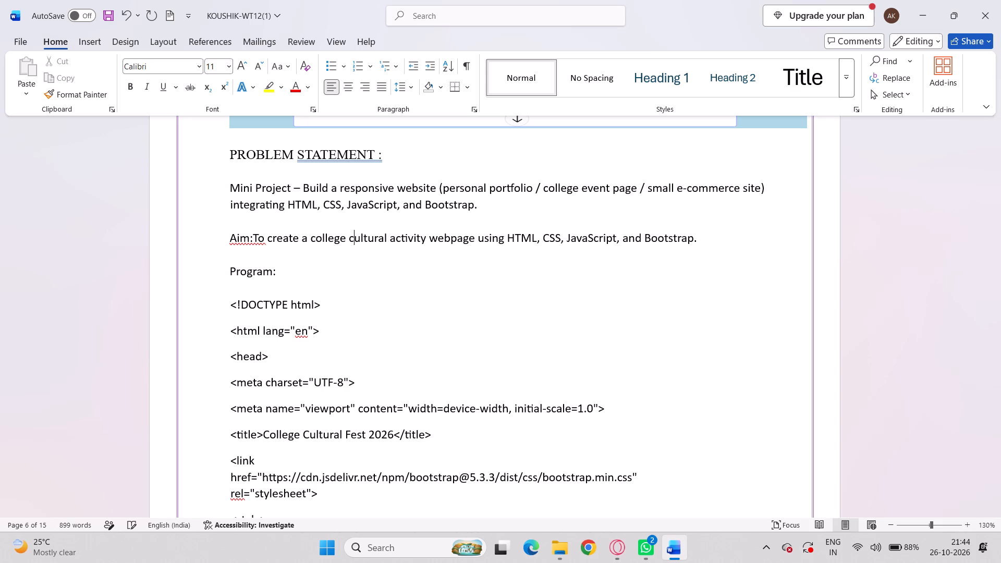
{"action": "key", "text": "Right"}
{"action": "key", "text": "Right"}
{"action": "key", "text": "Right"}
{"action": "key", "text": "Right"}
{"action": "key", "text": "Right"}
{"action": "key", "text": "Right"}
{"action": "key", "text": "Right"}
{"action": "key", "text": "BackSpace"}
{"action": "key", "text": "BackSpace"}
{"action": "key", "text": "BackSpace"}
{"action": "key", "text": "BackSpace"}
{"action": "key", "text": "BackSpace"}
{"action": "key", "text": "BackSpace"}
{"action": "key", "text": "BackSpace"}
{"action": "key", "text": "BackSpace"}
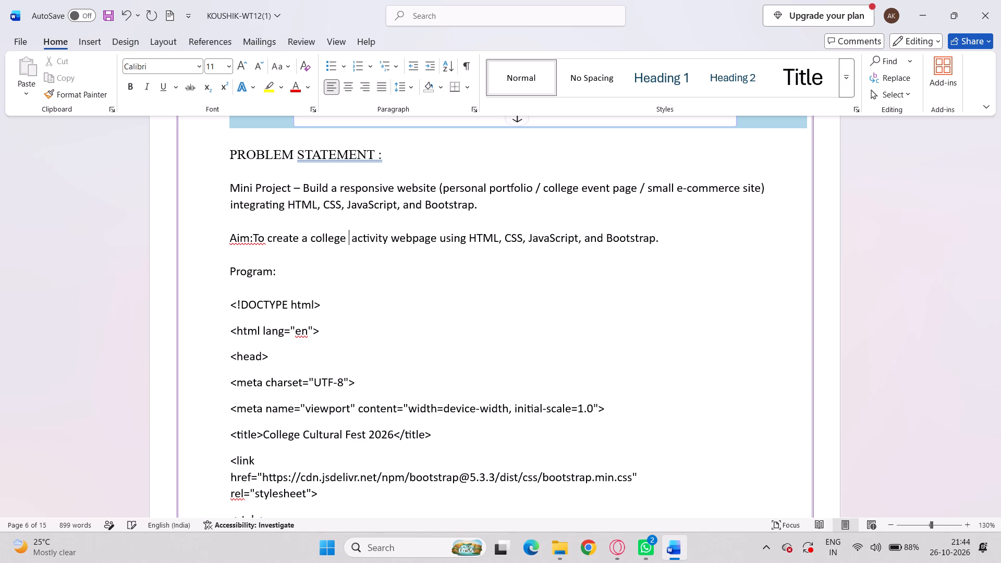
{"action": "key", "text": "Right"}
{"action": "key", "text": "Right"}
{"action": "key", "text": "Right"}
{"action": "key", "text": "Right"}
{"action": "key", "text": "Right"}
{"action": "key", "text": "Right"}
{"action": "key", "text": "Right"}
{"action": "key", "text": "Right"}
{"action": "key", "text": "Right"}
{"action": "key", "text": "BackSpace"}
{"action": "key", "text": "BackSpace"}
{"action": "key", "text": "BackSpace"}
{"action": "key", "text": "BackSpace"}
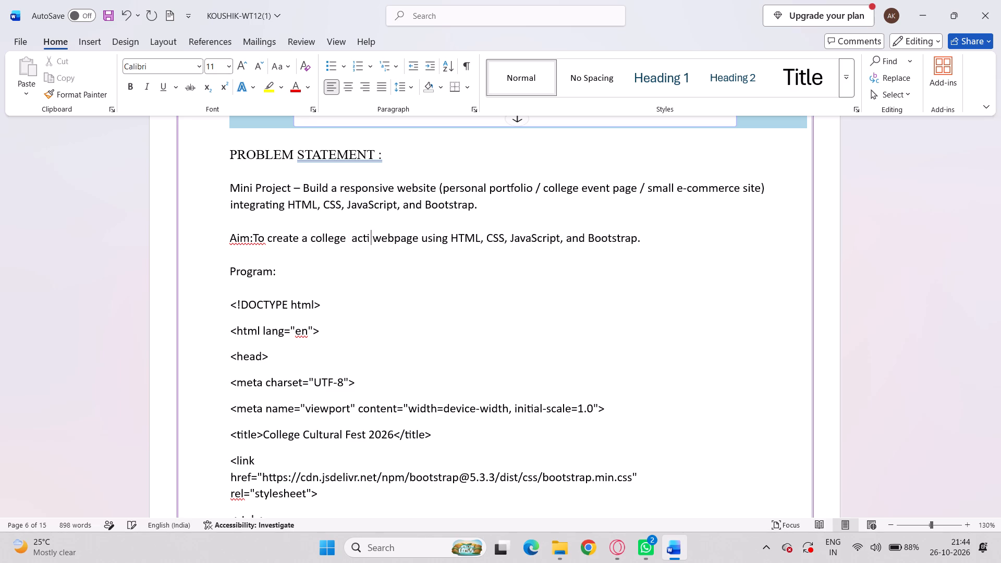
{"action": "key", "text": "BackSpace"}
{"action": "key", "text": "BackSpace"}
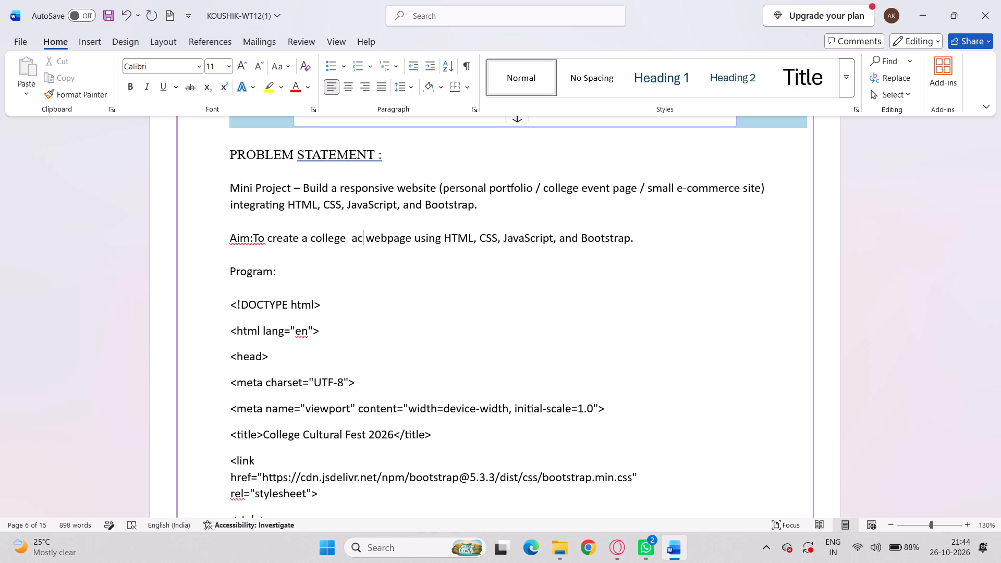
{"action": "key", "text": "BackSpace"}
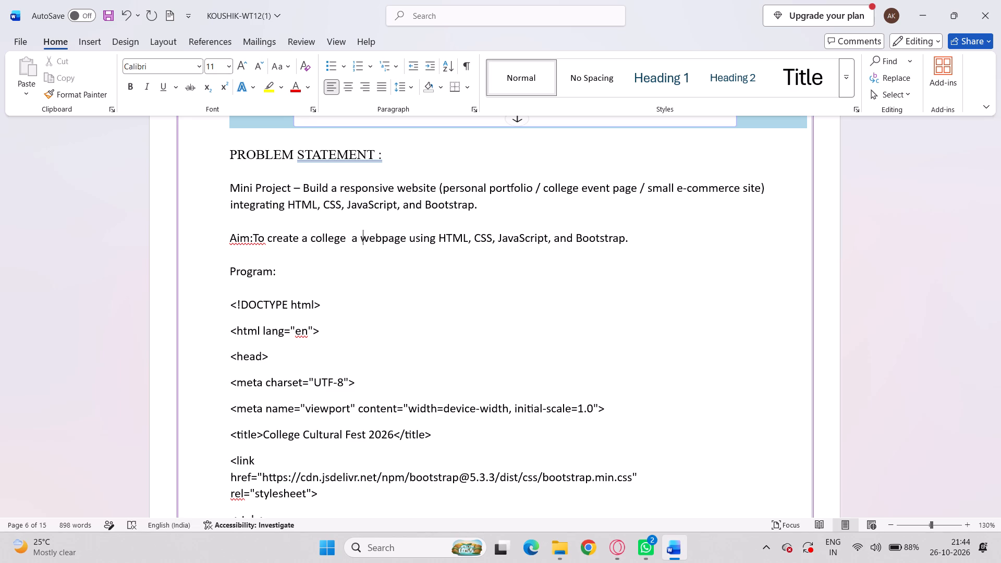
{"action": "key", "text": "BackSpace"}
{"action": "type", "text": "student"}
{"action": "key", "text": "space"}
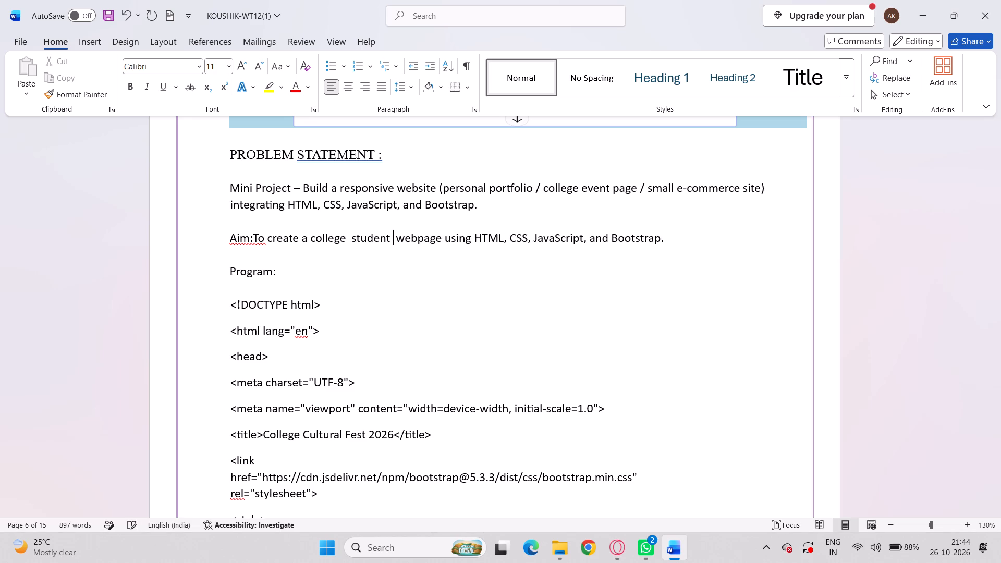
{"action": "type", "text": "service h"}
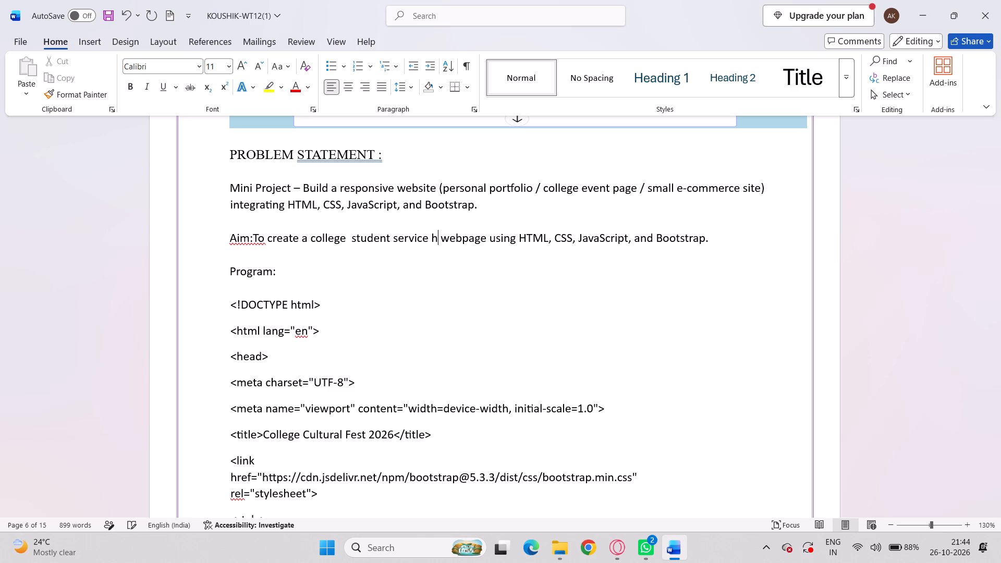
{"action": "type", "text": "ub"}
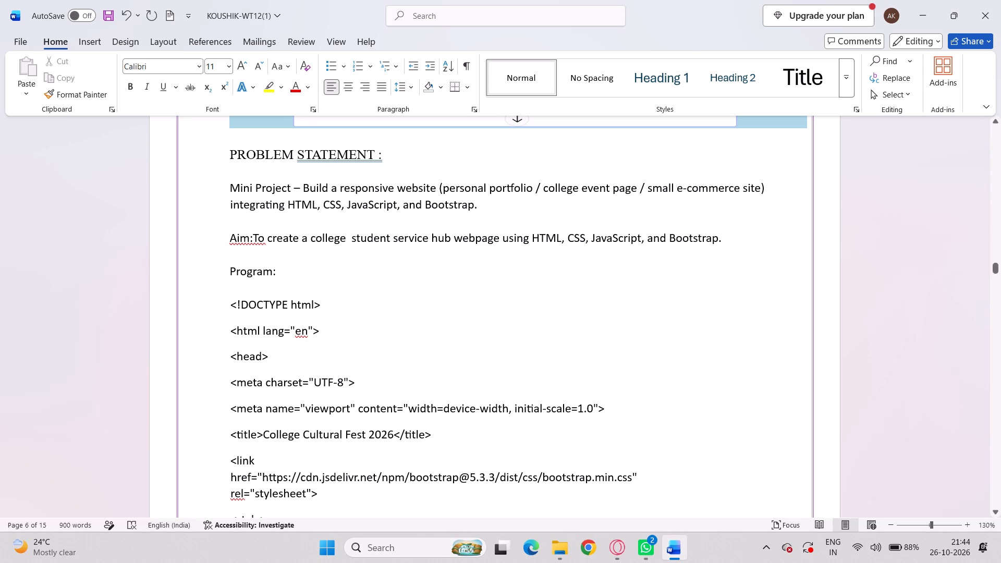
Delete the entire College Cultural Fest 2026 HTML code under the Mini Project's Program heading, from <!DOCTYPE html> through </html>, keeping the Output heading.
{"action": "scroll", "coordinate": [353, 291], "scroll_direction": "down", "scroll_amount": 1}
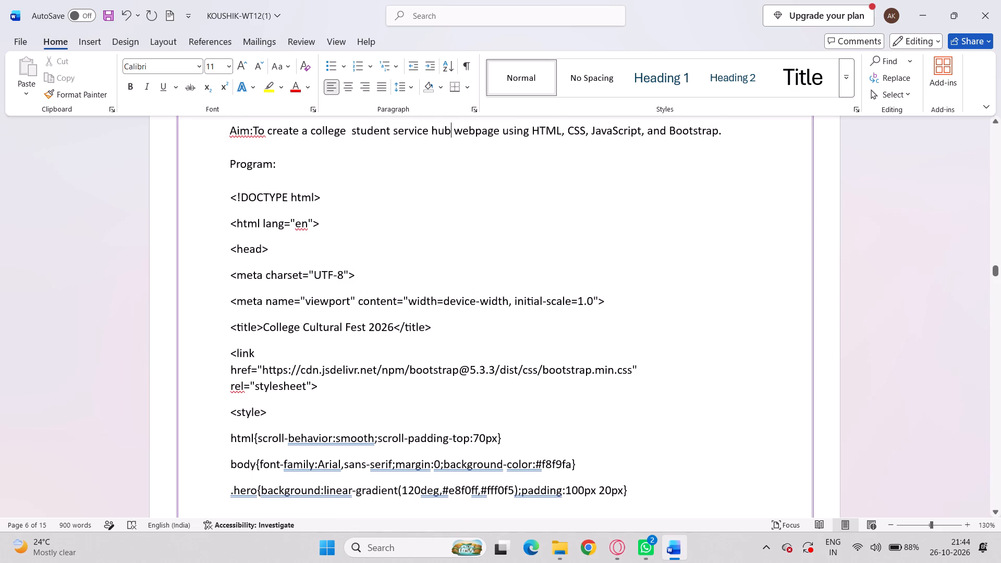
{"action": "left_click_drag", "start_coordinate": [229, 195], "coordinate": [359, 310]}
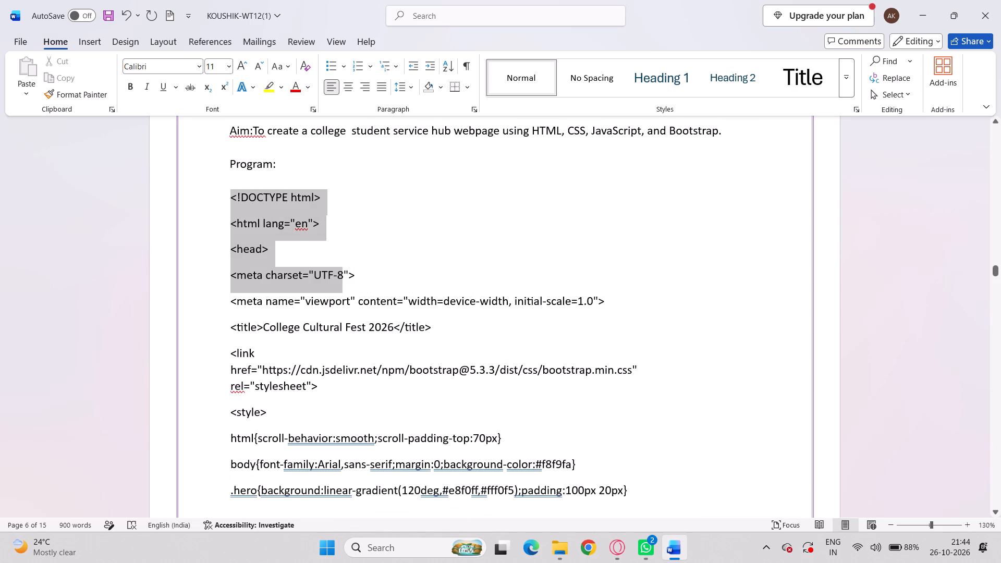
{"action": "left_click_drag", "start_coordinate": [359, 310], "coordinate": [539, 508]}
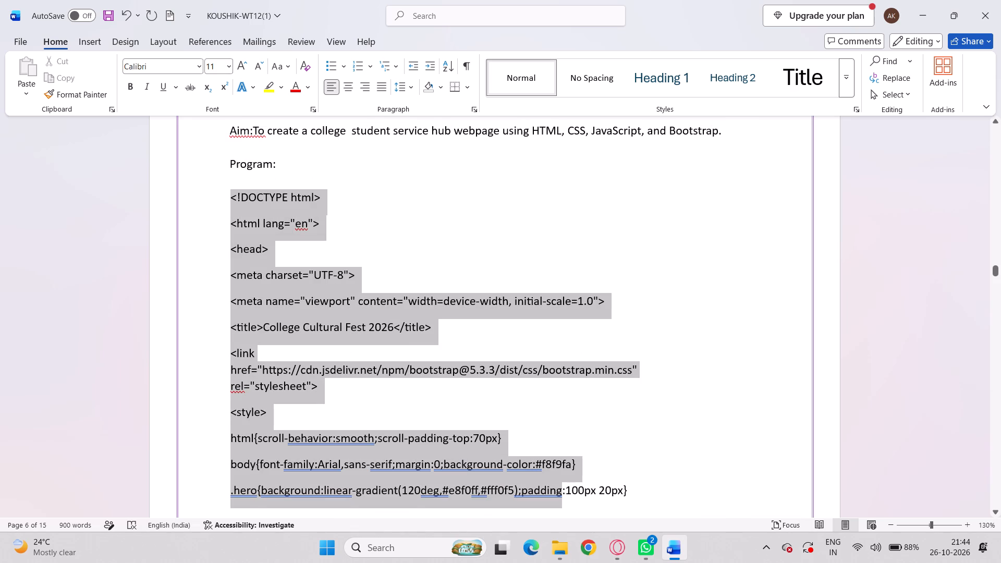
{"action": "left_click_drag", "start_coordinate": [539, 508], "coordinate": [544, 520]}
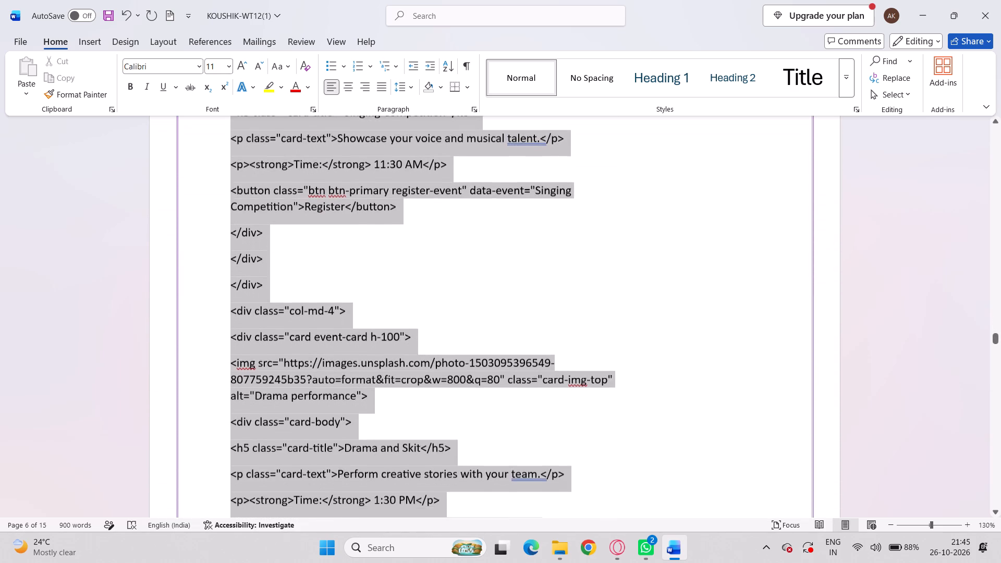
{"action": "left_click_drag", "start_coordinate": [544, 520], "coordinate": [536, 528]}
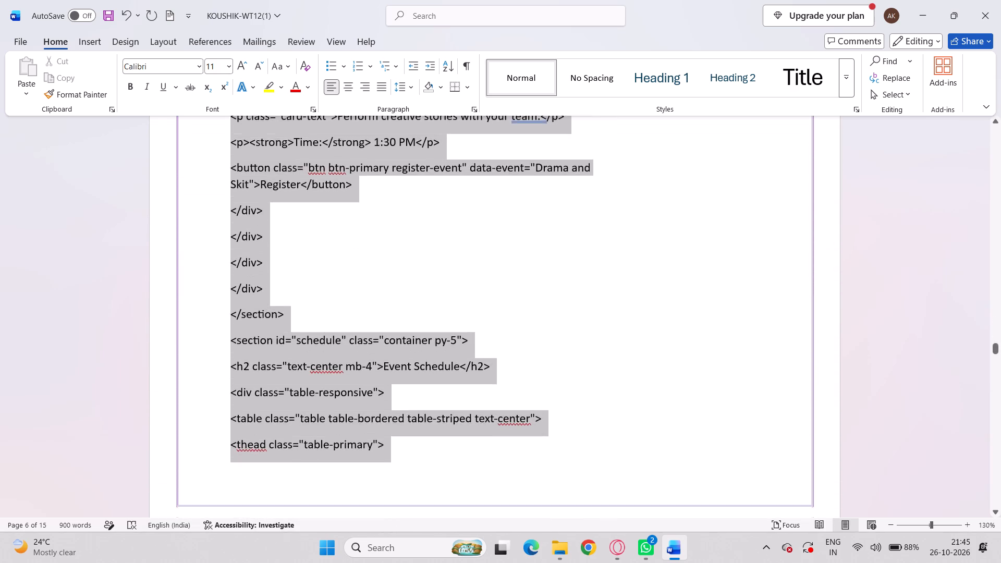
{"action": "left_click_drag", "start_coordinate": [536, 528], "coordinate": [536, 529]}
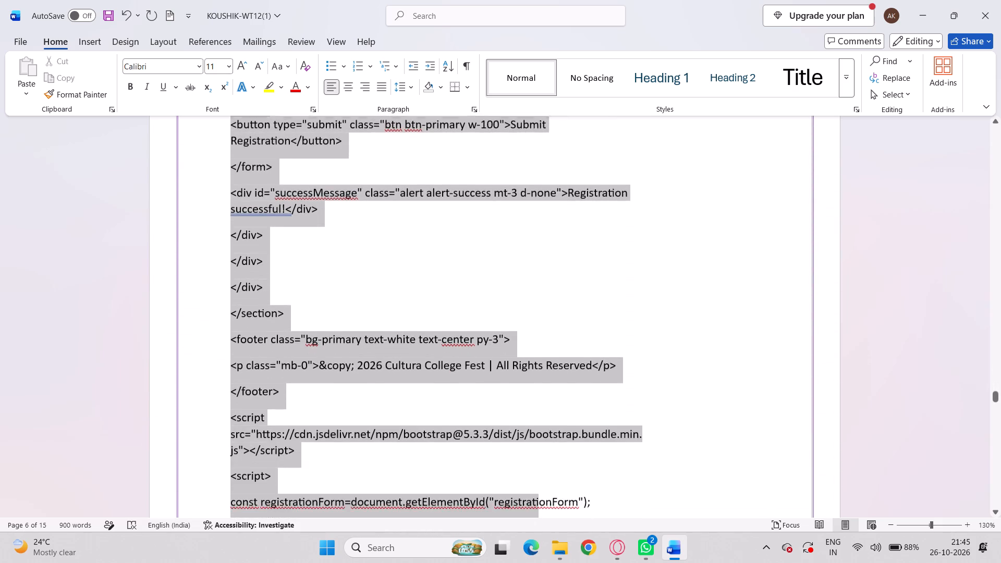
{"action": "left_click_drag", "start_coordinate": [536, 529], "coordinate": [536, 529]}
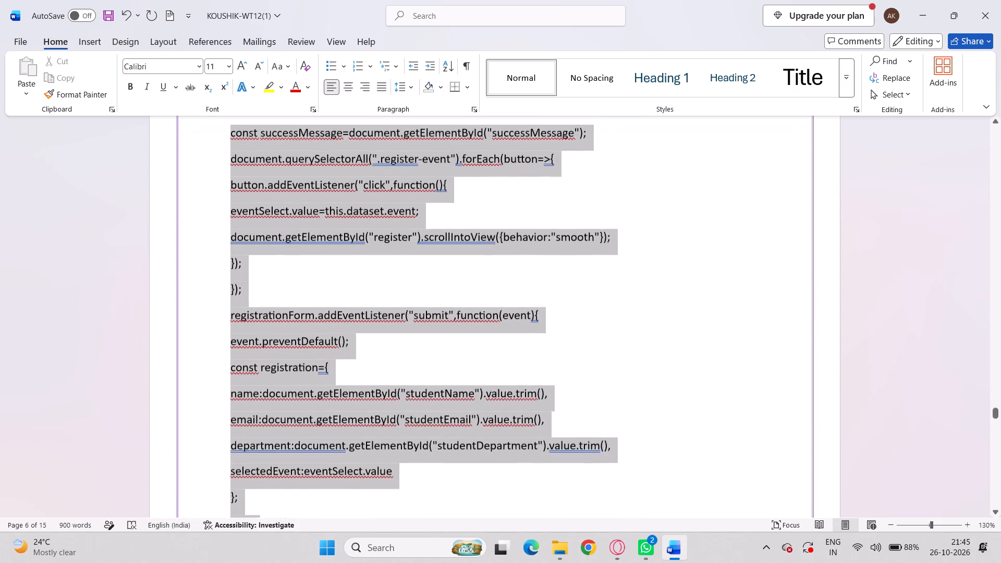
{"action": "left_click_drag", "start_coordinate": [536, 529], "coordinate": [564, 498]}
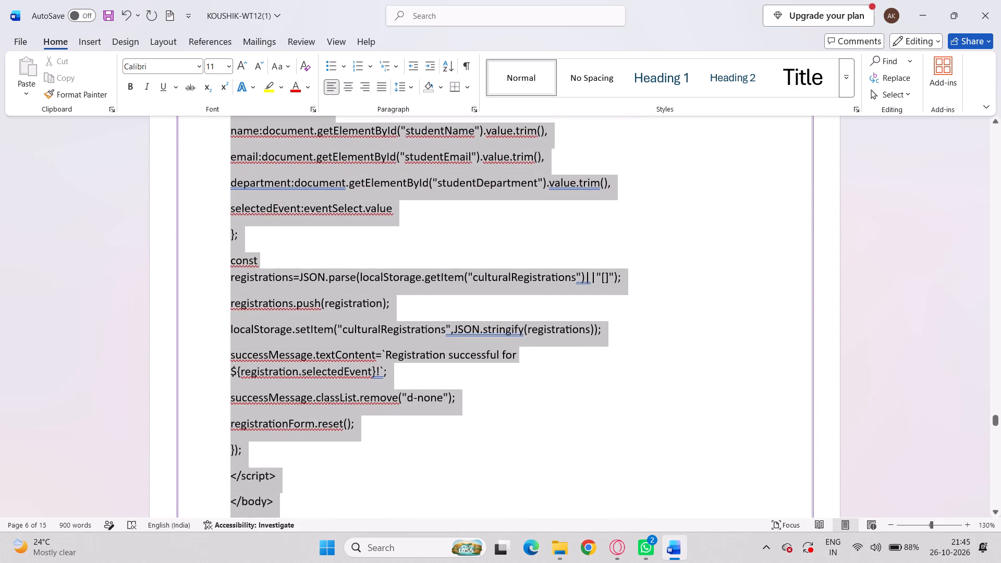
{"action": "left_click_drag", "start_coordinate": [564, 498], "coordinate": [564, 498]}
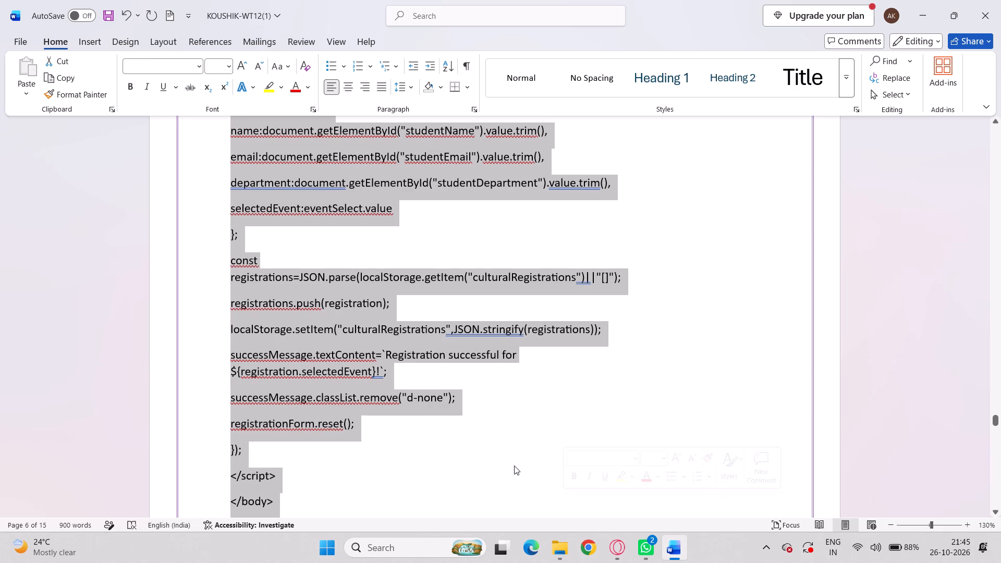
{"action": "key", "text": "BackSpace"}
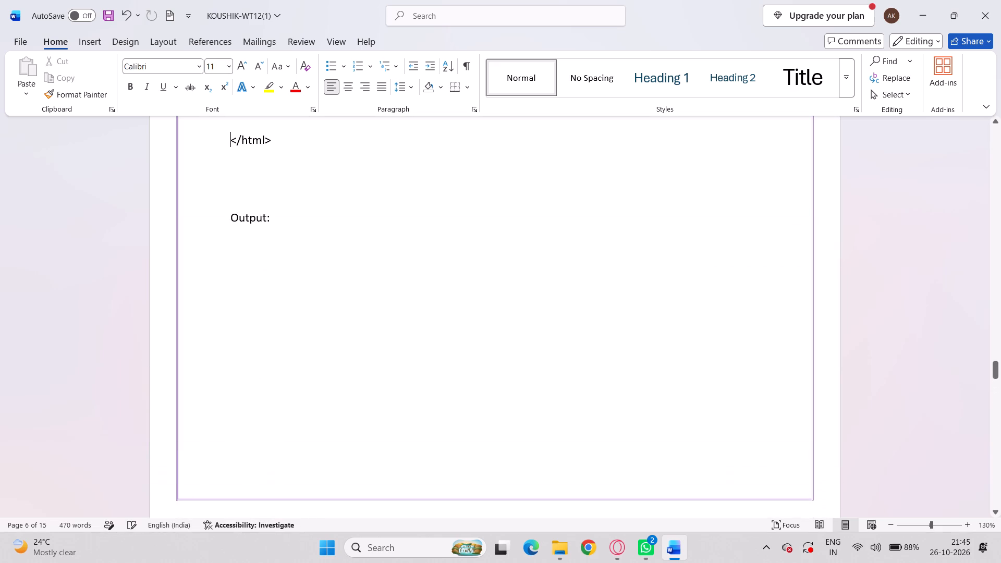
{"action": "scroll", "coordinate": [512, 464], "scroll_direction": "up", "scroll_amount": 1}
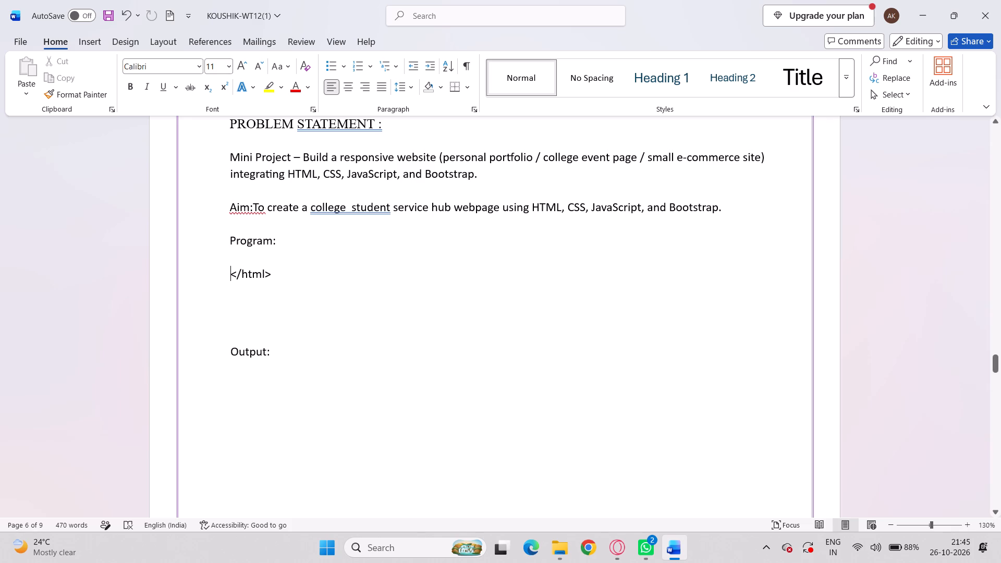
{"action": "left_click", "coordinate": [277, 282]}
{"action": "key", "text": "BackSpace"}
{"action": "key", "text": "BackSpace"}
{"action": "key", "text": "BackSpace"}
{"action": "key", "text": "BackSpace"}
{"action": "key", "text": "BackSpace"}
{"action": "key", "text": "BackSpace"}
{"action": "key", "text": "BackSpace"}
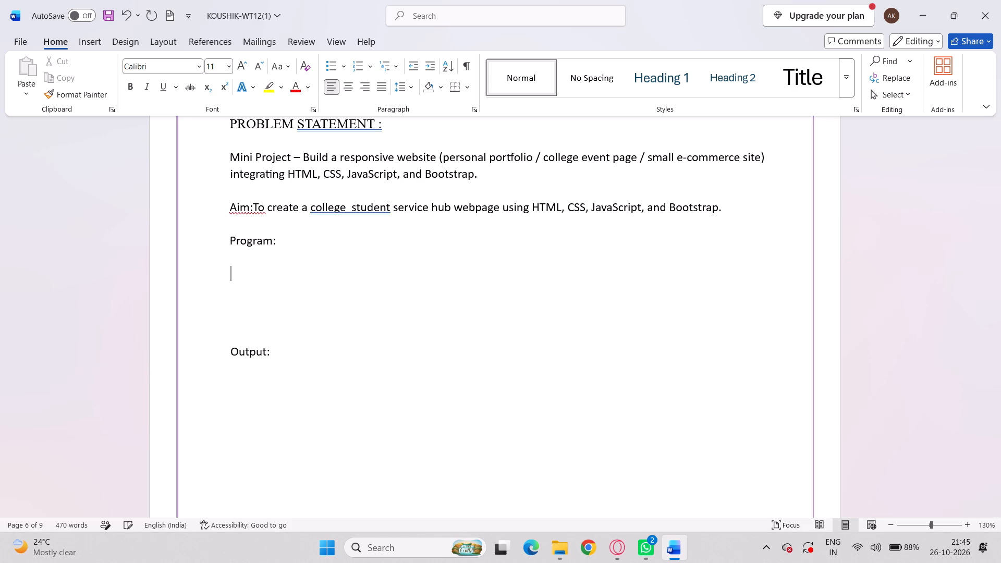
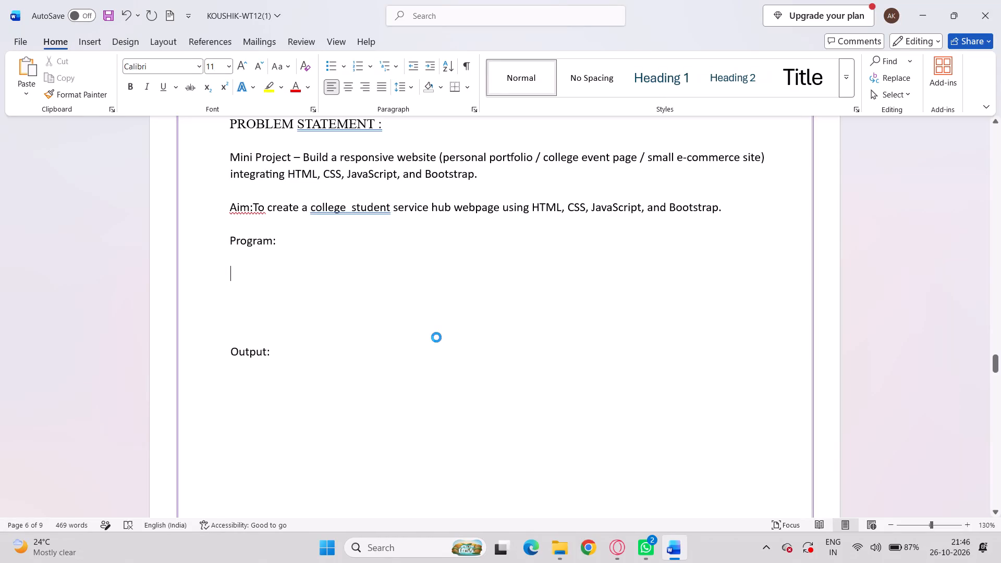
Look back through the pasted Student Service Hub code to its beginning under the Mini Project's Program heading.
{"action": "scroll", "coordinate": [436, 337], "scroll_direction": "up", "scroll_amount": 7}
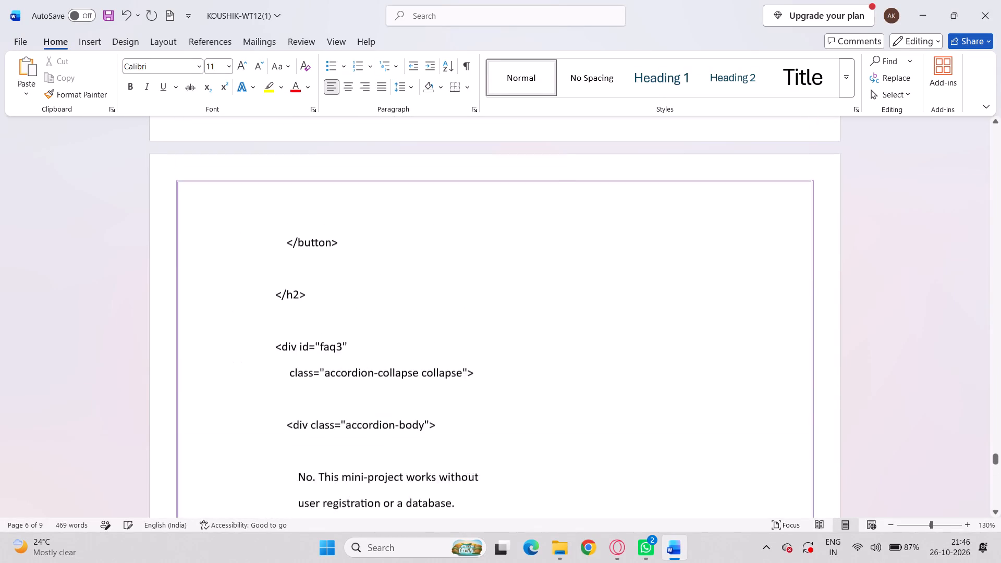
{"action": "scroll", "coordinate": [436, 337], "scroll_direction": "up", "scroll_amount": 19}
{"action": "scroll", "coordinate": [436, 337], "scroll_direction": "up", "scroll_amount": 12}
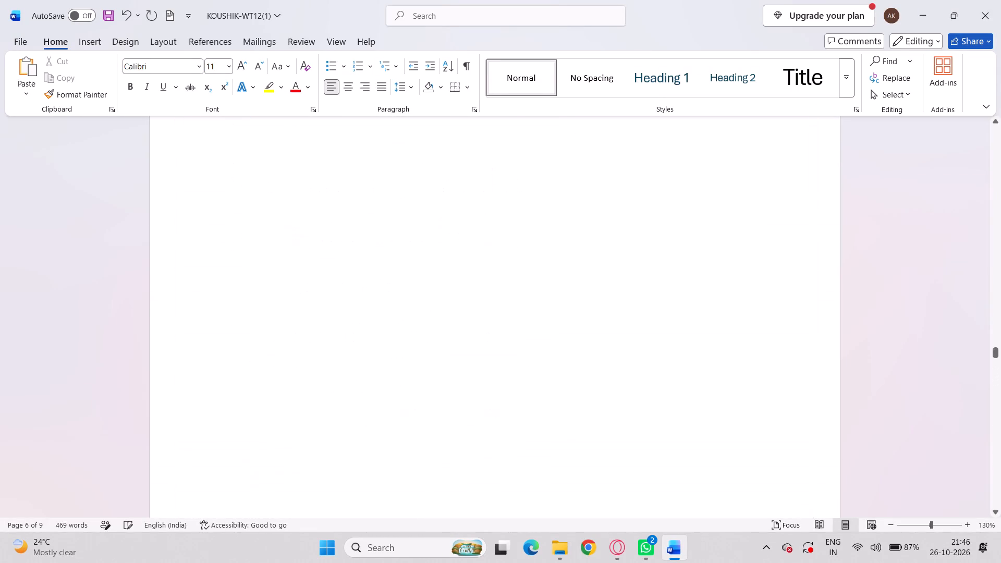
{"action": "scroll", "coordinate": [436, 337], "scroll_direction": "up", "scroll_amount": 11}
{"action": "scroll", "coordinate": [436, 337], "scroll_direction": "up", "scroll_amount": 11}
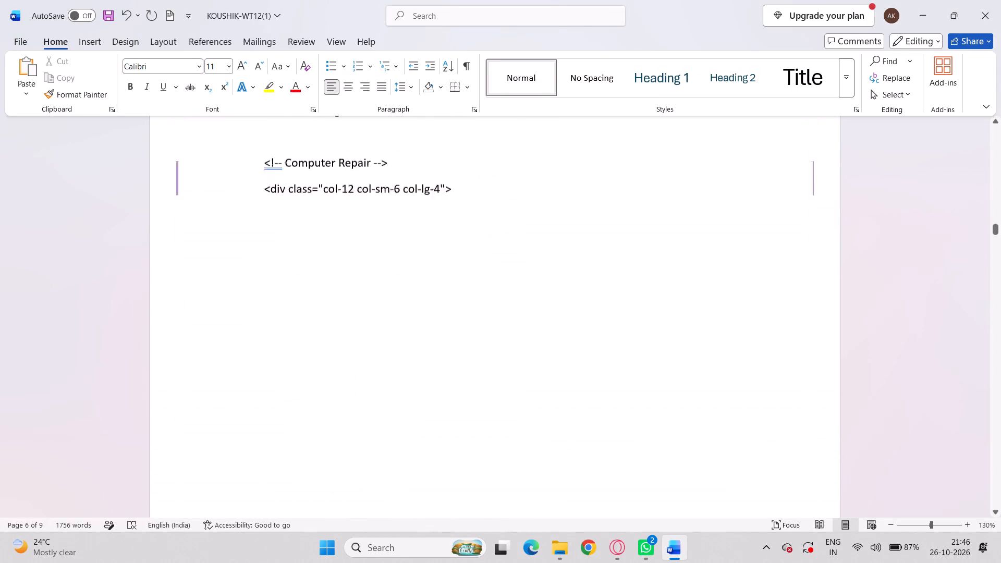
{"action": "scroll", "coordinate": [436, 337], "scroll_direction": "up", "scroll_amount": 10}
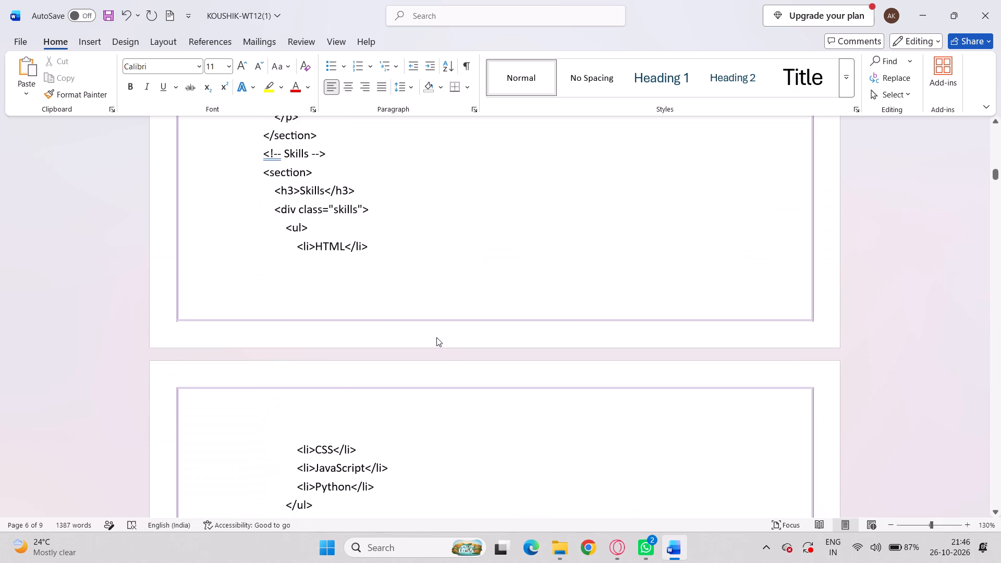
{"action": "scroll", "coordinate": [436, 337], "scroll_direction": "up", "scroll_amount": 3}
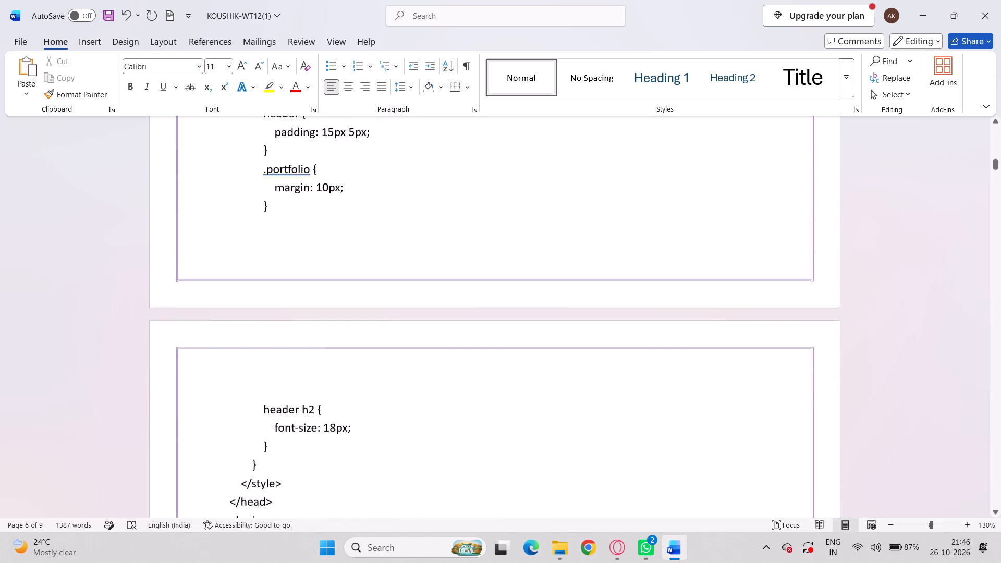
{"action": "scroll", "coordinate": [436, 337], "scroll_direction": "down", "scroll_amount": 6}
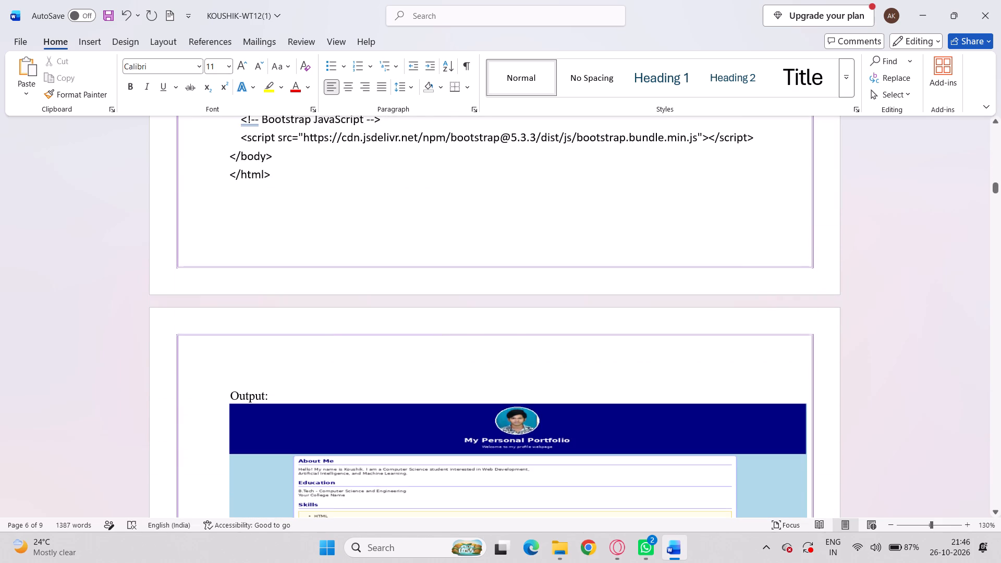
{"action": "scroll", "coordinate": [436, 337], "scroll_direction": "down", "scroll_amount": 3}
{"action": "scroll", "coordinate": [436, 337], "scroll_direction": "up", "scroll_amount": 2}
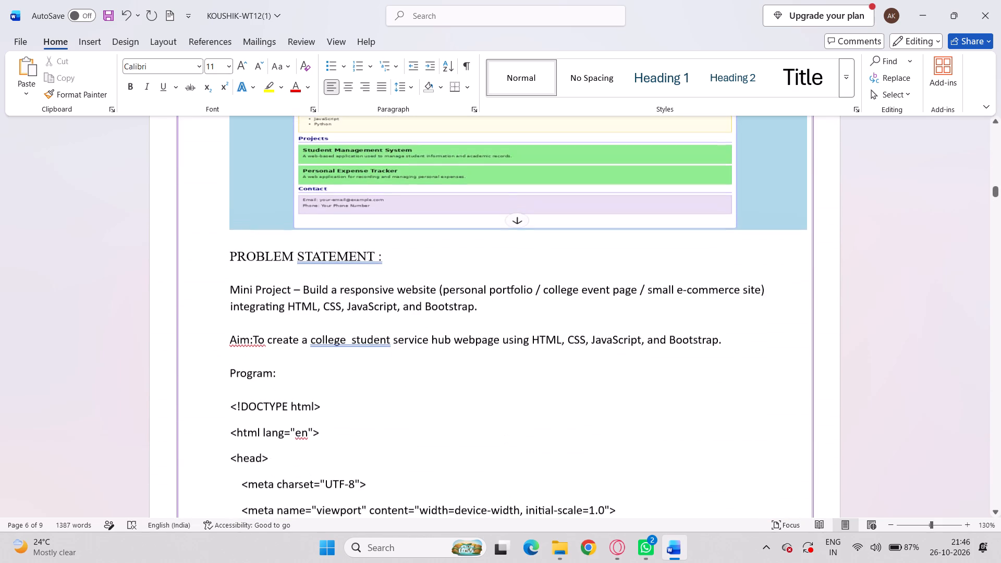
{"action": "scroll", "coordinate": [436, 337], "scroll_direction": "down", "scroll_amount": 1}
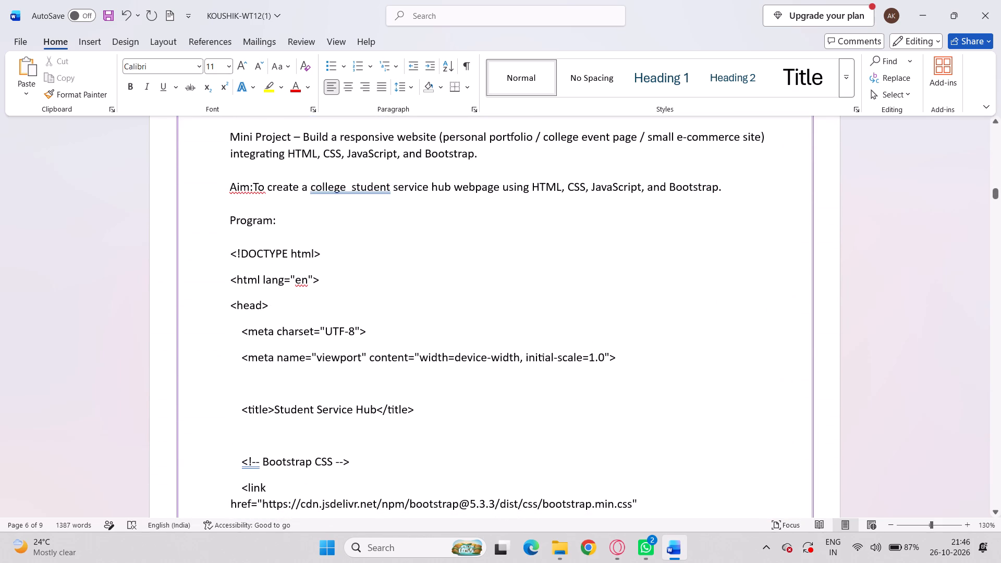
Remove the blank lines in the code's head section after the viewport meta tag, the title and the Bootstrap CSS link.
{"action": "left_click", "coordinate": [287, 296]}
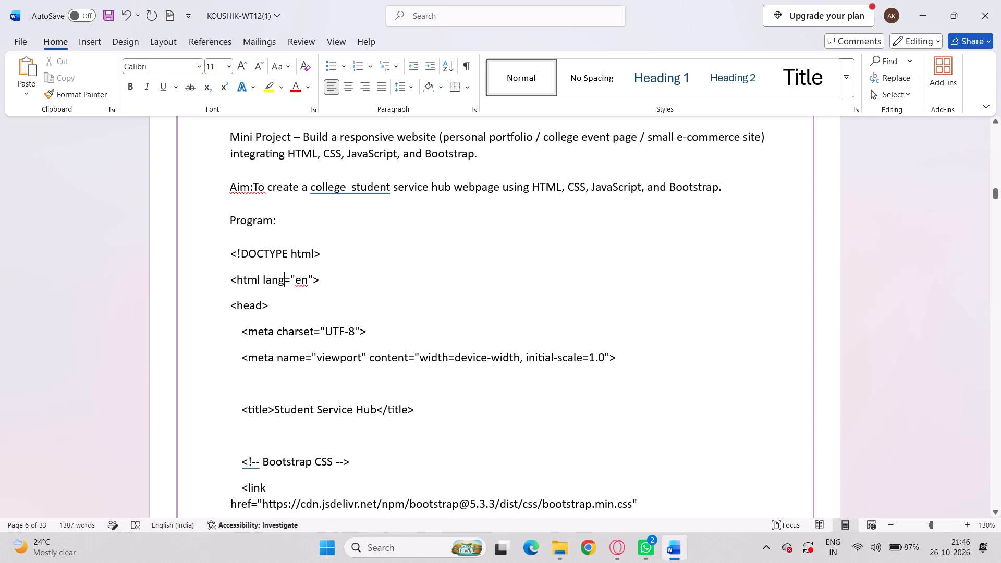
{"action": "left_click", "coordinate": [326, 279]}
{"action": "key", "text": "Down"}
{"action": "key", "text": "Down"}
{"action": "key", "text": "Down"}
{"action": "key", "text": "Down"}
{"action": "key", "text": "BackSpace"}
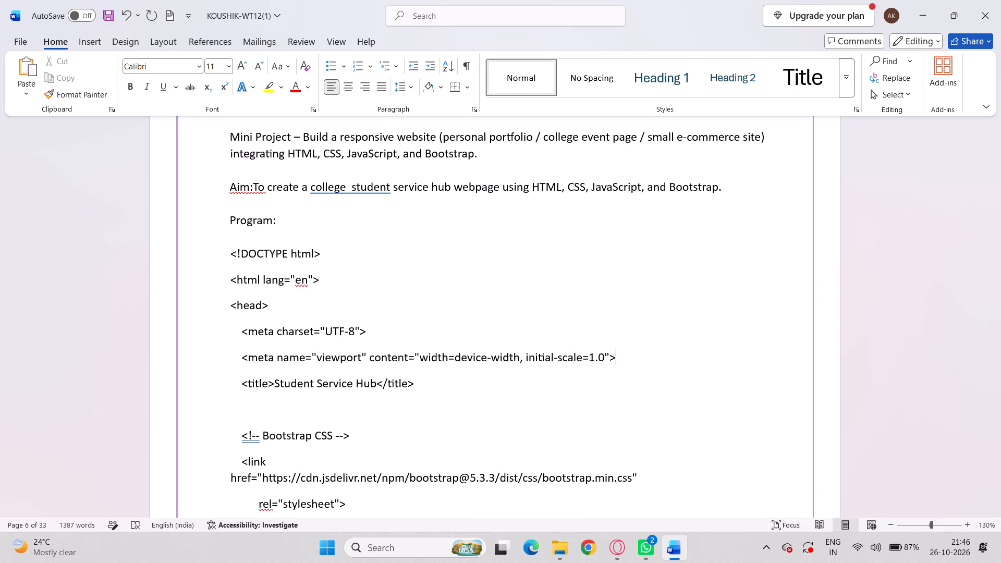
{"action": "left_click", "coordinate": [270, 405]}
{"action": "key", "text": "BackSpace"}
{"action": "scroll", "coordinate": [211, 483], "scroll_direction": "down", "scroll_amount": 1}
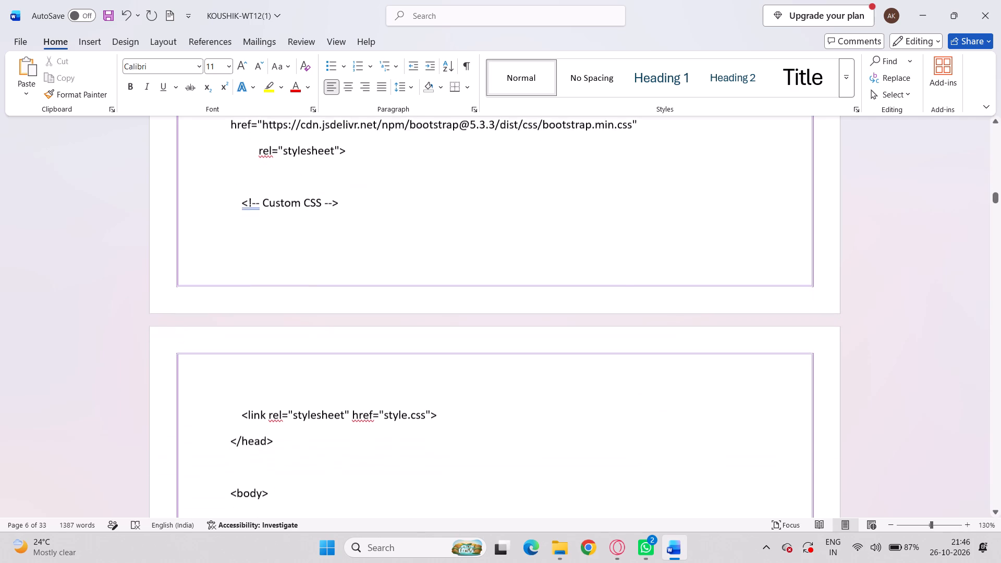
{"action": "left_click", "coordinate": [303, 185]}
{"action": "key", "text": "BackSpace"}
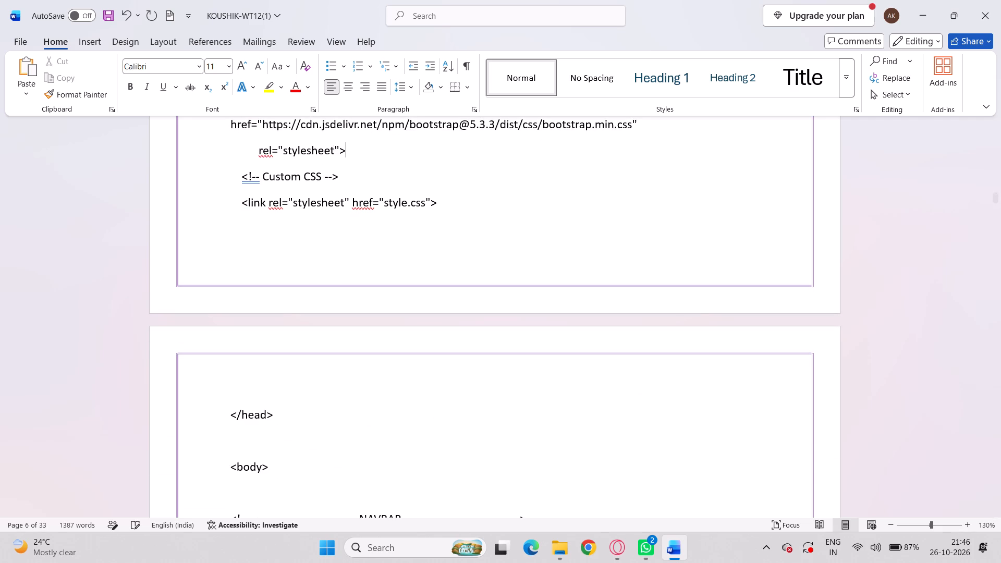
Remove the blank line between the </head> and <body> tags.
{"action": "left_click", "coordinate": [298, 223]}
{"action": "left_click", "coordinate": [300, 263]}
{"action": "left_click", "coordinate": [323, 227]}
{"action": "key", "text": "Right"}
{"action": "key", "text": "Right"}
{"action": "key", "text": "Right"}
{"action": "key", "text": "Right"}
{"action": "key", "text": "Right"}
{"action": "key", "text": "Right"}
{"action": "key", "text": "Right"}
{"action": "key", "text": "Right"}
{"action": "key", "text": "Right"}
{"action": "key", "text": "Right"}
{"action": "key", "text": "Right"}
{"action": "key", "text": "Right"}
{"action": "key", "text": "Right"}
{"action": "key", "text": "Right"}
{"action": "key", "text": "Right"}
{"action": "key", "text": "Right"}
{"action": "key", "text": "Right"}
{"action": "key", "text": "Right"}
{"action": "key", "text": "Right"}
{"action": "key", "text": "Right"}
{"action": "key", "text": "Right"}
{"action": "key", "text": "Right"}
{"action": "key", "text": "Right"}
{"action": "key", "text": "Down"}
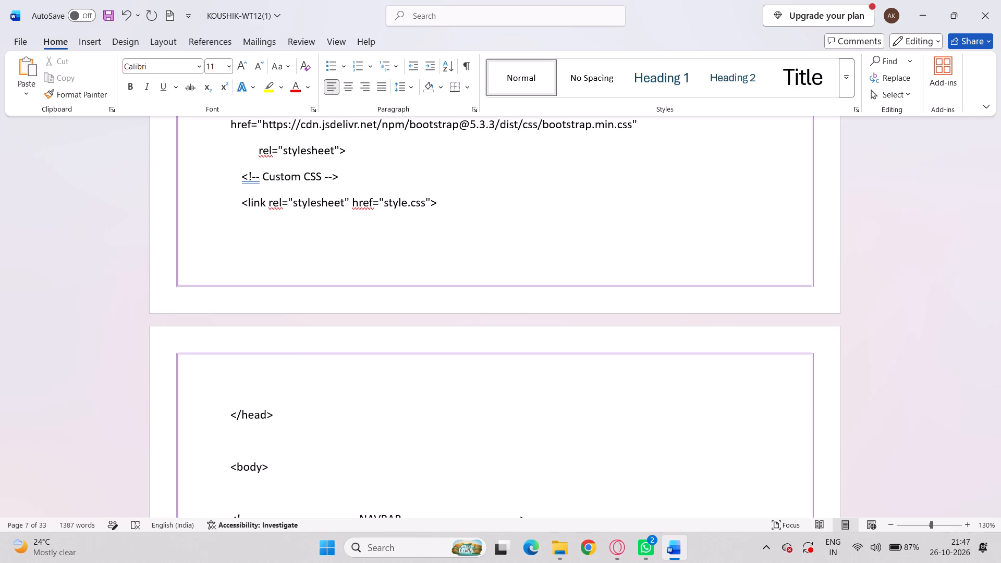
{"action": "key", "text": "Down"}
{"action": "key", "text": "BackSpace"}
Remove the blank lines after the <body> tag, the NAVBAR comment, the container div and the navbar brand's </a> tag.
{"action": "scroll", "coordinate": [323, 227], "scroll_direction": "down", "scroll_amount": 1}
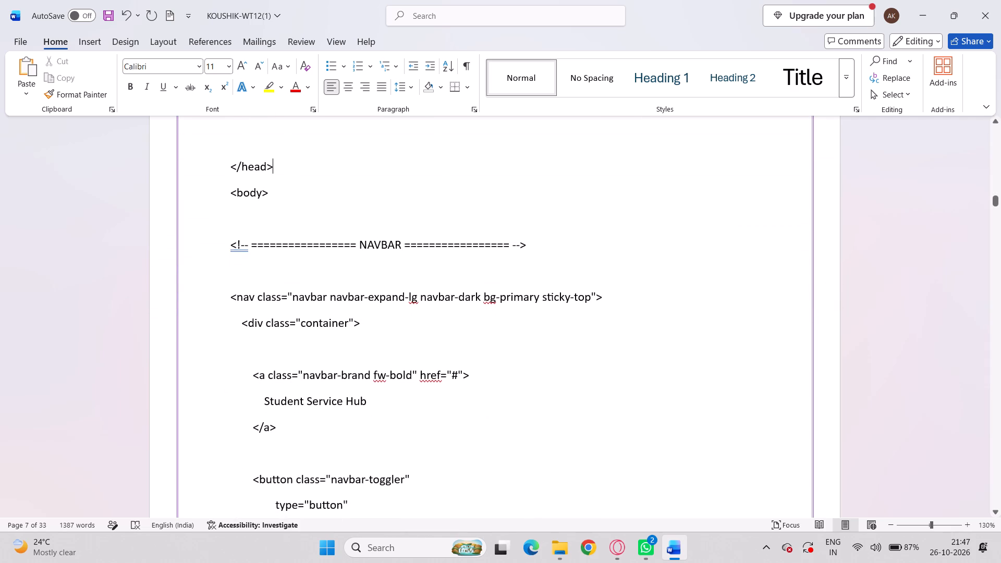
{"action": "left_click", "coordinate": [289, 218]}
{"action": "key", "text": "BackSpace"}
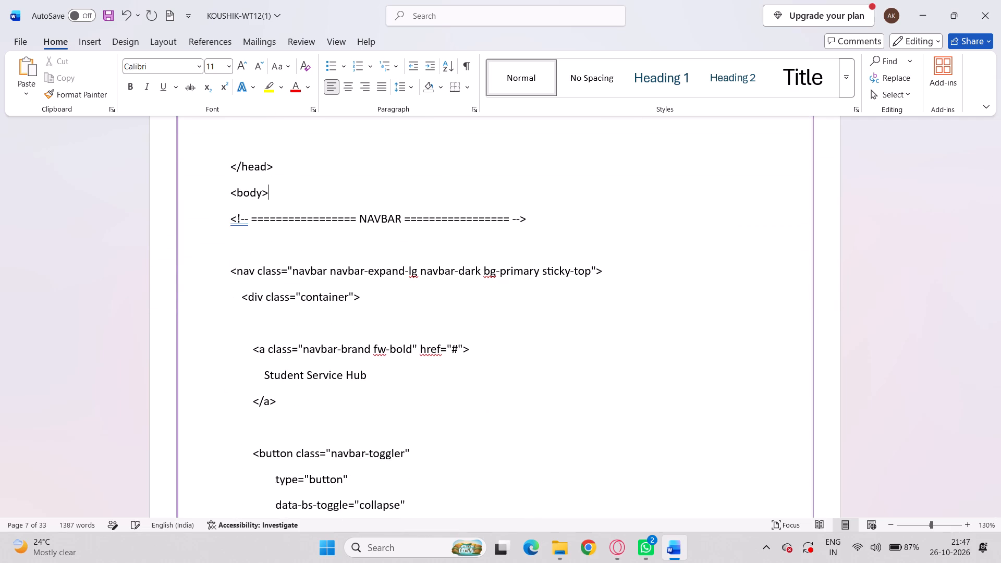
{"action": "left_click", "coordinate": [283, 250]}
{"action": "key", "text": "BackSpace"}
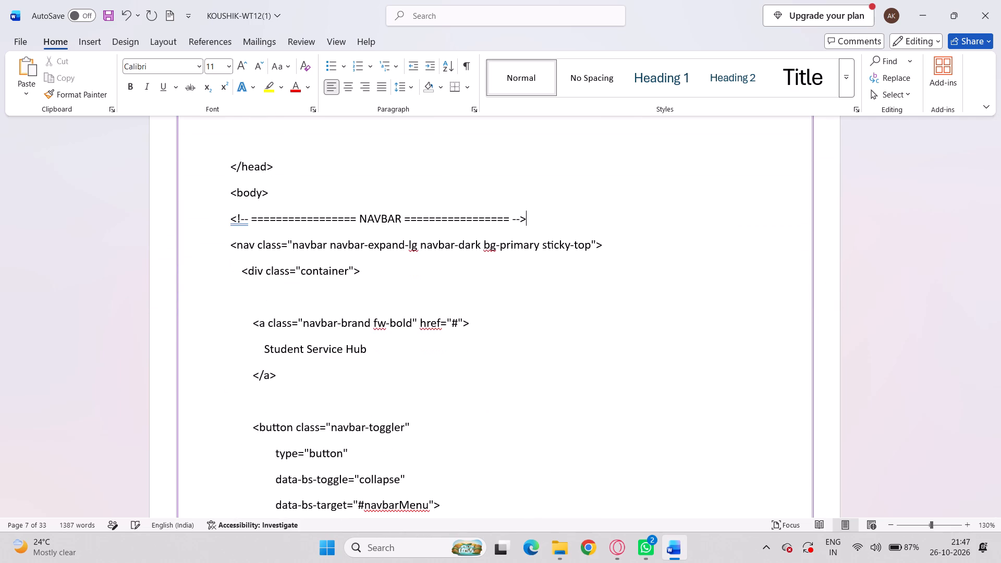
{"action": "left_click", "coordinate": [262, 292]}
{"action": "key", "text": "BackSpace"}
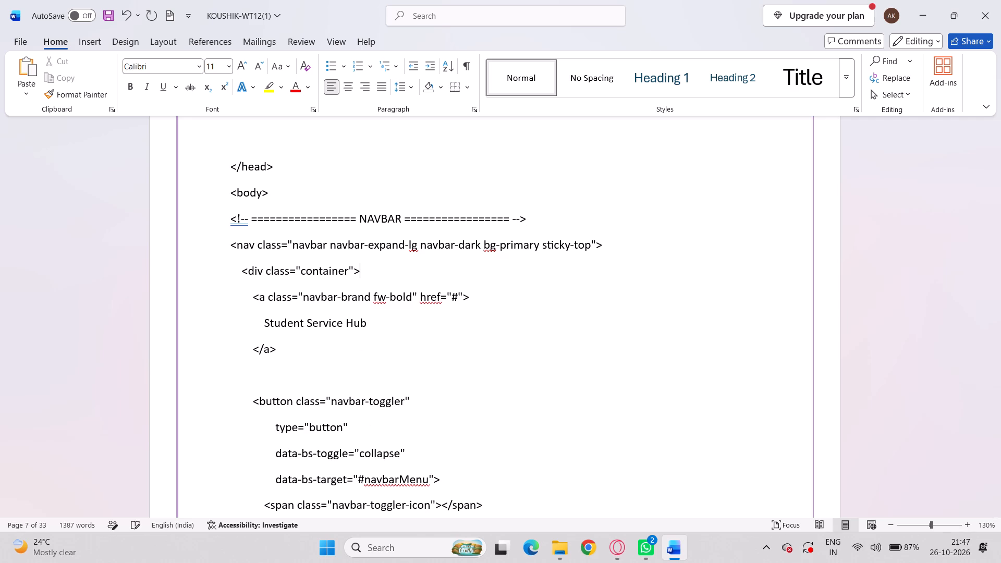
{"action": "left_click", "coordinate": [286, 380]}
{"action": "key", "text": "BackSpace"}
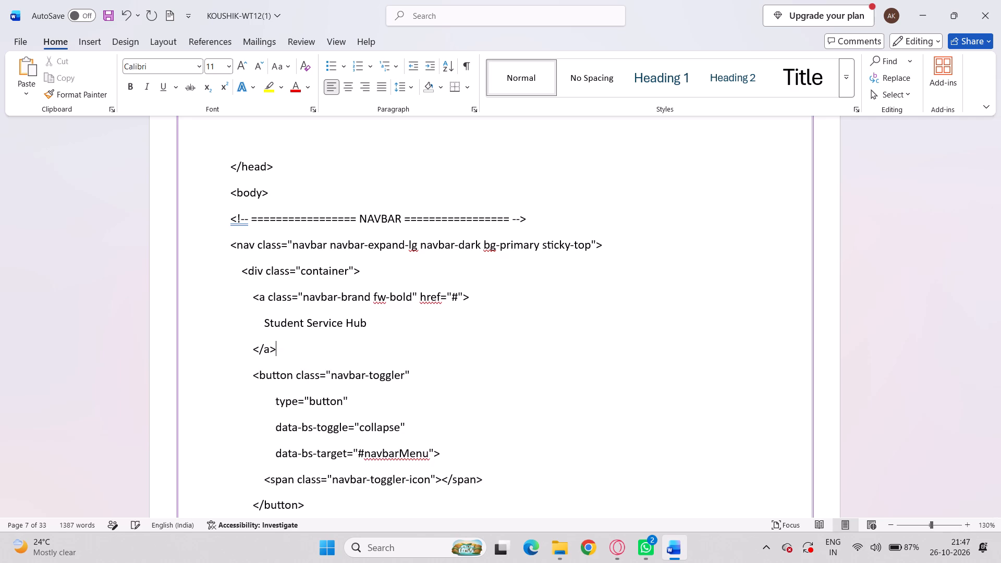
Remove the blank lines before the navbarMenu div, the navbar-nav list and its first nav item.
{"action": "scroll", "coordinate": [286, 380], "scroll_direction": "down", "scroll_amount": 2}
{"action": "left_click", "coordinate": [298, 214]}
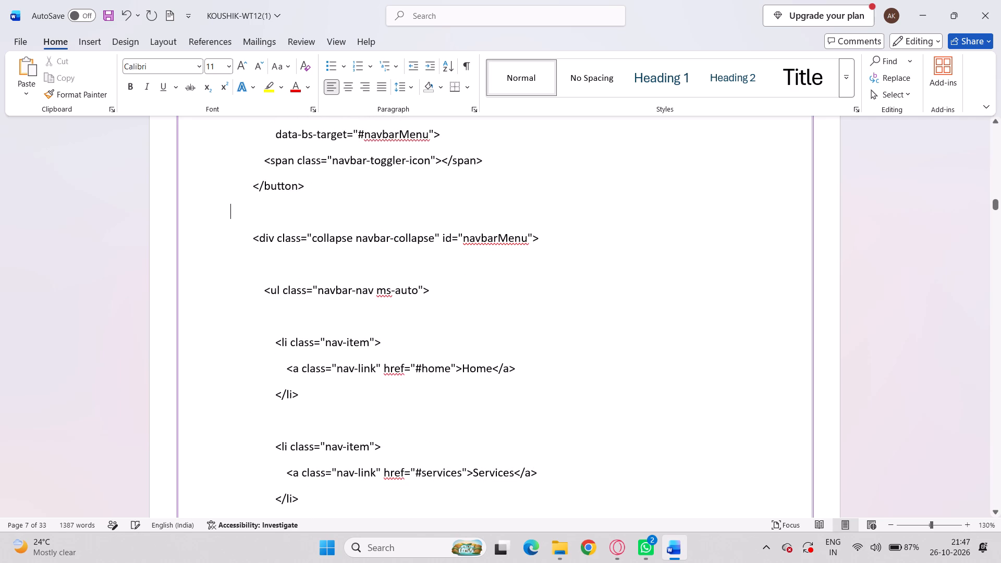
{"action": "key", "text": "BackSpace"}
{"action": "left_click", "coordinate": [304, 240]}
{"action": "key", "text": "BackSpace"}
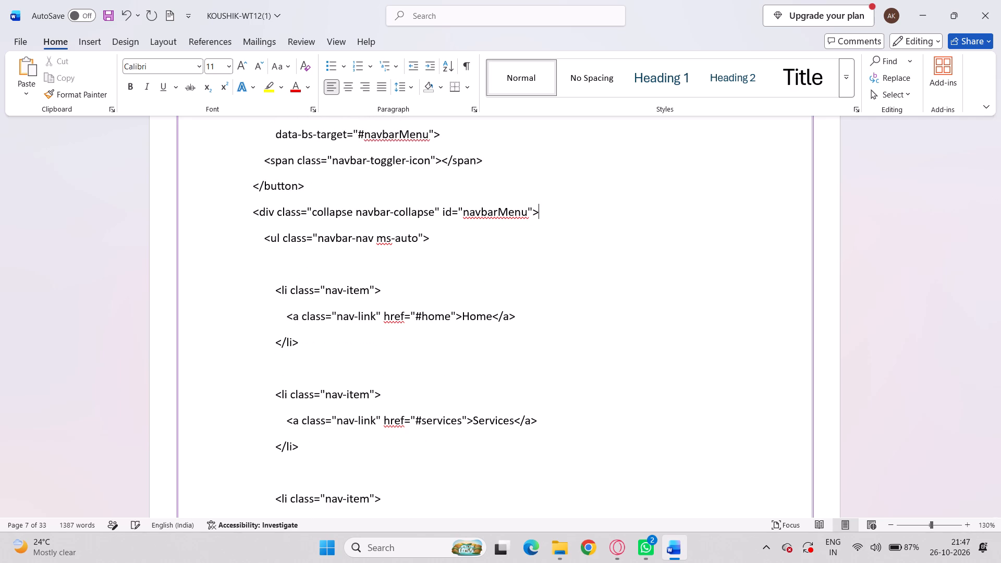
{"action": "left_click", "coordinate": [303, 266]}
{"action": "key", "text": "BackSpace"}
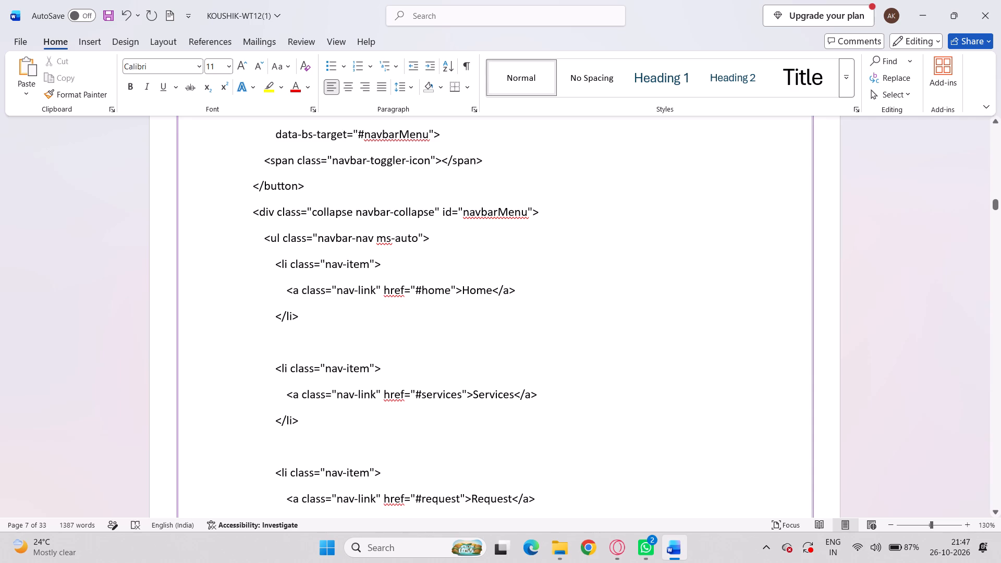
Remove the blank lines separating the Home, Services, Request and Track nav items.
{"action": "left_click", "coordinate": [293, 354]}
{"action": "key", "text": "BackSpace"}
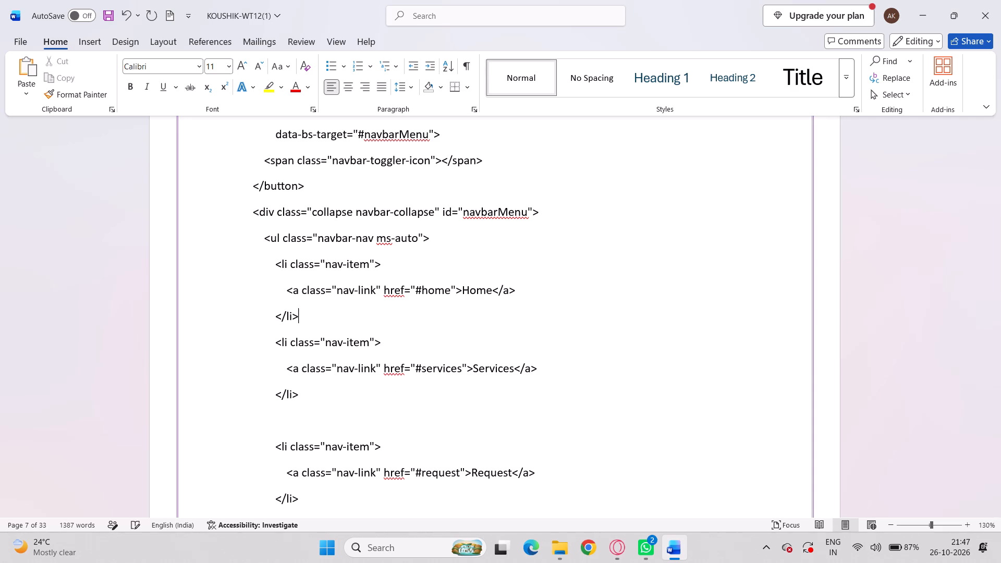
{"action": "left_click", "coordinate": [308, 430]}
{"action": "key", "text": "BackSpace"}
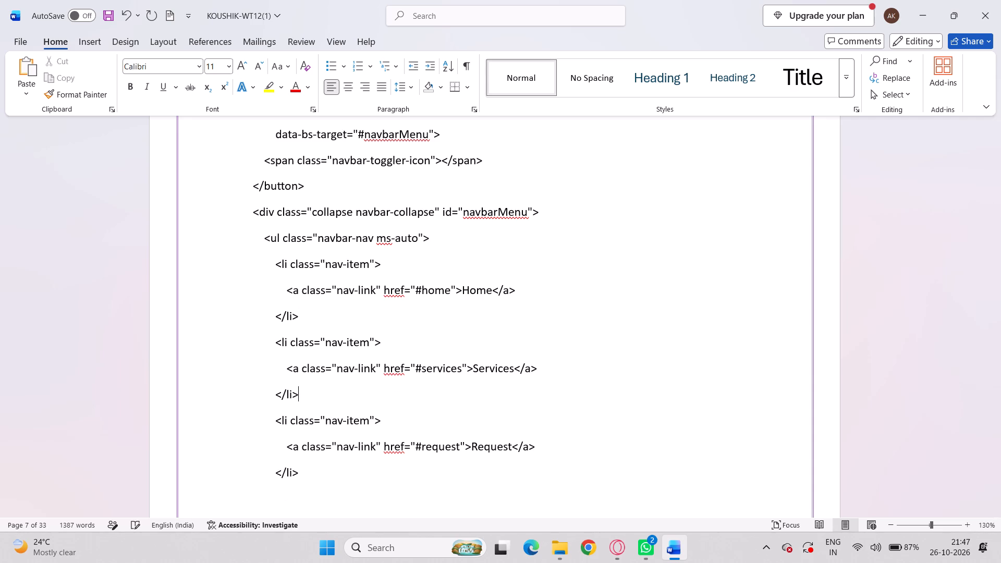
{"action": "scroll", "coordinate": [308, 430], "scroll_direction": "down", "scroll_amount": 1}
{"action": "left_click", "coordinate": [308, 317]}
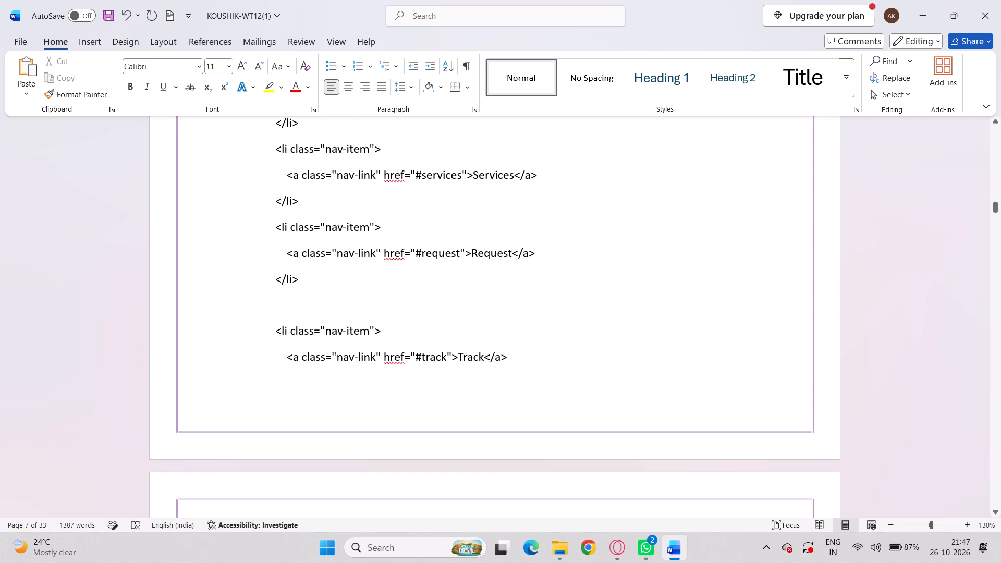
{"action": "key", "text": "BackSpace"}
{"action": "left_click", "coordinate": [298, 386]}
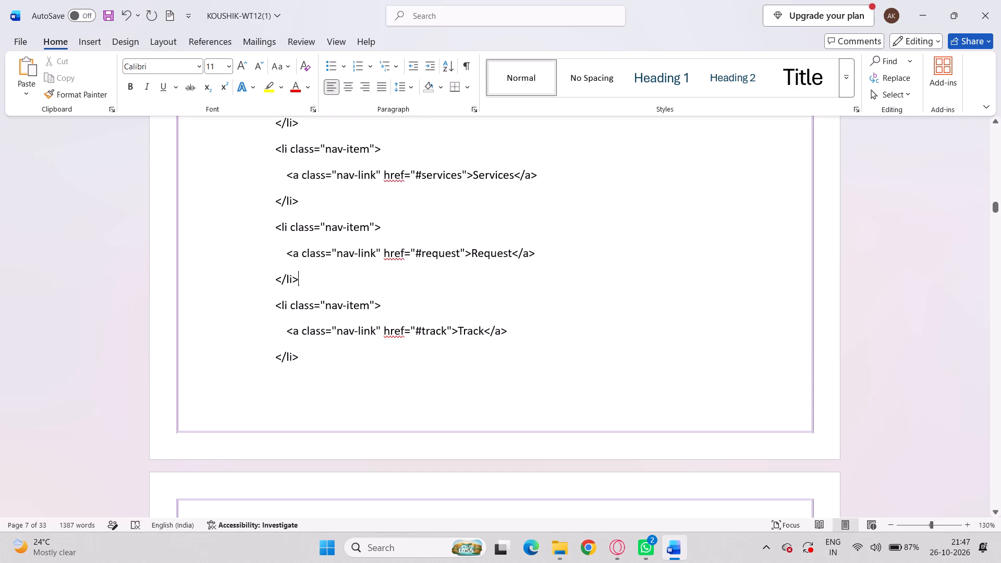
Remove the blank lines before and after the navbar's closing </ul> tag and between </nav> and the HOME comment.
{"action": "scroll", "coordinate": [298, 386], "scroll_direction": "down", "scroll_amount": 2}
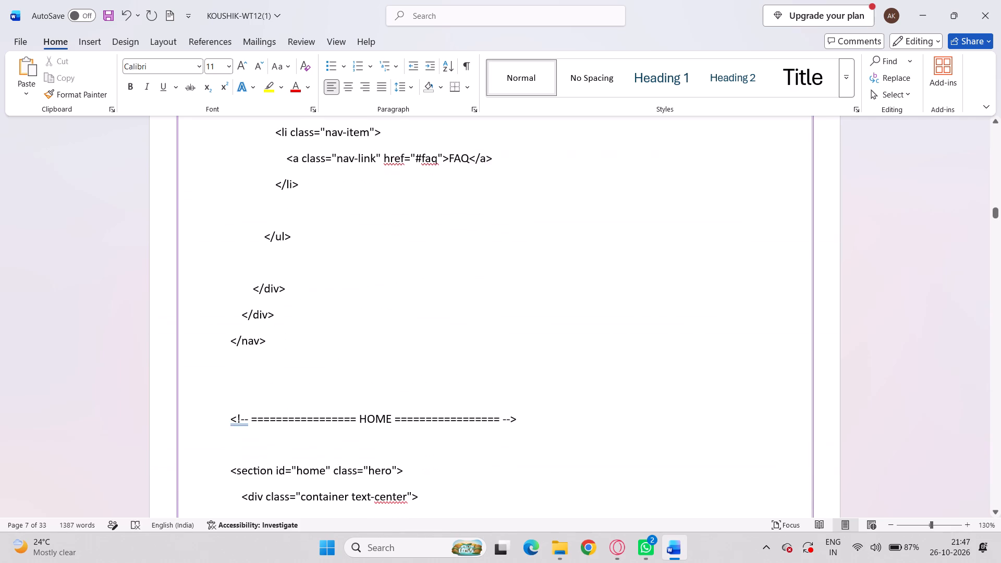
{"action": "left_click", "coordinate": [295, 205]}
{"action": "key", "text": "BackSpace"}
{"action": "left_click", "coordinate": [276, 240]}
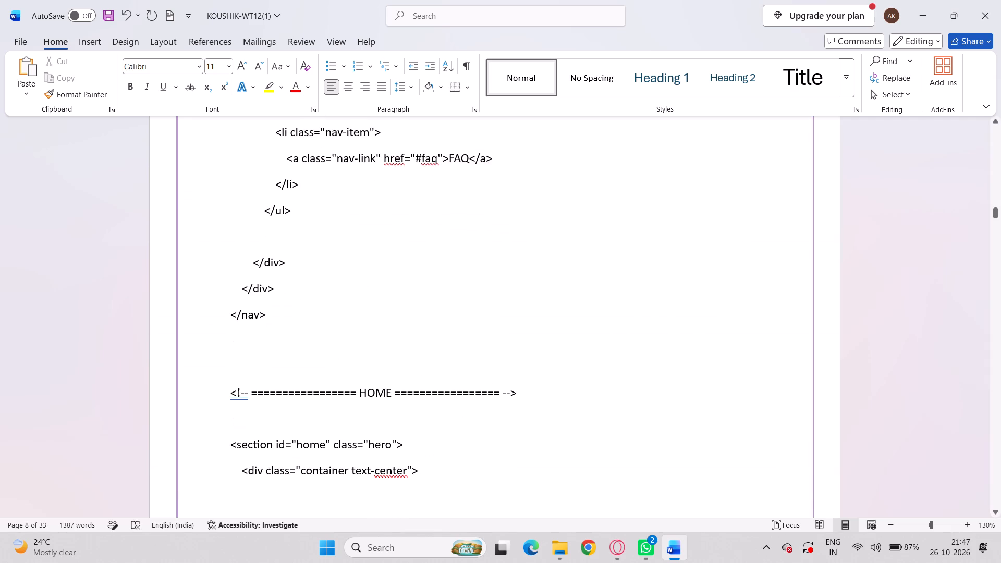
{"action": "key", "text": "BackSpace"}
{"action": "left_click", "coordinate": [270, 332]}
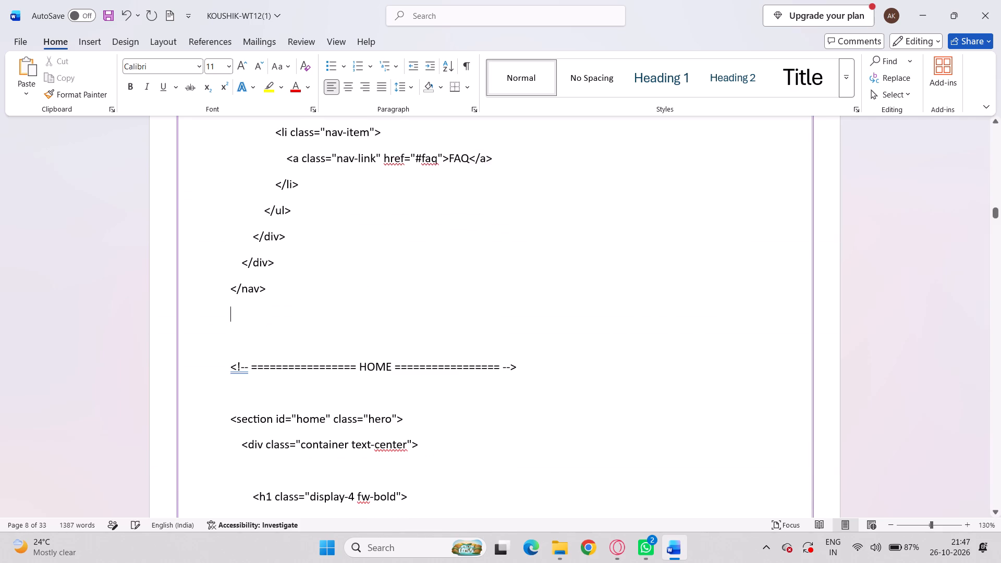
{"action": "key", "text": "BackSpace"}
{"action": "left_click", "coordinate": [275, 316]}
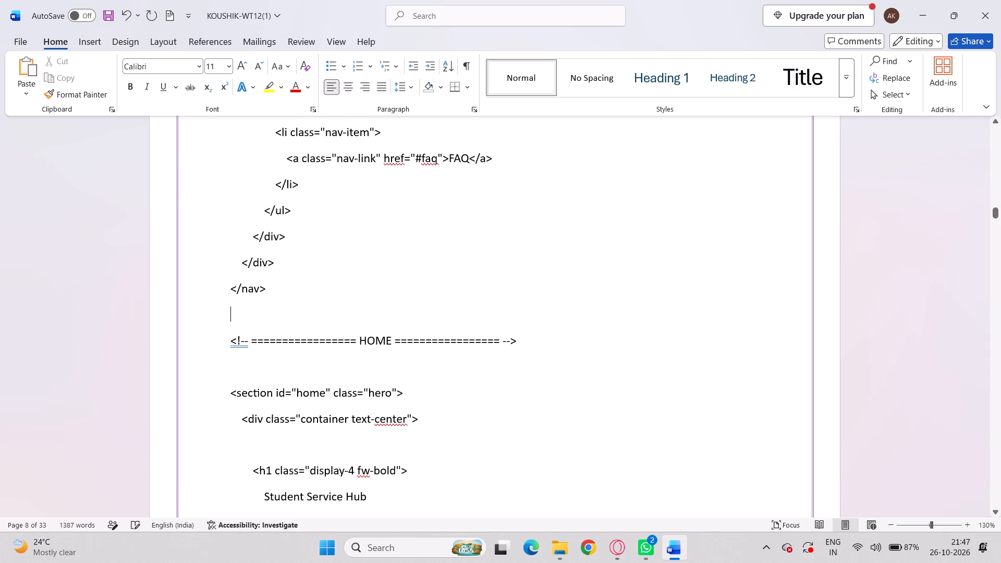
{"action": "key", "text": "BackSpace"}
Remove the blank lines in the home section after the HOME comment, the container div and the </h1>, </p> and </a> tags.
{"action": "left_click", "coordinate": [275, 345]}
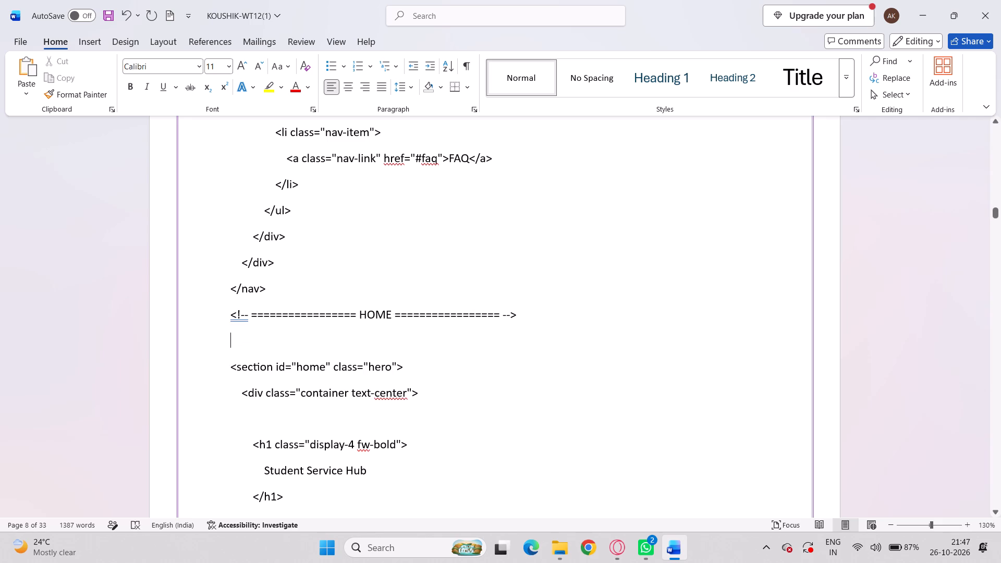
{"action": "key", "text": "BackSpace"}
{"action": "left_click", "coordinate": [272, 399]}
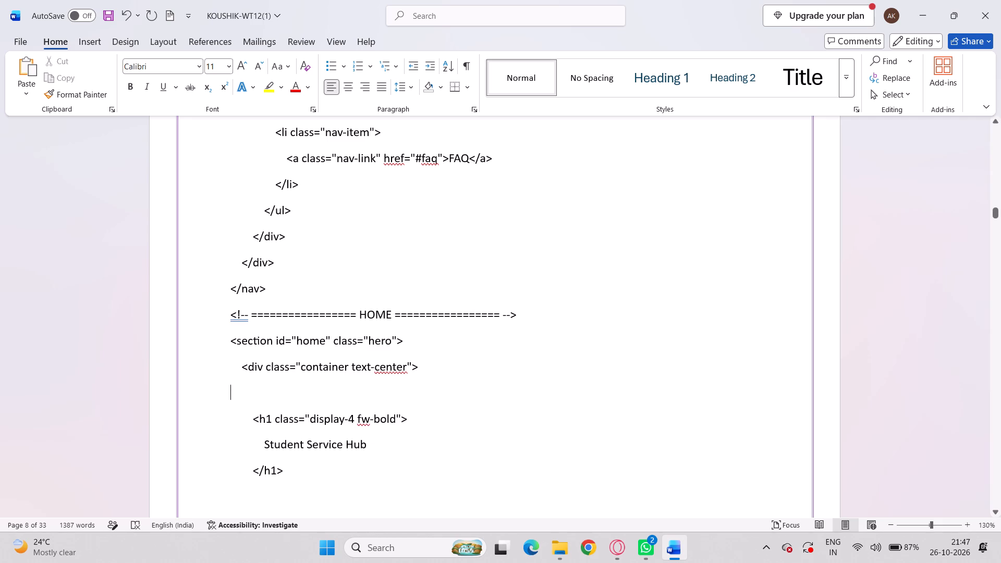
{"action": "key", "text": "BackSpace"}
{"action": "scroll", "coordinate": [272, 399], "scroll_direction": "down", "scroll_amount": 1}
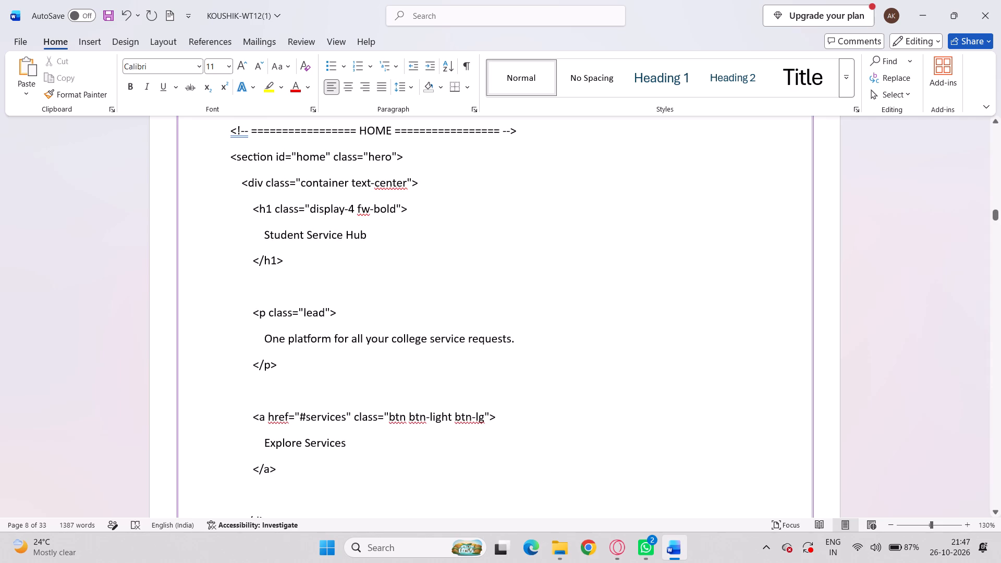
{"action": "left_click", "coordinate": [264, 290]}
{"action": "key", "text": "BackSpace"}
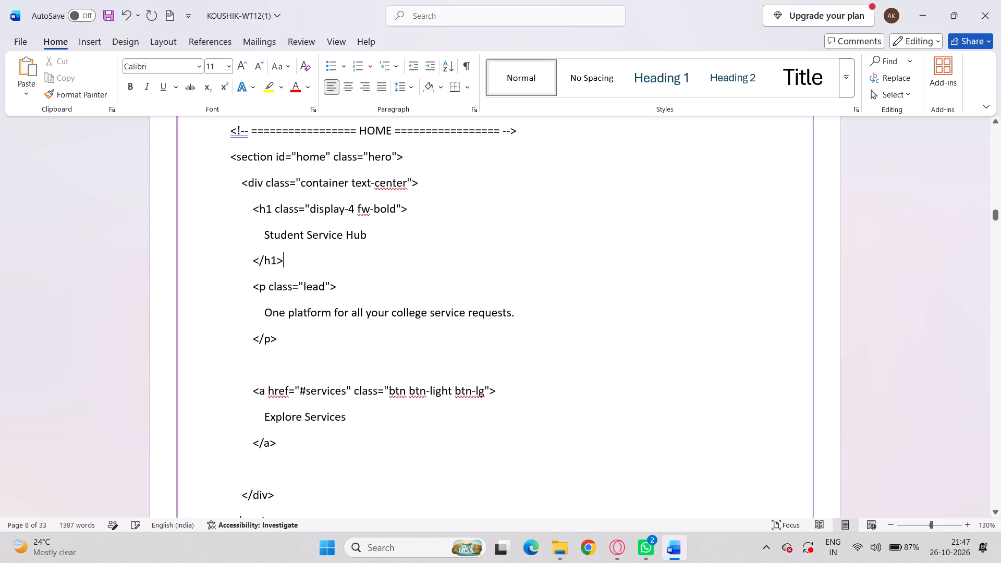
{"action": "left_click", "coordinate": [276, 358]}
{"action": "key", "text": "BackSpace"}
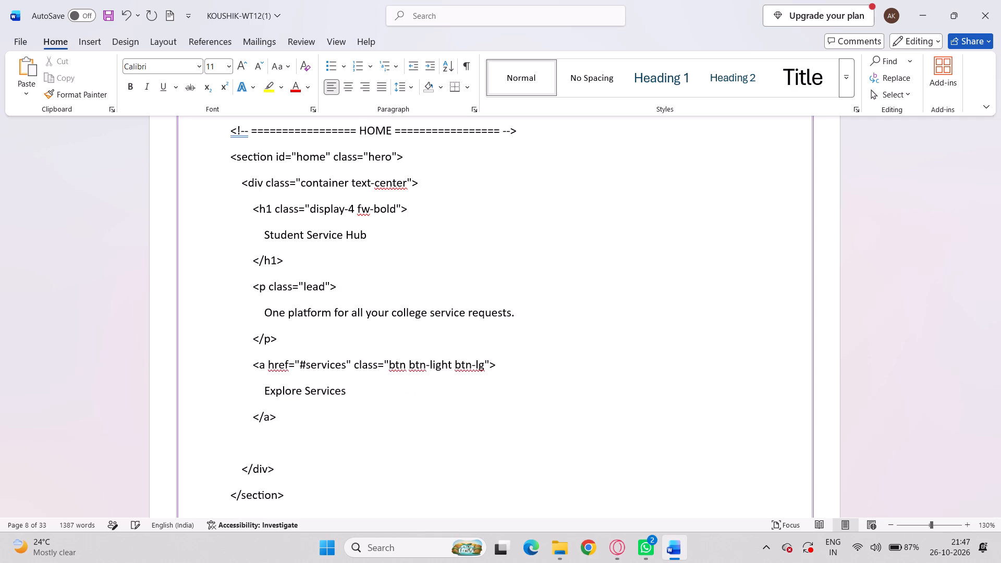
{"action": "scroll", "coordinate": [276, 358], "scroll_direction": "down", "scroll_amount": 1}
{"action": "left_click", "coordinate": [277, 239]}
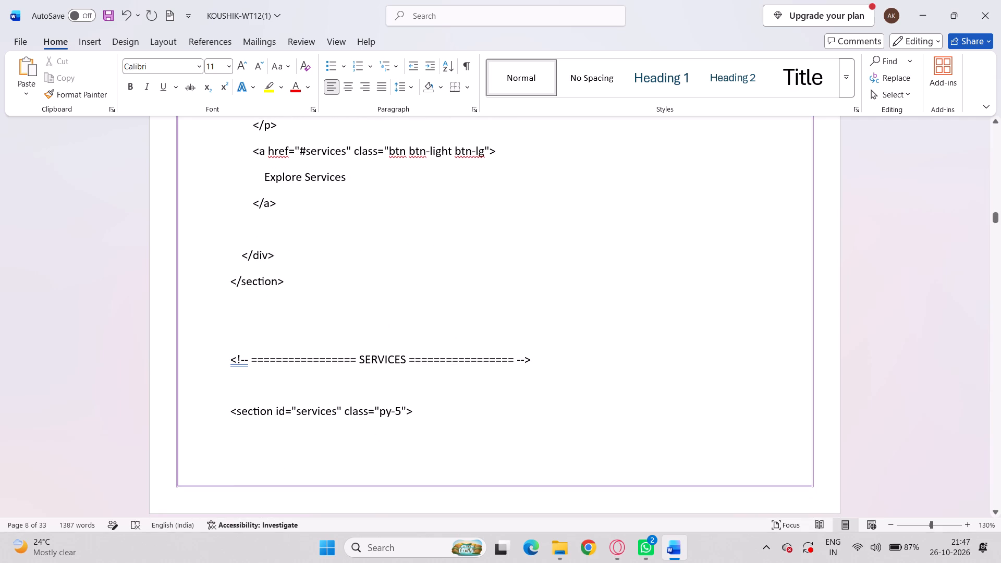
{"action": "key", "text": "BackSpace"}
Remove the blank lines before and after the SERVICES comment, and after the services section tag, its container div and the Our Services heading.
{"action": "left_click", "coordinate": [286, 291]}
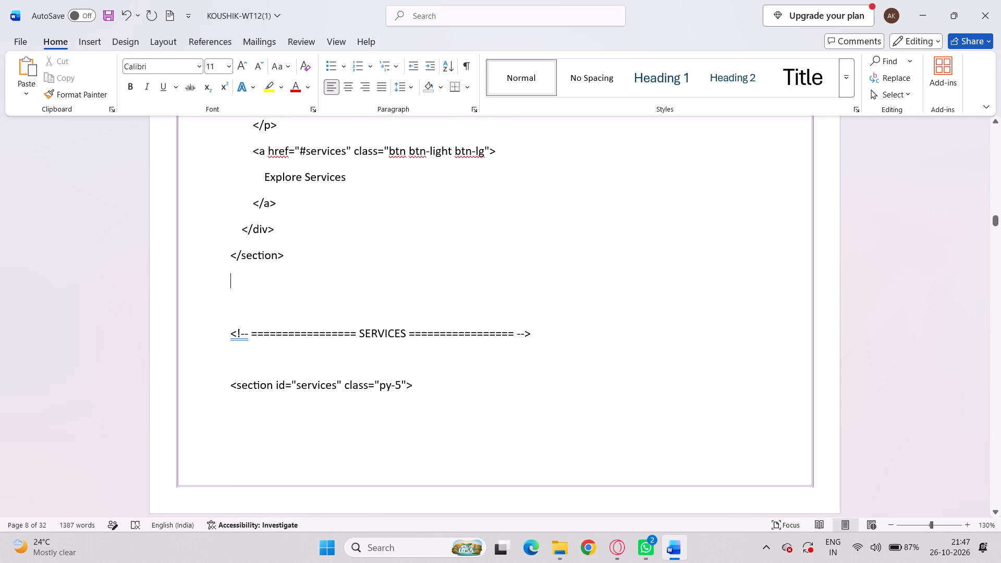
{"action": "left_click", "coordinate": [276, 318]}
{"action": "key", "text": "BackSpace"}
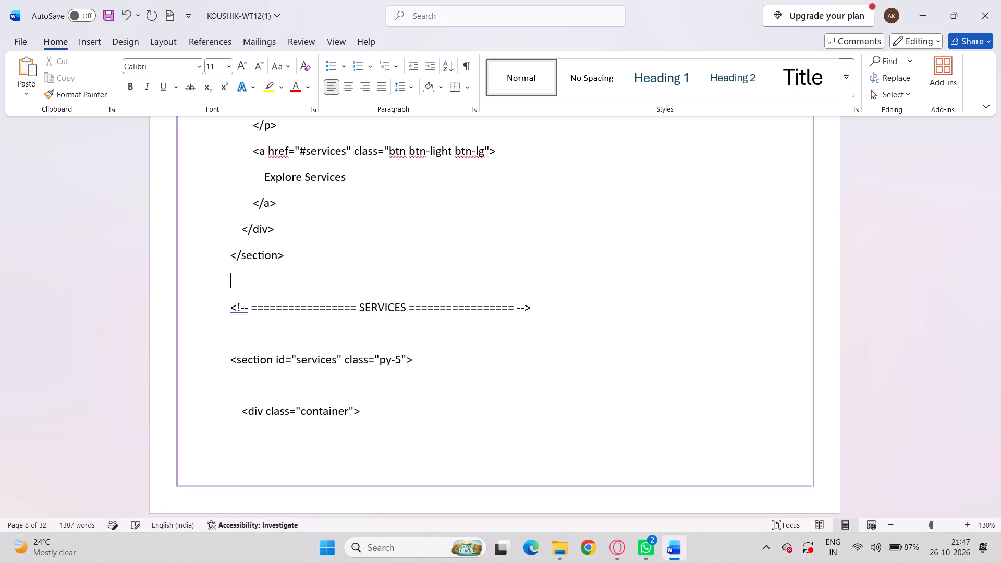
{"action": "key", "text": "BackSpace"}
{"action": "left_click", "coordinate": [282, 314]}
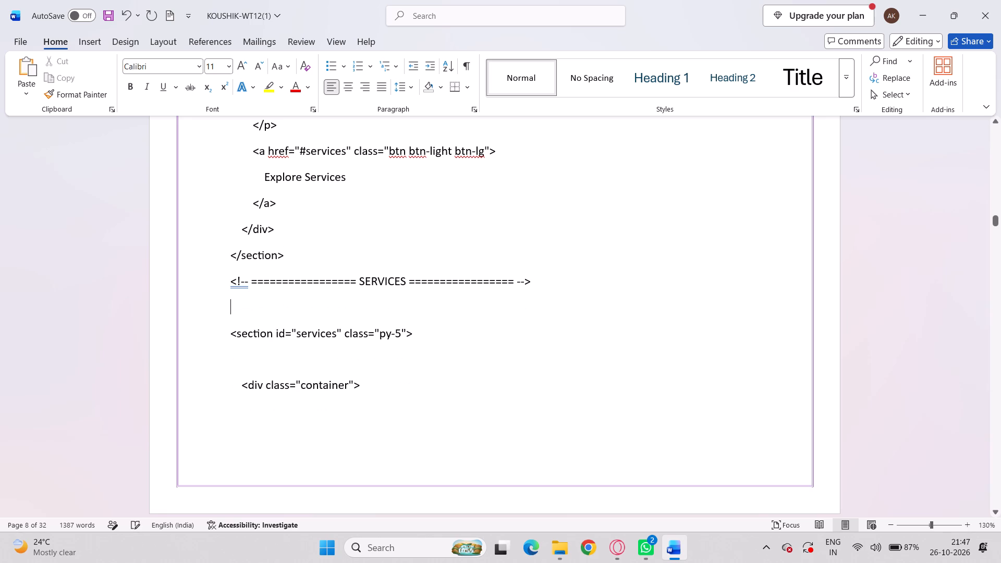
{"action": "key", "text": "BackSpace"}
{"action": "left_click", "coordinate": [289, 330]}
{"action": "key", "text": "BackSpace"}
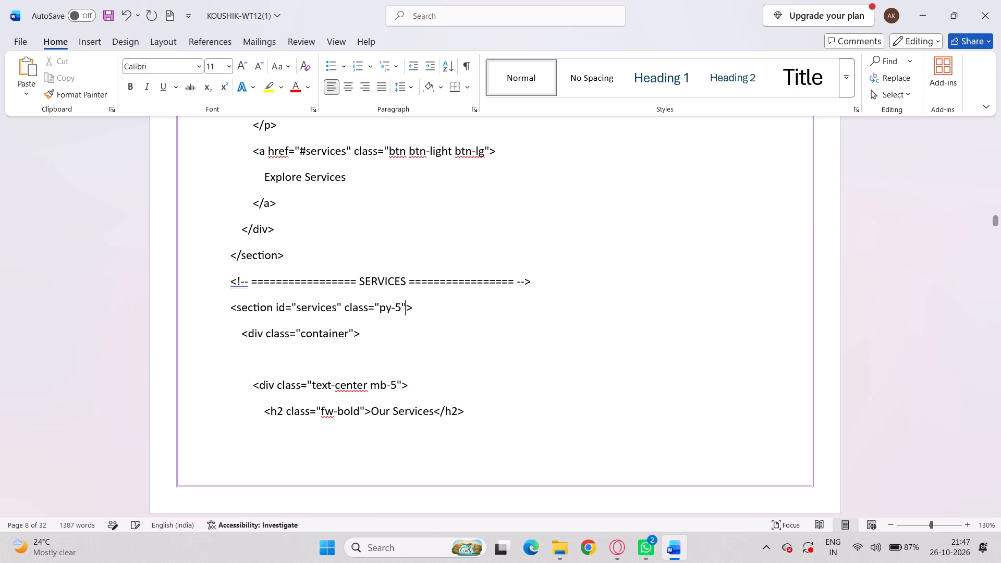
{"action": "left_click", "coordinate": [283, 364]}
{"action": "key", "text": "BackSpace"}
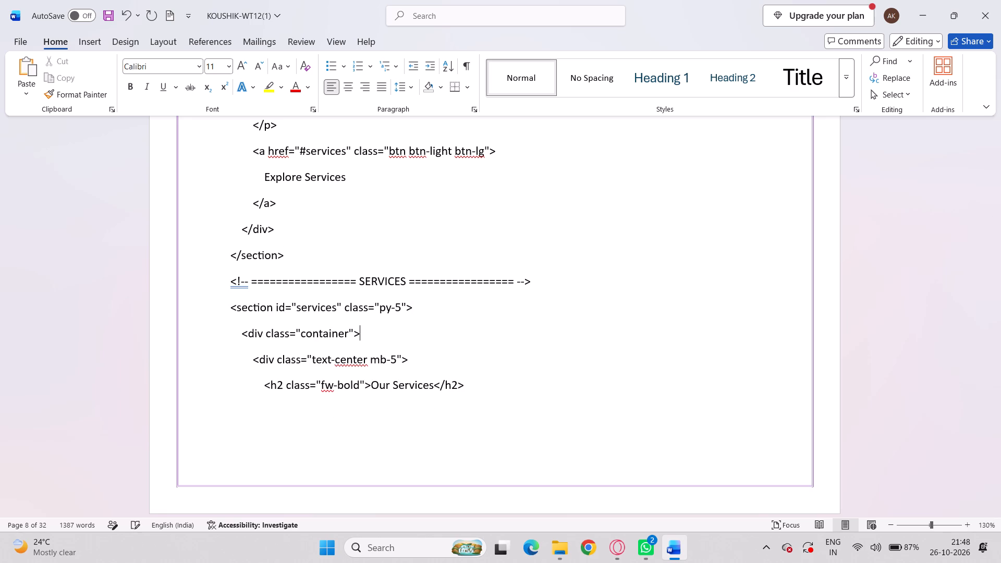
{"action": "scroll", "coordinate": [283, 364], "scroll_direction": "down", "scroll_amount": 1}
{"action": "left_click", "coordinate": [324, 271]}
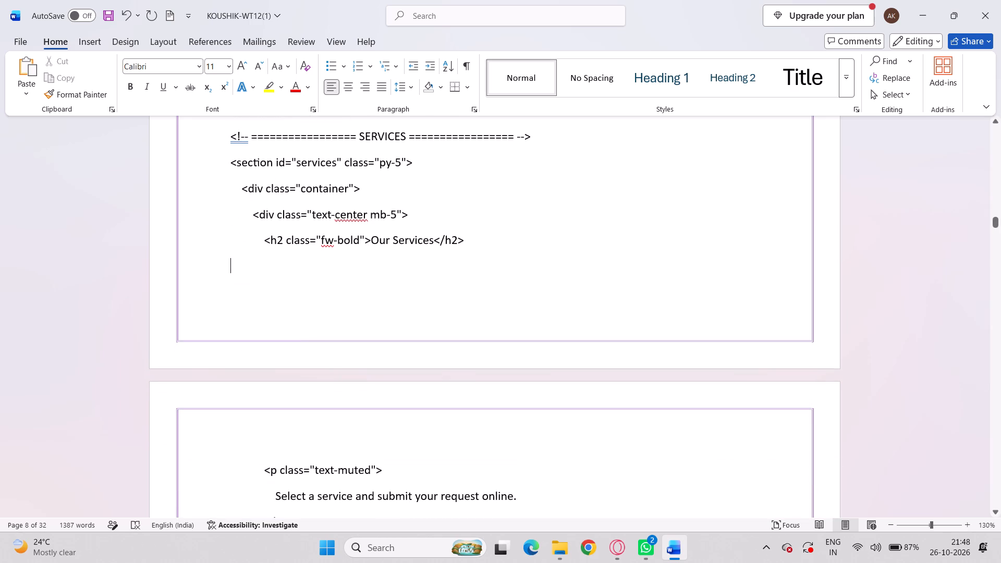
{"action": "key", "text": "BackSpace"}
Remove the blank lines before the row g-4 div, the Computer Repair comment and the Computer Repair service-card div.
{"action": "scroll", "coordinate": [305, 363], "scroll_direction": "down", "scroll_amount": 1}
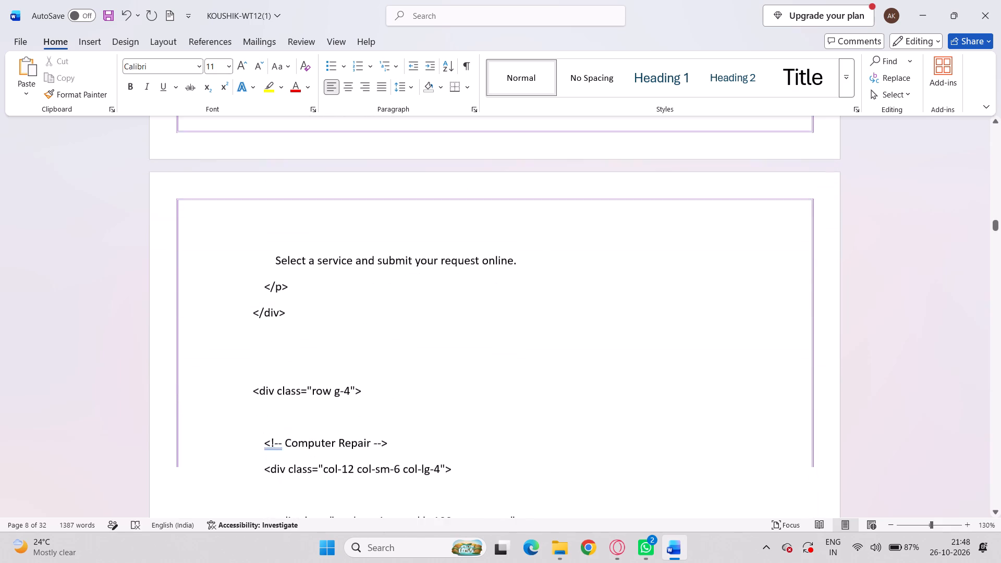
{"action": "left_click", "coordinate": [303, 338]}
{"action": "key", "text": "BackSpace"}
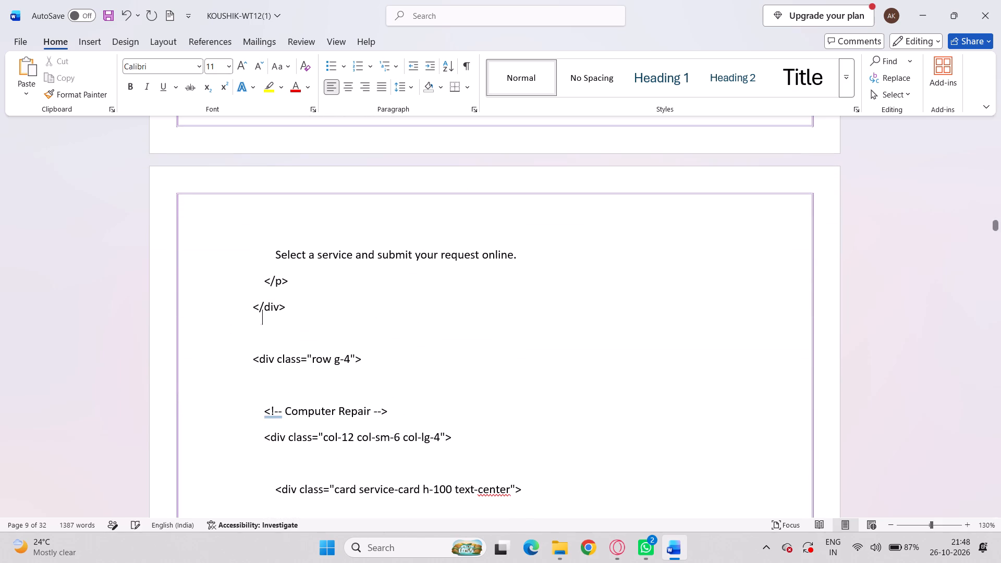
{"action": "left_click", "coordinate": [302, 343]}
{"action": "key", "text": "BackSpace"}
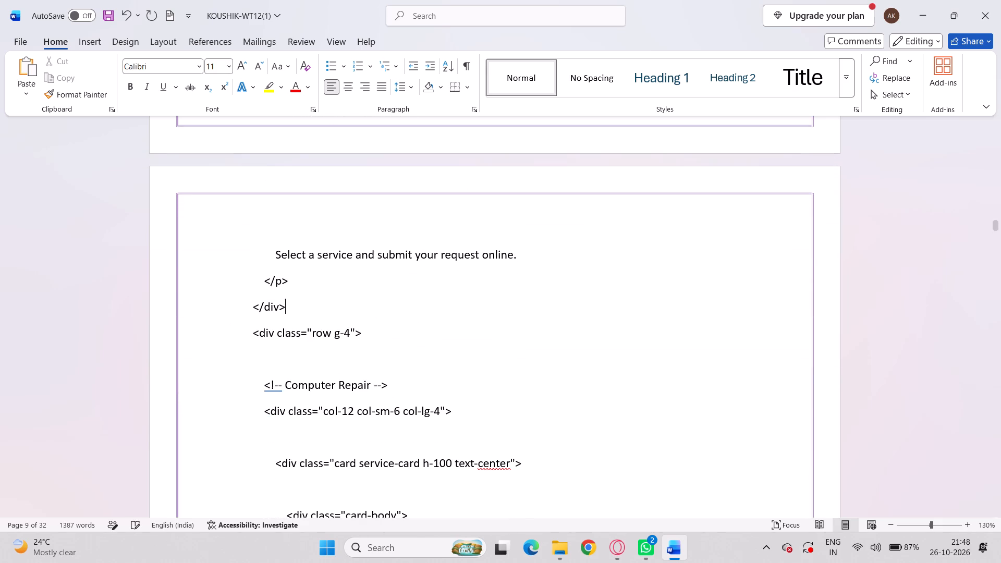
{"action": "left_click", "coordinate": [297, 363]}
{"action": "key", "text": "BackSpace"}
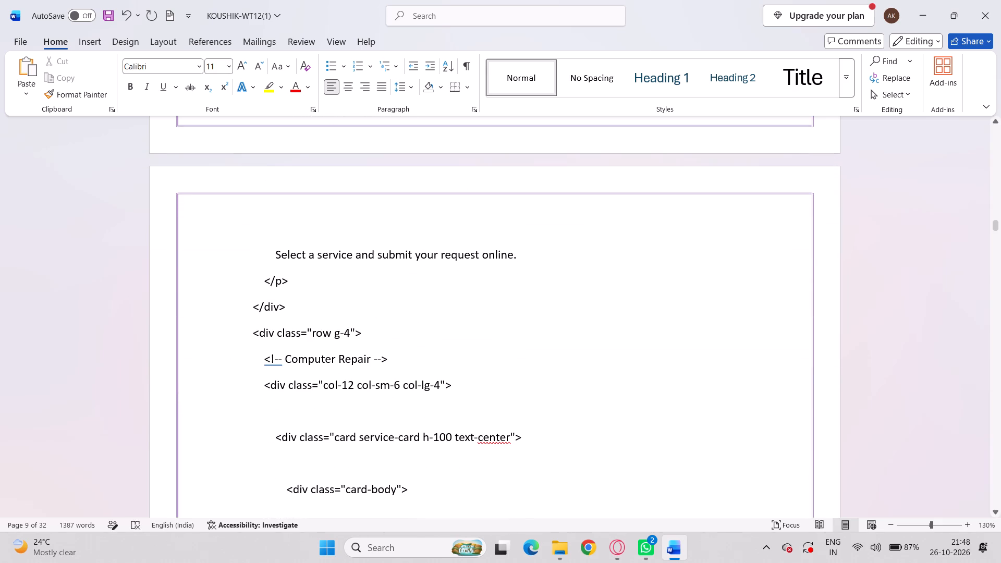
{"action": "left_click", "coordinate": [279, 410]}
{"action": "key", "text": "BackSpace"}
Remove the blank lines in the Computer Repair card before the card-body and service-icon divs, the h4 heading, the paragraph and the request link.
{"action": "scroll", "coordinate": [279, 410], "scroll_direction": "down", "scroll_amount": 1}
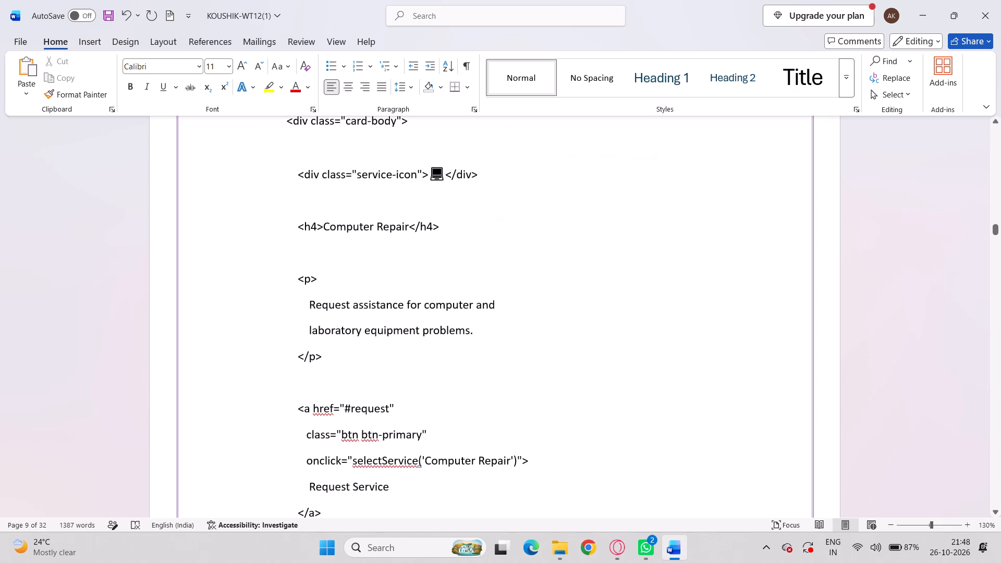
{"action": "scroll", "coordinate": [273, 208], "scroll_direction": "up", "scroll_amount": 1}
{"action": "left_click", "coordinate": [304, 177]}
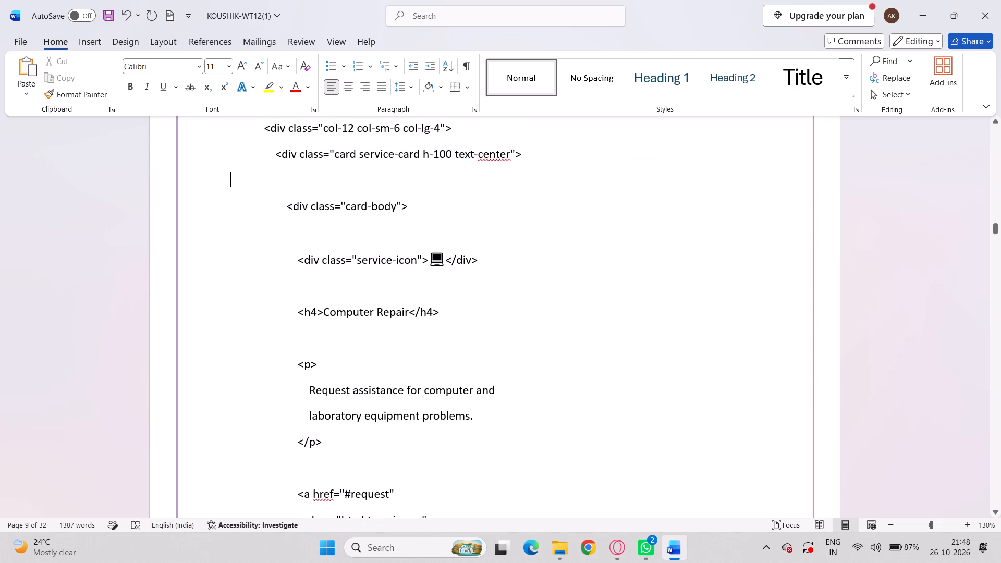
{"action": "key", "text": "BackSpace"}
{"action": "left_click", "coordinate": [313, 217]}
{"action": "key", "text": "BackSpace"}
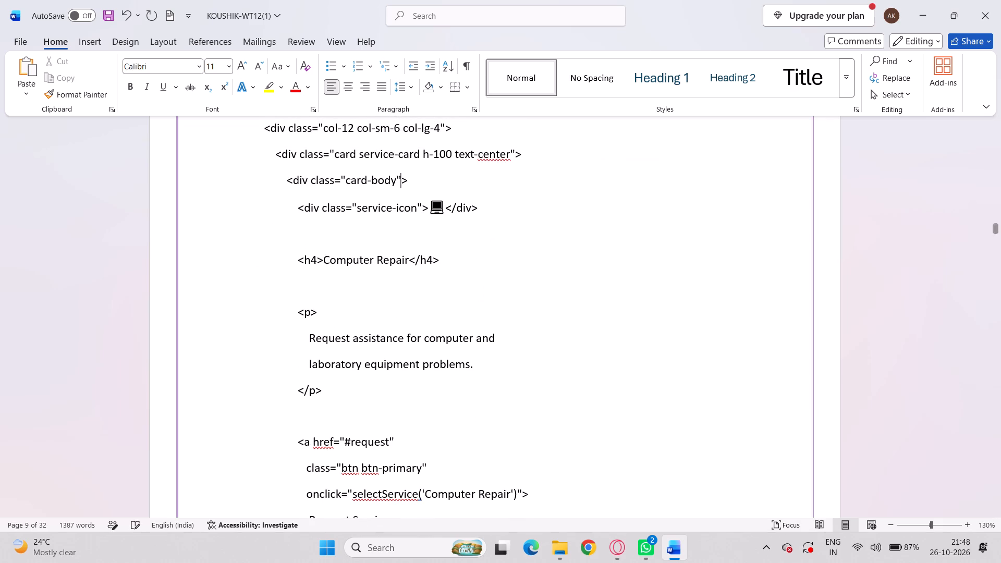
{"action": "left_click", "coordinate": [322, 233]}
{"action": "key", "text": "BackSpace"}
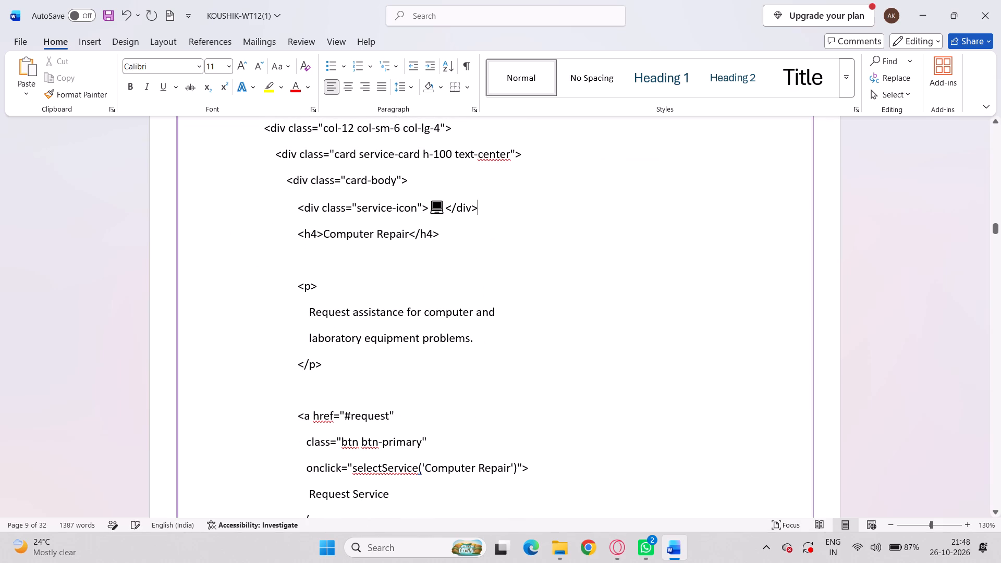
{"action": "left_click", "coordinate": [323, 262]}
{"action": "key", "text": "BackSpace"}
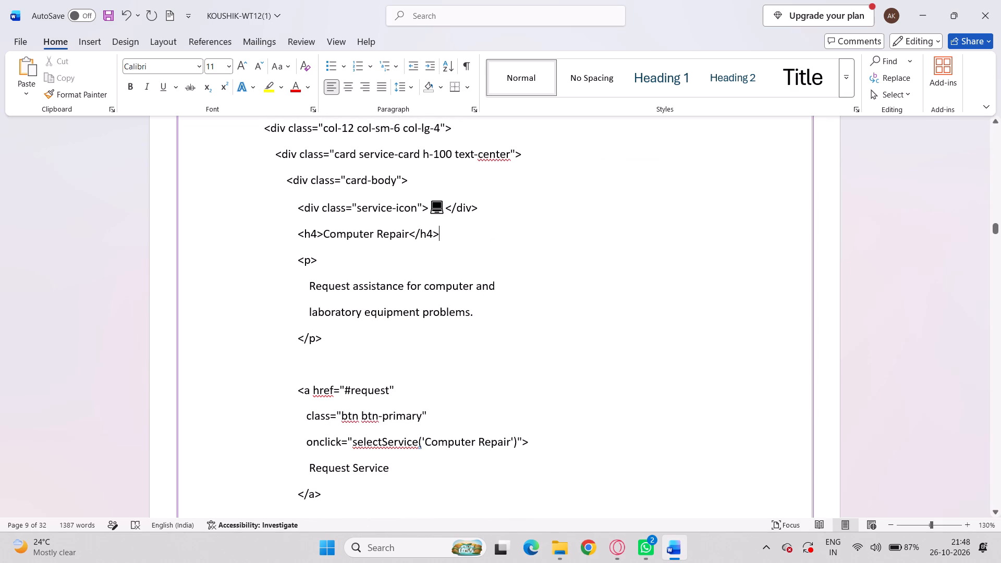
{"action": "left_click", "coordinate": [319, 358]}
{"action": "key", "text": "BackSpace"}
Remove the blank lines between the Computer Repair card's closing </a> and </div> tags and before the ID Card comment.
{"action": "scroll", "coordinate": [319, 358], "scroll_direction": "down", "scroll_amount": 1}
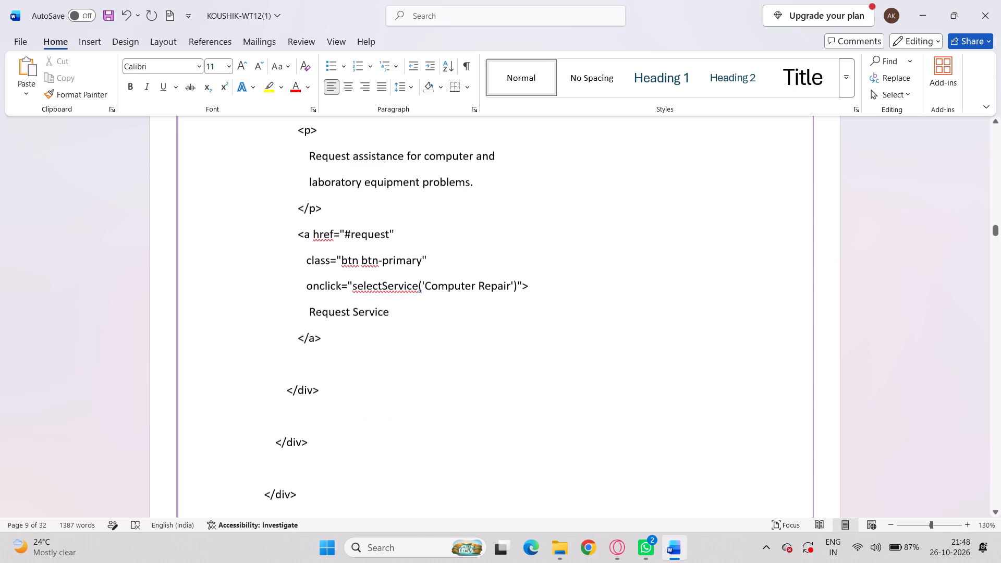
{"action": "scroll", "coordinate": [319, 358], "scroll_direction": "down", "scroll_amount": 1}
{"action": "left_click", "coordinate": [323, 342]}
{"action": "key", "text": "BackSpace"}
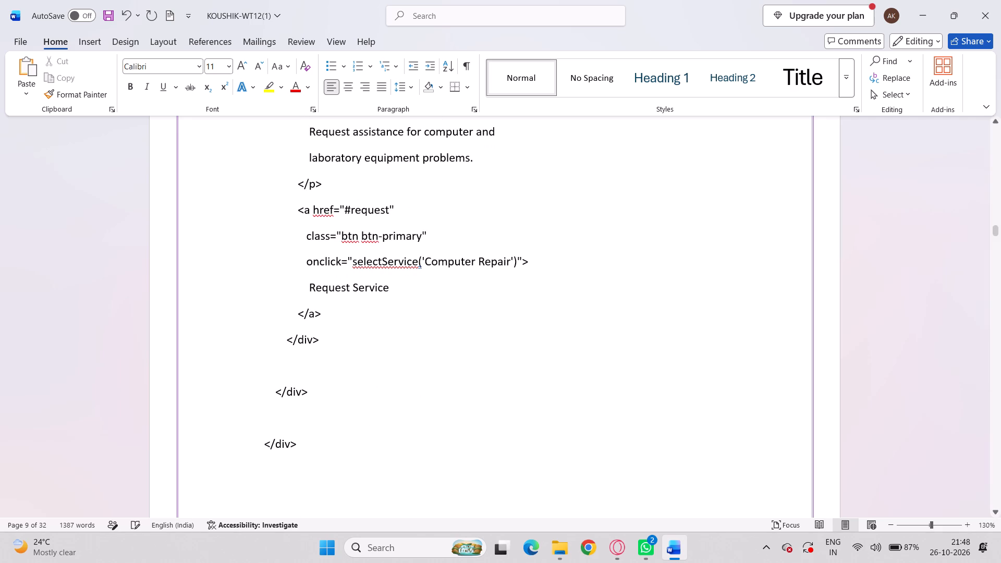
{"action": "left_click", "coordinate": [325, 361]}
{"action": "key", "text": "BackSpace"}
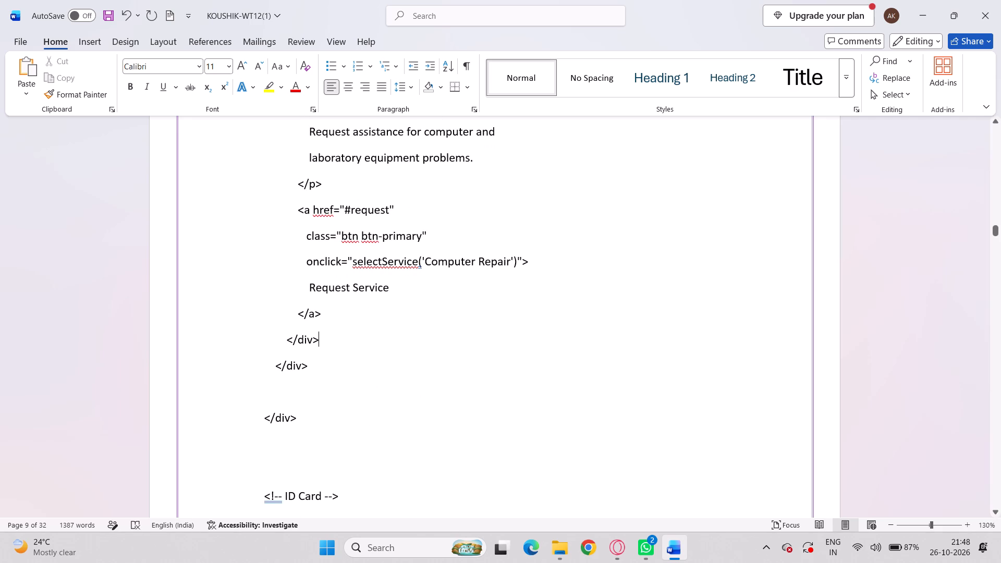
{"action": "left_click", "coordinate": [318, 387]}
{"action": "key", "text": "BackSpace"}
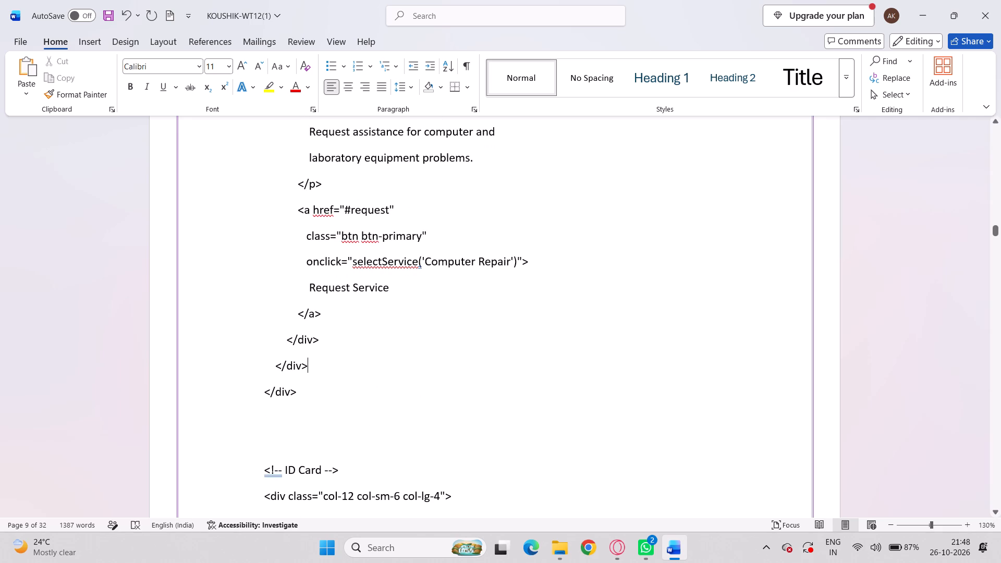
{"action": "left_click", "coordinate": [307, 436]}
{"action": "key", "text": "BackSpace"}
{"action": "key", "text": "BackSpace"}
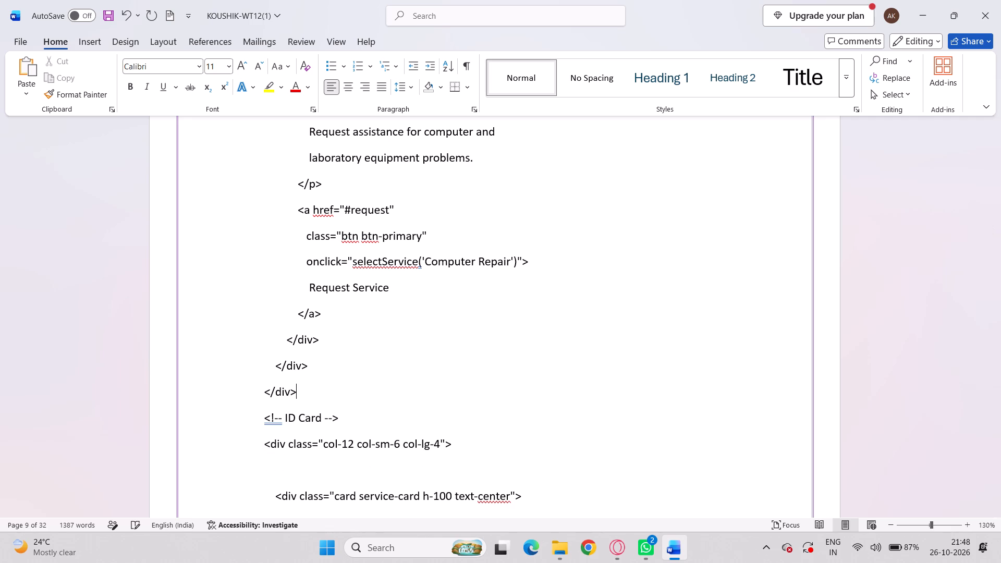
Remove the blank lines in the ID Card block before the service-card, card-body and service-icon divs.
{"action": "left_click", "coordinate": [319, 478]}
{"action": "key", "text": "BackSpace"}
{"action": "scroll", "coordinate": [319, 478], "scroll_direction": "down", "scroll_amount": 1}
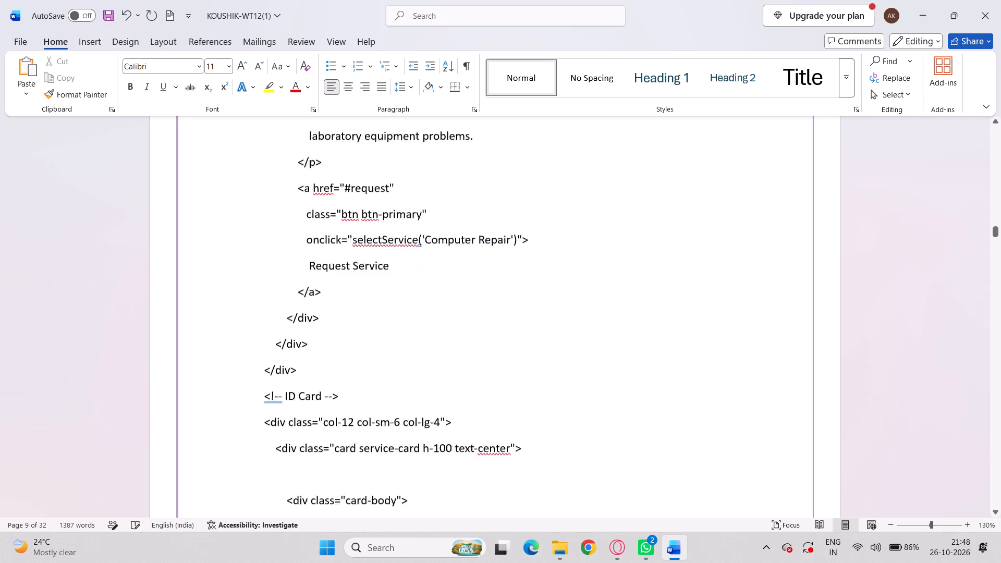
{"action": "scroll", "coordinate": [319, 478], "scroll_direction": "down", "scroll_amount": 1}
{"action": "left_click", "coordinate": [336, 243]}
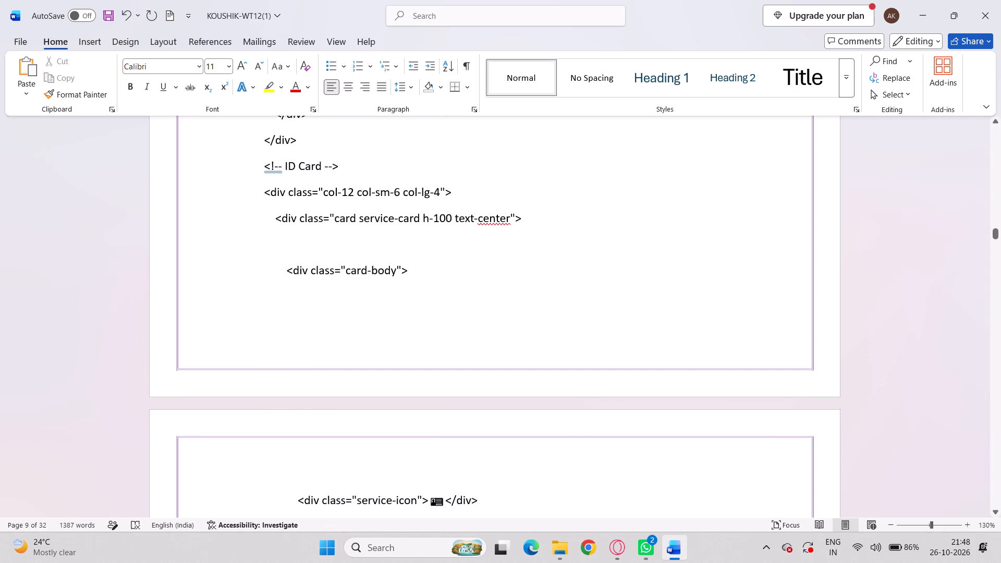
{"action": "key", "text": "BackSpace"}
{"action": "left_click", "coordinate": [324, 261]}
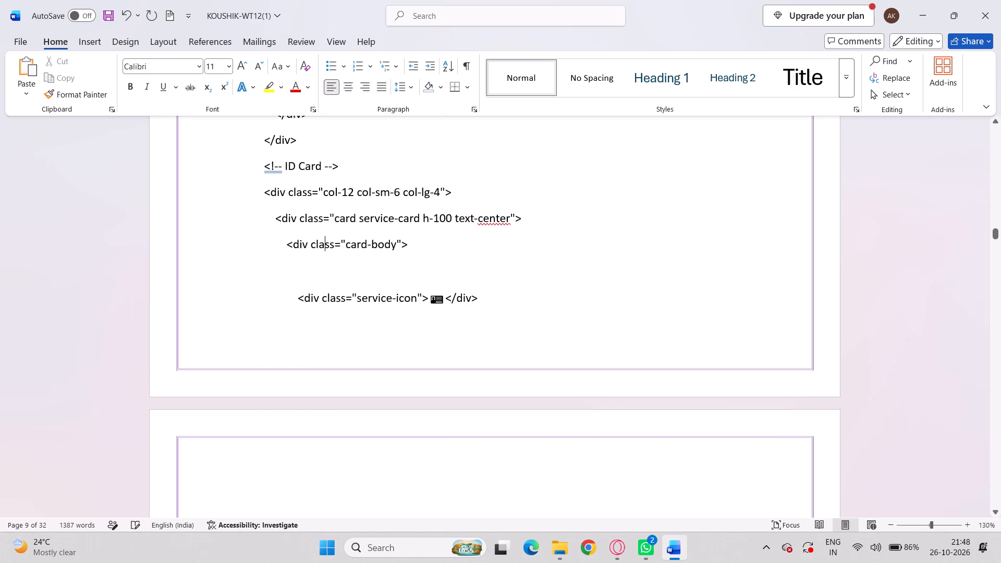
{"action": "left_click", "coordinate": [334, 269]}
{"action": "key", "text": "BackSpace"}
Remove the blank lines in the ID Card block before the h4 heading, the paragraph and the request link.
{"action": "left_click", "coordinate": [330, 296]}
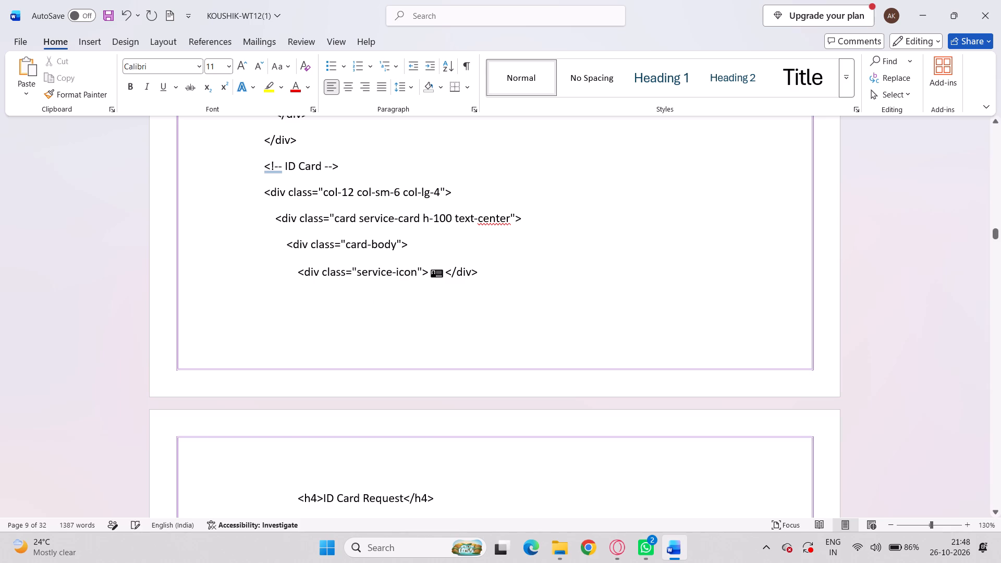
{"action": "key", "text": "BackSpace"}
{"action": "scroll", "coordinate": [294, 437], "scroll_direction": "down", "scroll_amount": 1}
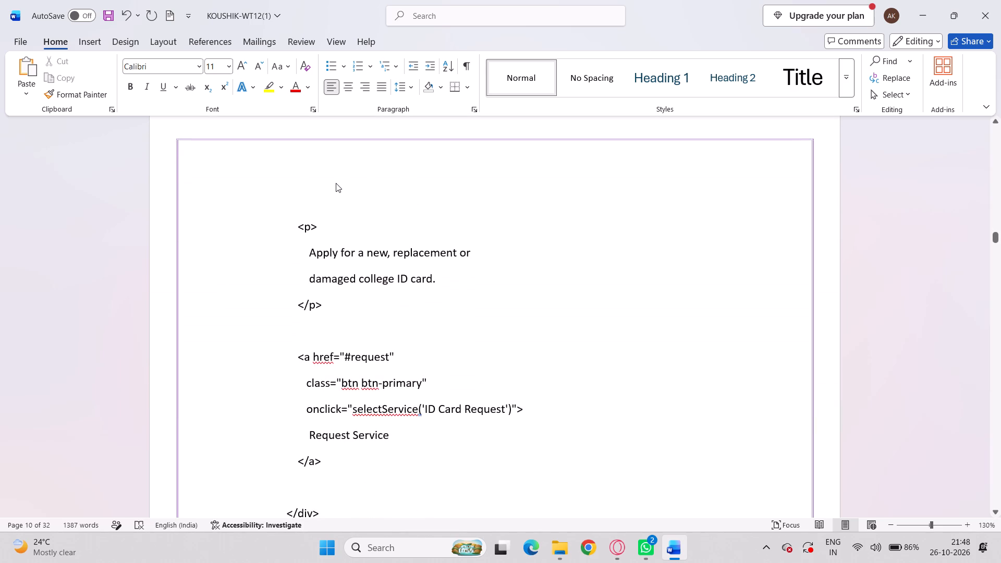
{"action": "left_click", "coordinate": [336, 182]}
{"action": "key", "text": "BackSpace"}
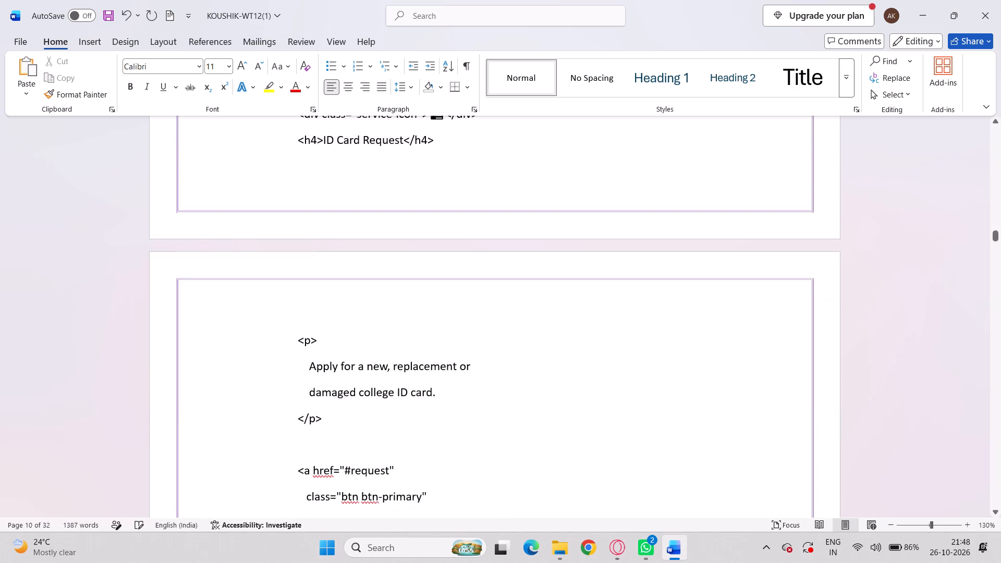
{"action": "scroll", "coordinate": [325, 235], "scroll_direction": "down", "scroll_amount": 1}
{"action": "left_click", "coordinate": [323, 240]}
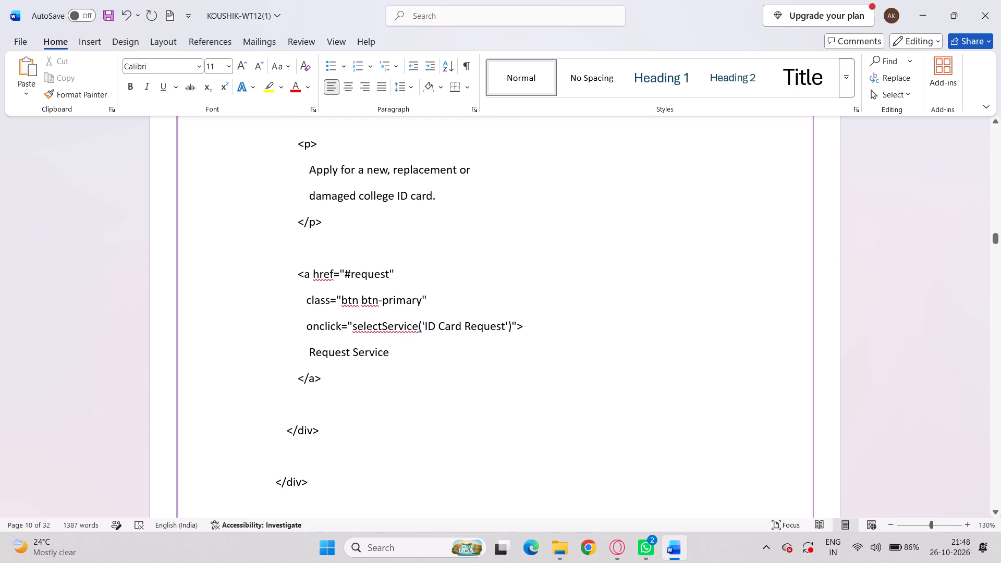
{"action": "key", "text": "BackSpace"}
Remove the blank lines between the ID Card block's closing </a> and </div> tags and before the Certificate comment.
{"action": "left_click", "coordinate": [310, 380]}
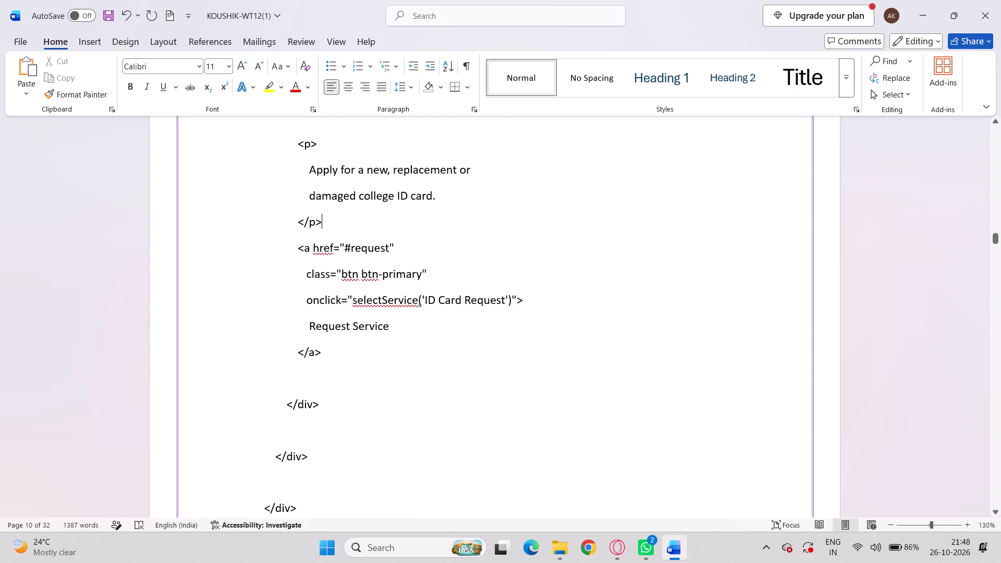
{"action": "key", "text": "BackSpace"}
{"action": "left_click", "coordinate": [291, 407]}
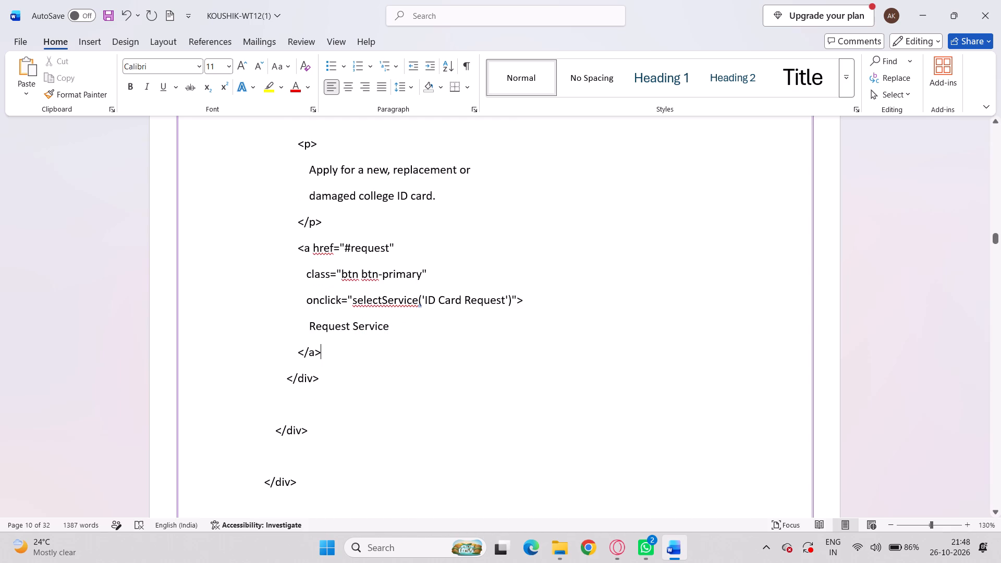
{"action": "key", "text": "BackSpace"}
{"action": "left_click", "coordinate": [285, 432]}
{"action": "key", "text": "BackSpace"}
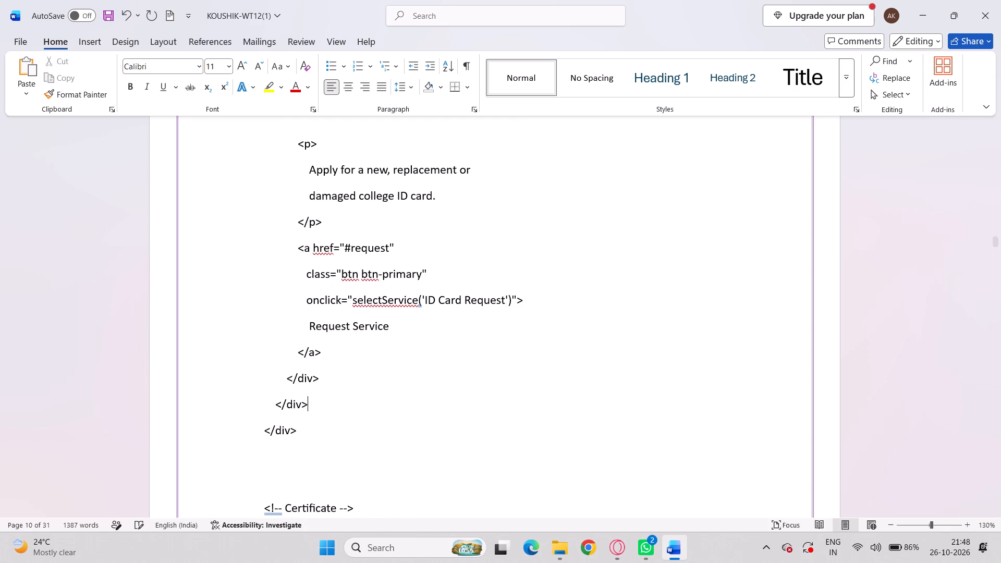
{"action": "scroll", "coordinate": [285, 432], "scroll_direction": "down", "scroll_amount": 1}
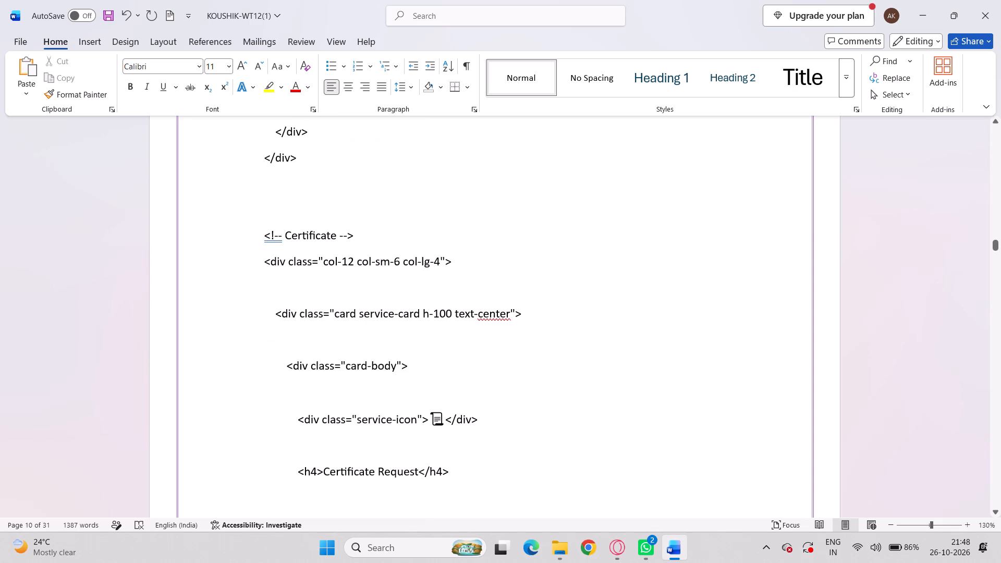
{"action": "left_click", "coordinate": [315, 205]}
{"action": "key", "text": "BackSpace"}
{"action": "key", "text": "BackSpace"}
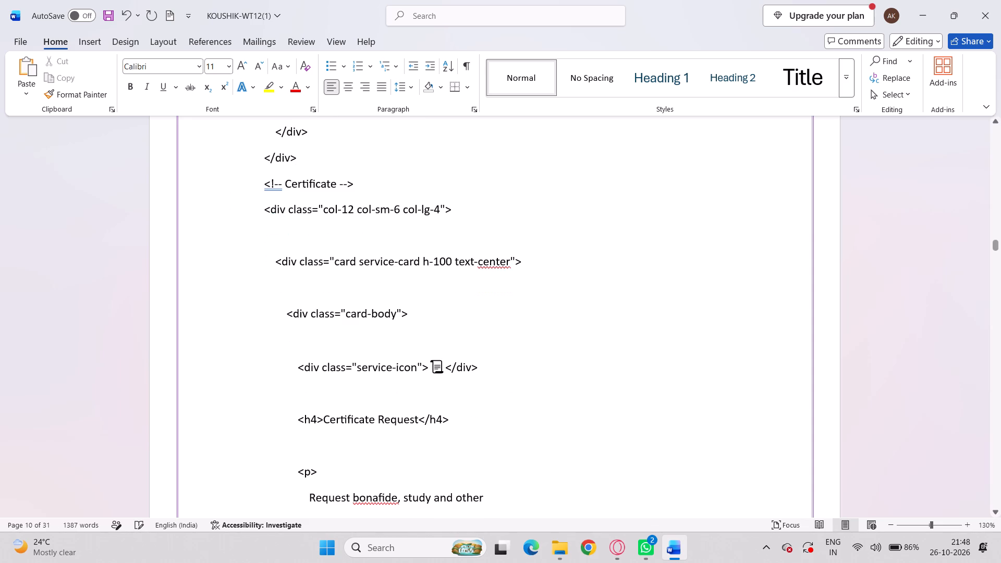
Remove the blank lines in the Certificate block before the service-card, card-body and service-icon divs, the h4 heading, the paragraph and the request link.
{"action": "left_click", "coordinate": [316, 232]}
{"action": "key", "text": "BackSpace"}
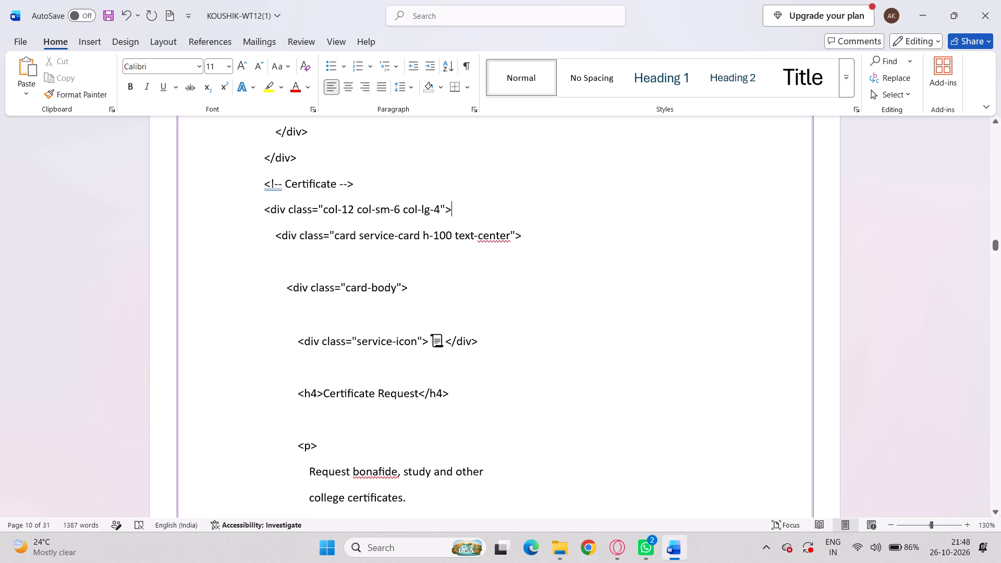
{"action": "left_click", "coordinate": [322, 263]}
{"action": "key", "text": "BackSpace"}
{"action": "left_click", "coordinate": [322, 295]}
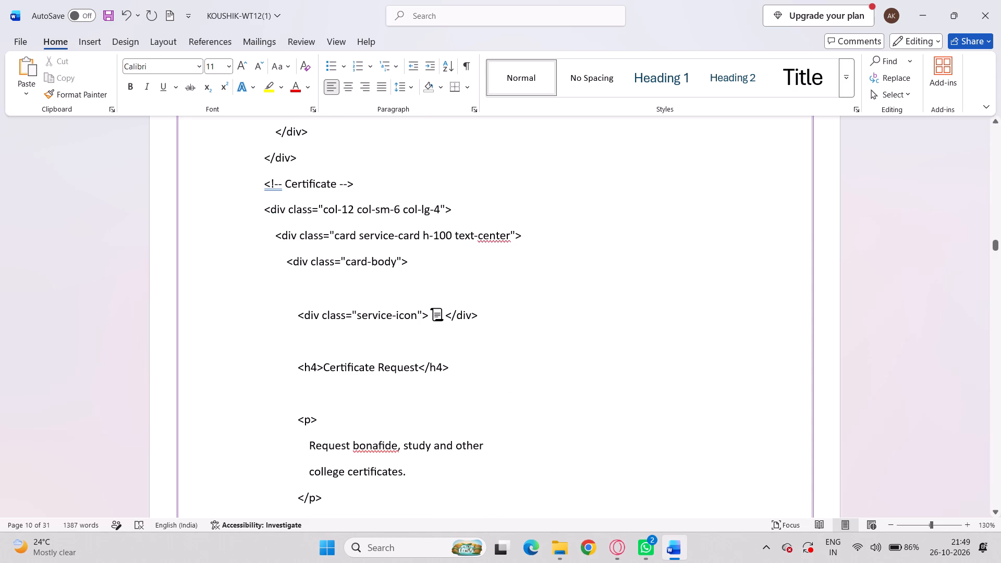
{"action": "key", "text": "BackSpace"}
{"action": "left_click", "coordinate": [320, 313]}
{"action": "key", "text": "BackSpace"}
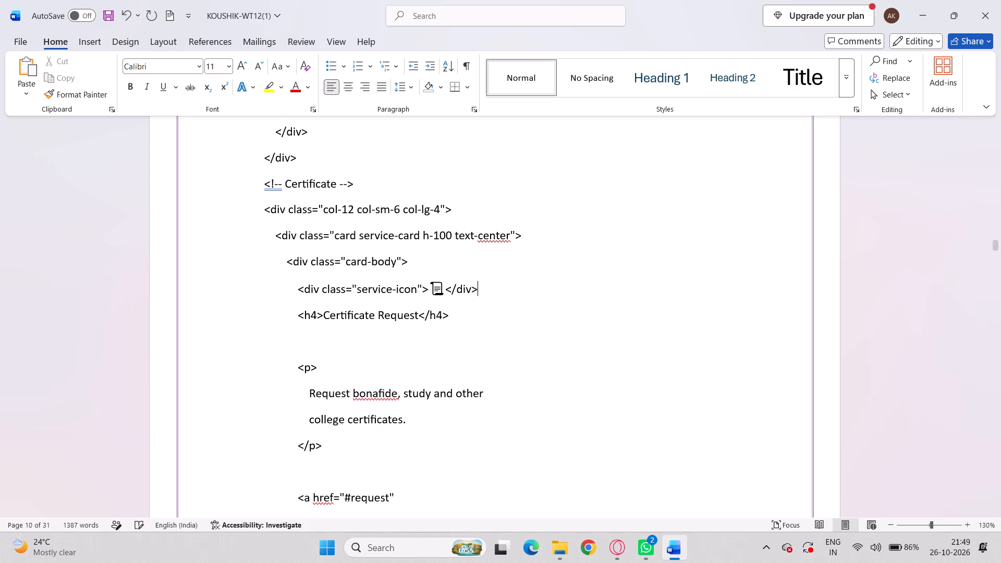
{"action": "left_click", "coordinate": [322, 333]}
{"action": "key", "text": "BackSpace"}
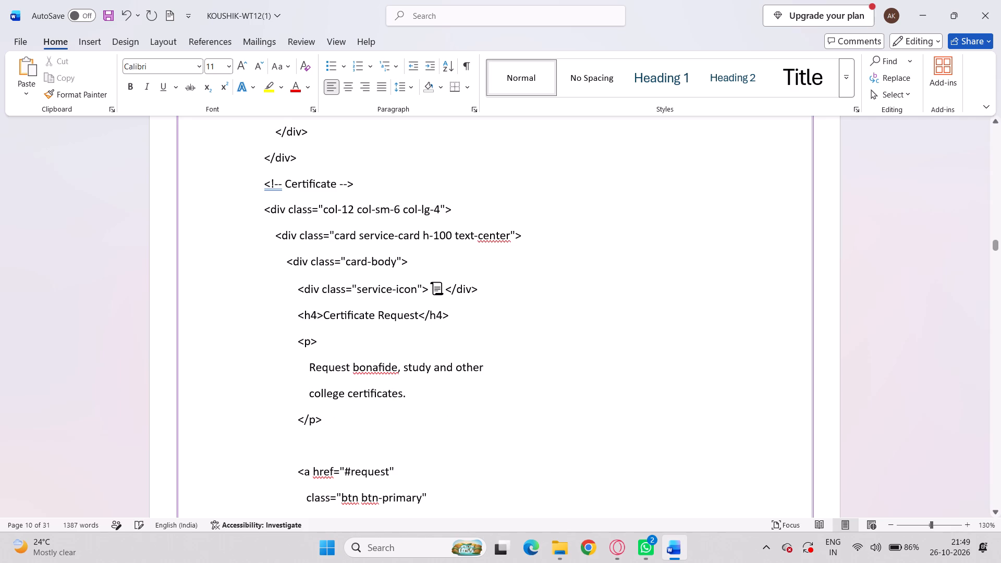
{"action": "left_click", "coordinate": [326, 435]}
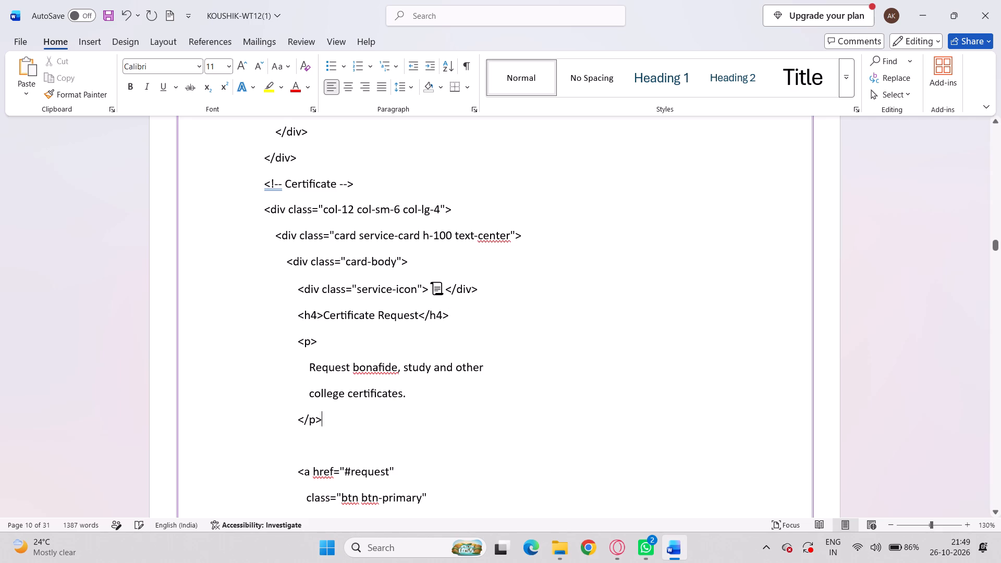
{"action": "left_click", "coordinate": [331, 446]}
{"action": "key", "text": "BackSpace"}
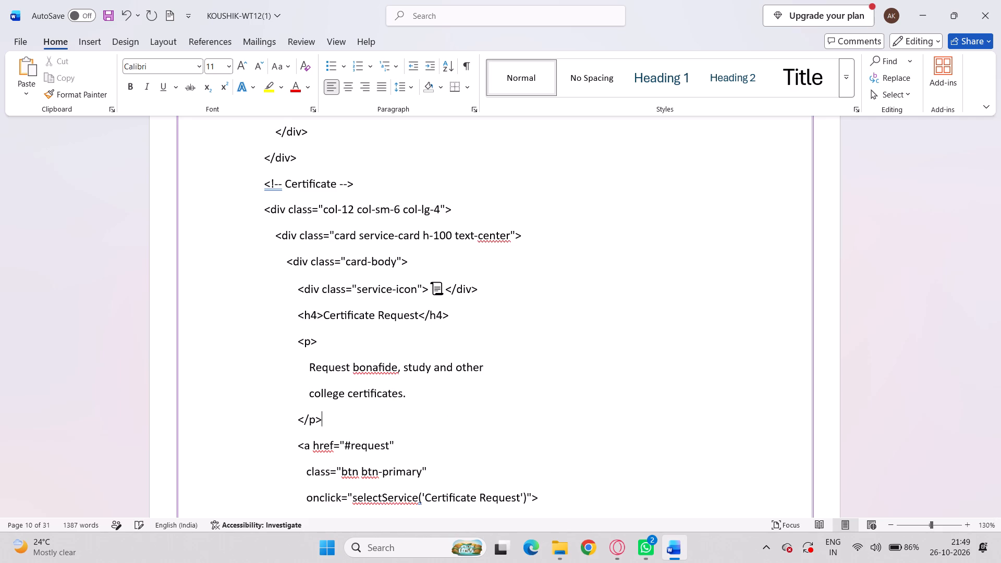
Remove the blank lines between the Certificate block's closing </a> and </div> tags and before the Library comment.
{"action": "scroll", "coordinate": [331, 446], "scroll_direction": "down", "scroll_amount": 2}
{"action": "left_click", "coordinate": [358, 339]}
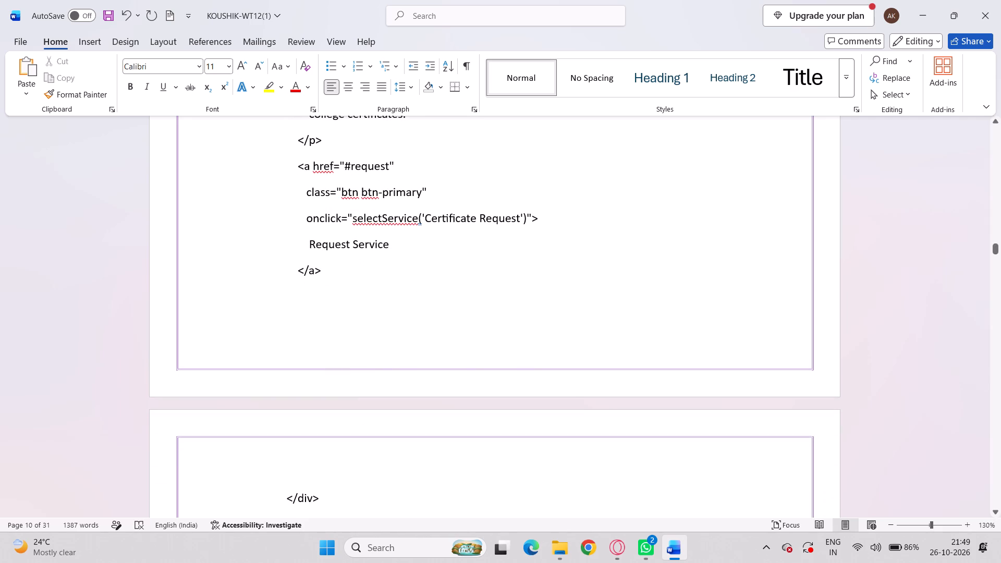
{"action": "key", "text": "BackSpace"}
{"action": "left_click", "coordinate": [347, 348]}
{"action": "scroll", "coordinate": [344, 410], "scroll_direction": "down", "scroll_amount": 1}
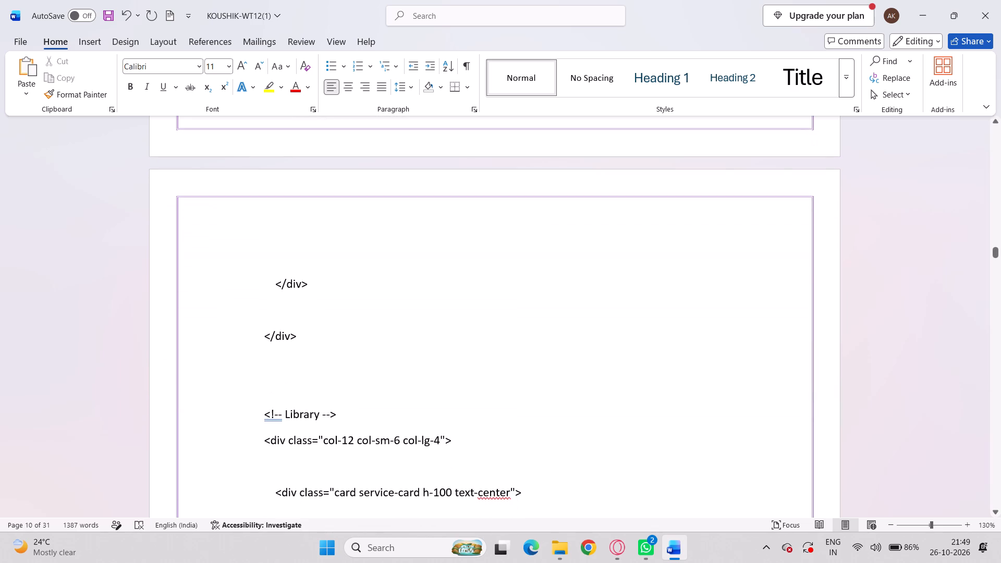
{"action": "left_click", "coordinate": [320, 248]}
{"action": "key", "text": "BackSpace"}
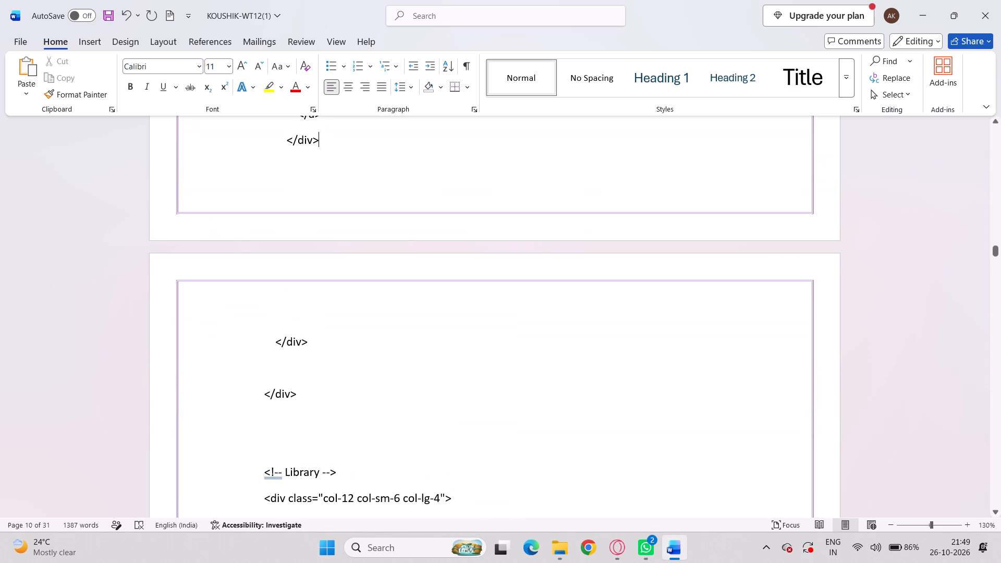
{"action": "left_click", "coordinate": [293, 366]}
{"action": "key", "text": "BackSpace"}
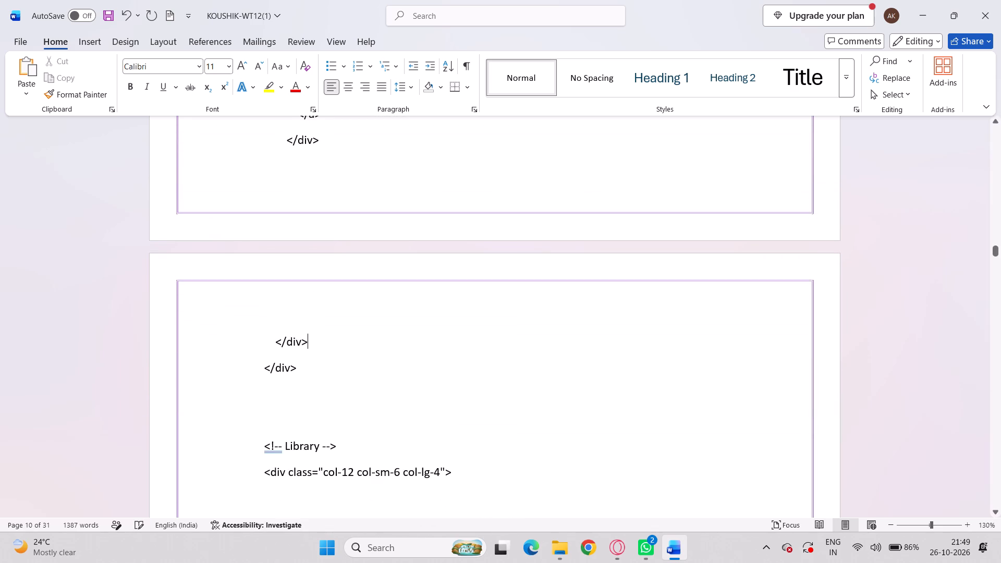
{"action": "left_click", "coordinate": [286, 418]}
{"action": "key", "text": "BackSpace"}
{"action": "key", "text": "BackSpace"}
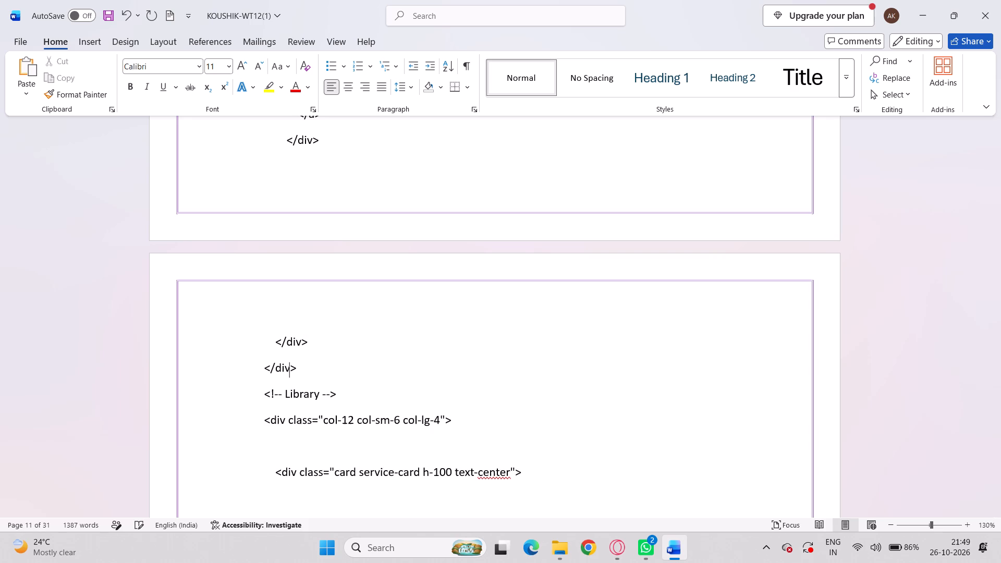
Remove the blank lines in the Library block before the service-card, card-body and service-icon divs, the h4 heading, the paragraph and the request link.
{"action": "scroll", "coordinate": [286, 418], "scroll_direction": "down", "scroll_amount": 1}
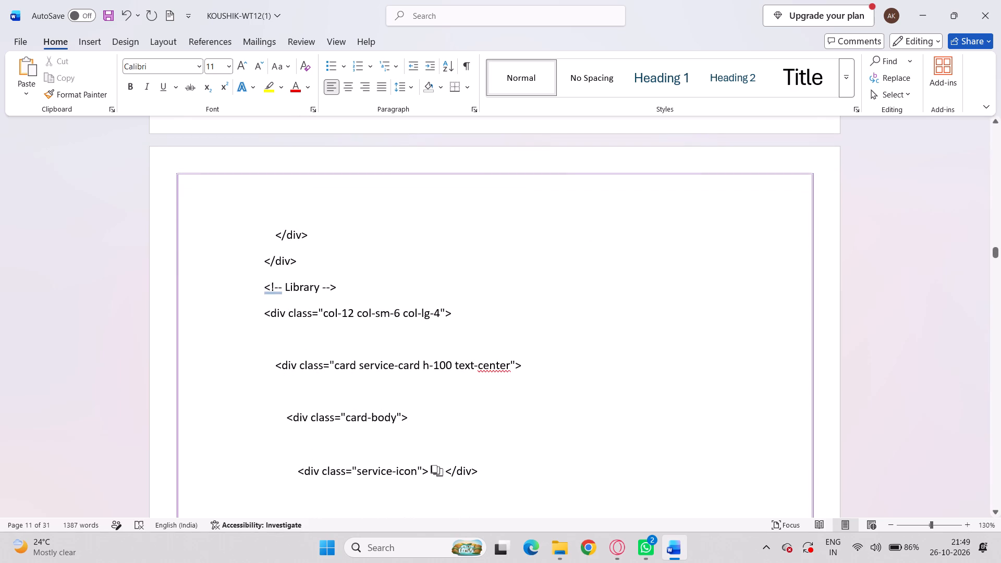
{"action": "left_click", "coordinate": [313, 341]}
{"action": "key", "text": "BackSpace"}
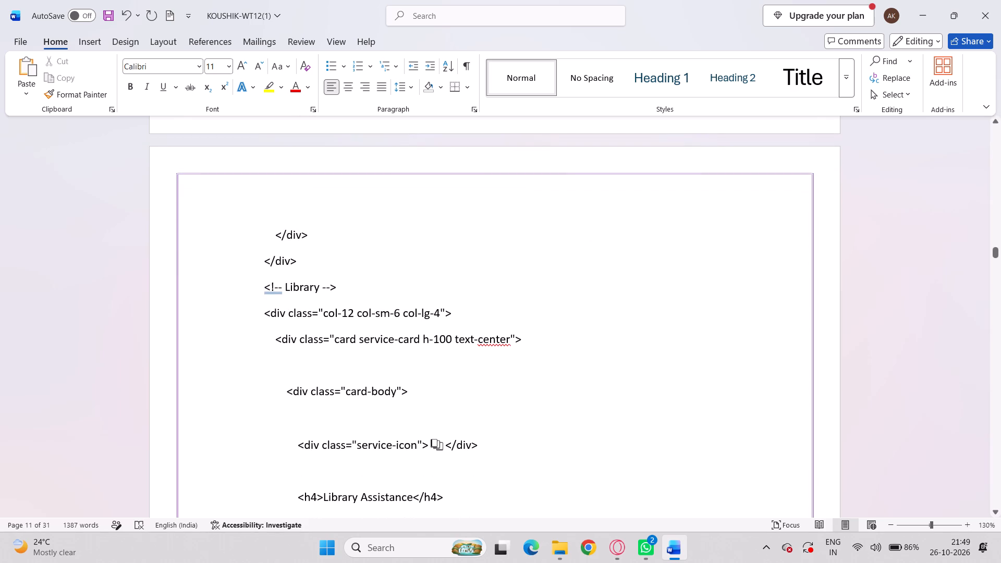
{"action": "left_click", "coordinate": [315, 359]}
{"action": "key", "text": "BackSpace"}
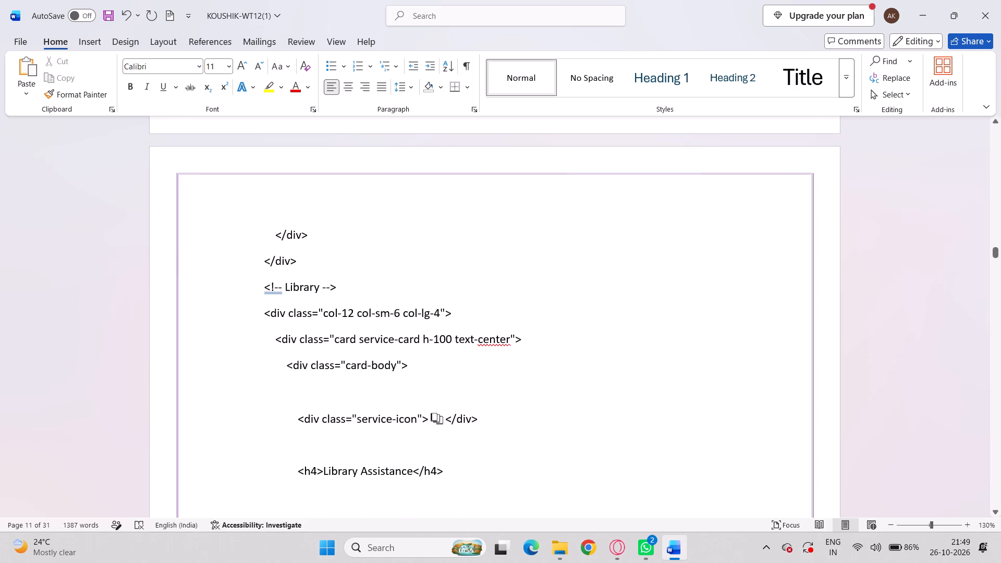
{"action": "left_click", "coordinate": [322, 391]}
{"action": "key", "text": "BackSpace"}
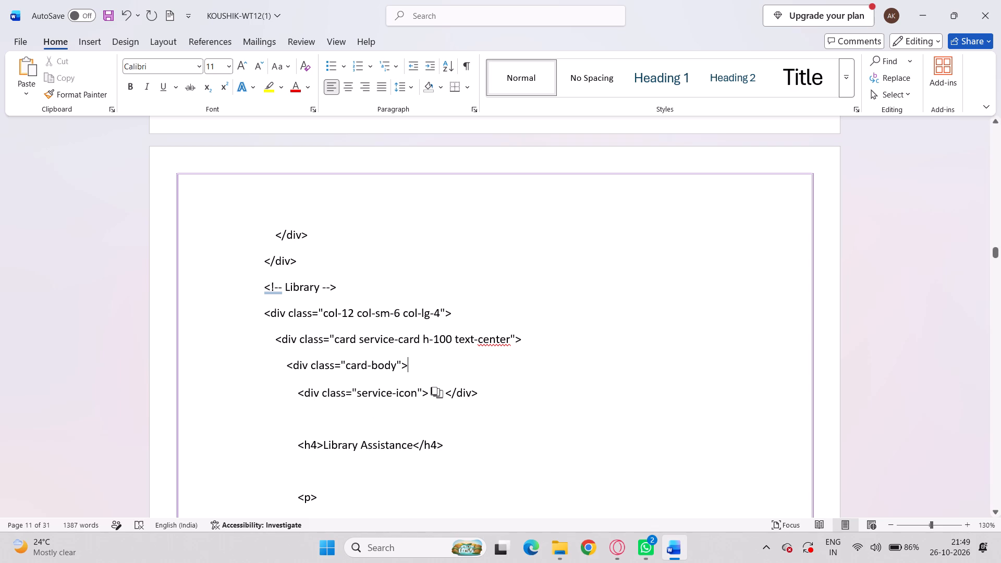
{"action": "left_click", "coordinate": [325, 417]}
{"action": "key", "text": "BackSpace"}
{"action": "scroll", "coordinate": [325, 417], "scroll_direction": "down", "scroll_amount": 1}
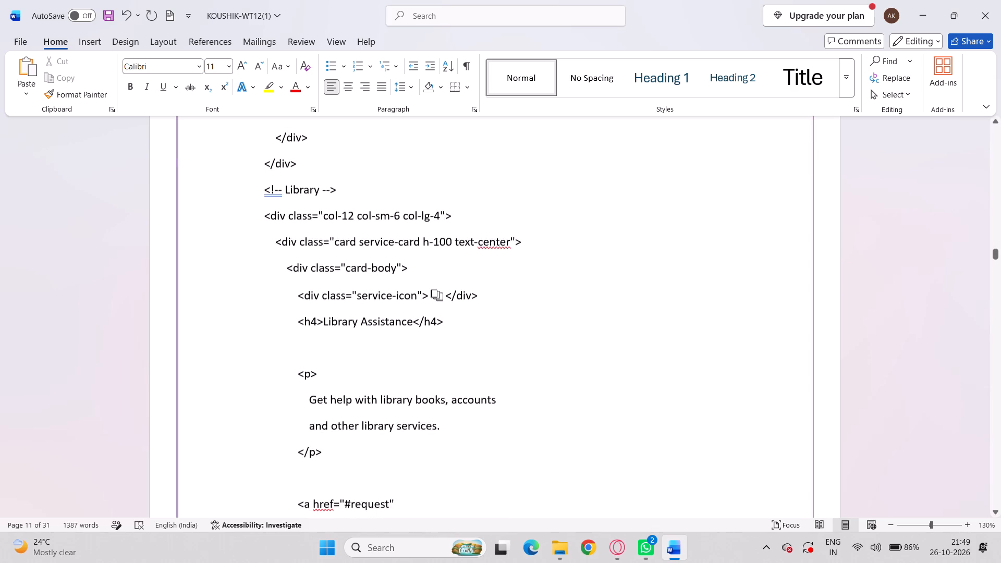
{"action": "left_click", "coordinate": [314, 336]}
{"action": "key", "text": "BackSpace"}
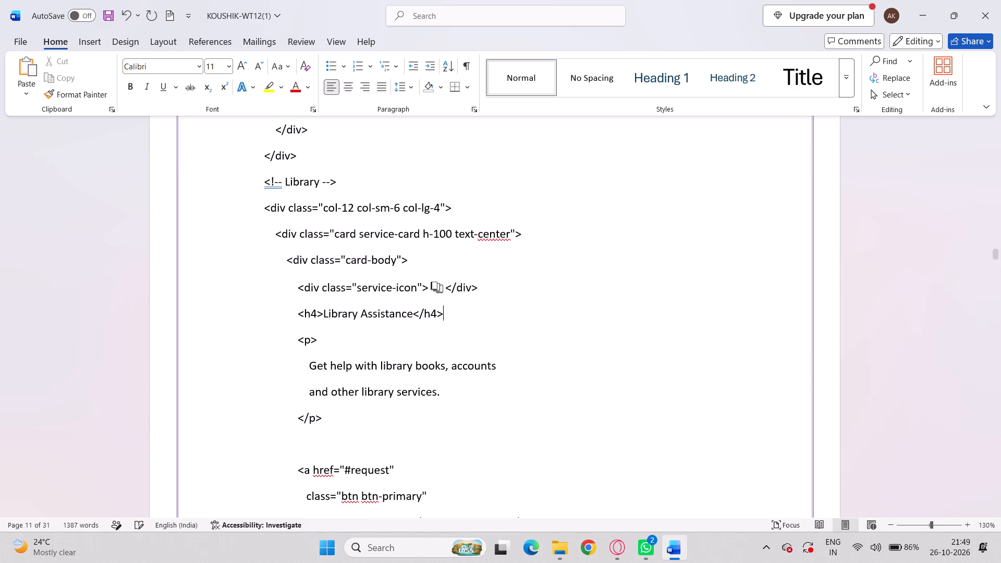
{"action": "left_click", "coordinate": [332, 440]}
{"action": "key", "text": "BackSpace"}
Remove the blank lines between the Library block's closing </a> and </div> tags and before the Hostel comment.
{"action": "scroll", "coordinate": [337, 381], "scroll_direction": "down", "scroll_amount": 1}
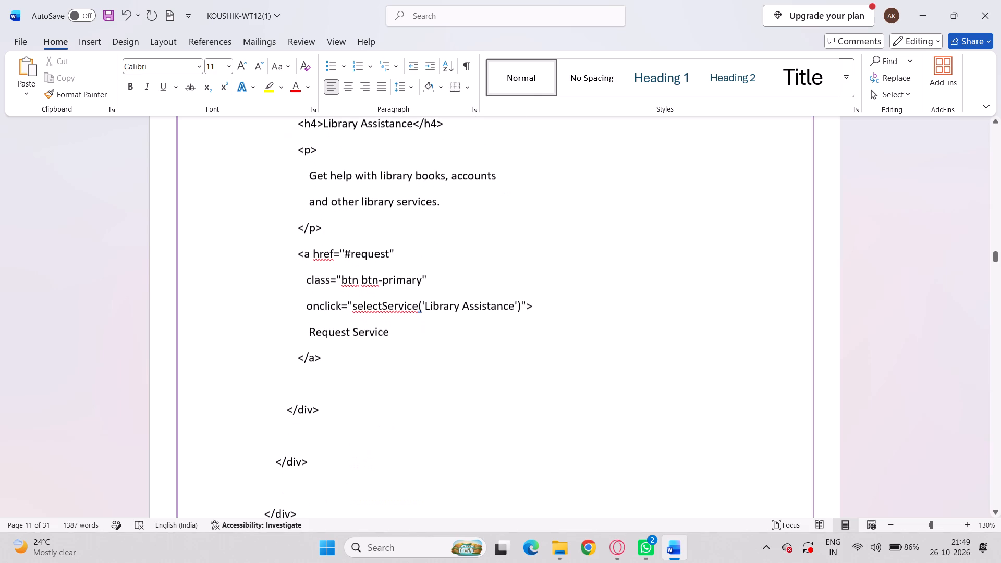
{"action": "left_click", "coordinate": [320, 379]}
{"action": "key", "text": "BackSpace"}
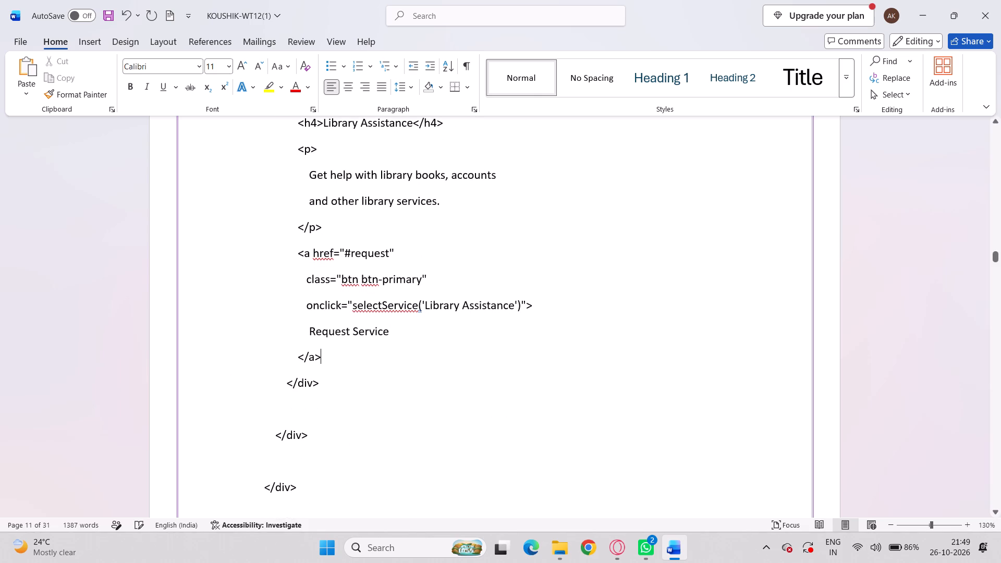
{"action": "left_click", "coordinate": [317, 412]}
{"action": "key", "text": "BackSpace"}
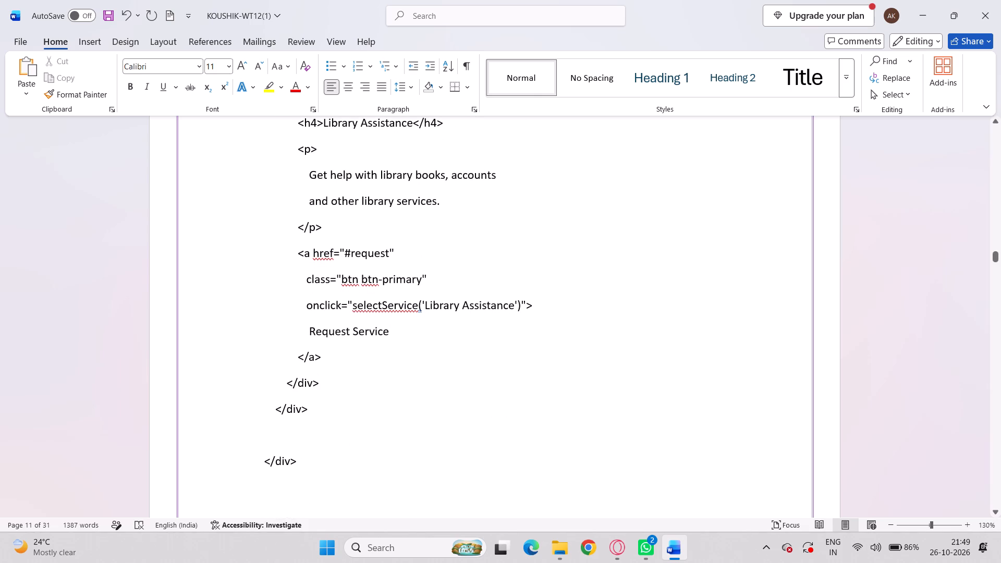
{"action": "left_click", "coordinate": [299, 439]}
{"action": "key", "text": "BackSpace"}
{"action": "scroll", "coordinate": [299, 439], "scroll_direction": "down", "scroll_amount": 1}
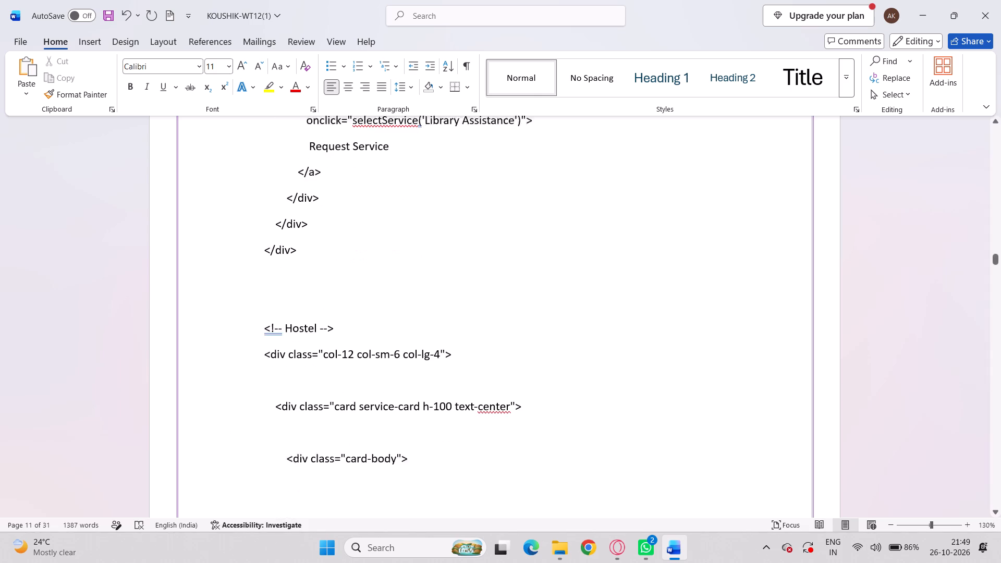
{"action": "scroll", "coordinate": [299, 439], "scroll_direction": "down", "scroll_amount": 1}
{"action": "left_click", "coordinate": [284, 267]}
{"action": "key", "text": "BackSpace"}
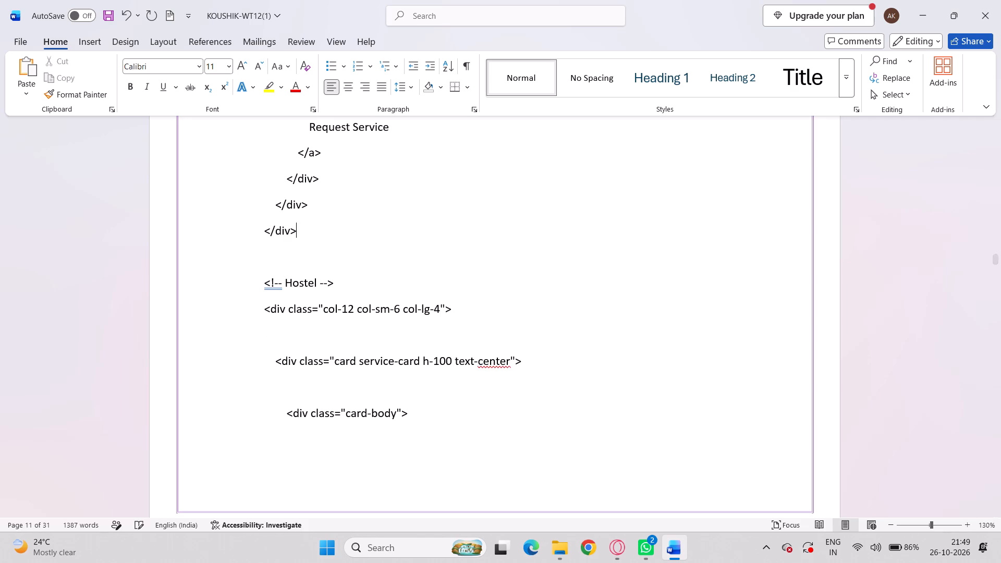
{"action": "left_click", "coordinate": [286, 261]}
{"action": "key", "text": "BackSpace"}
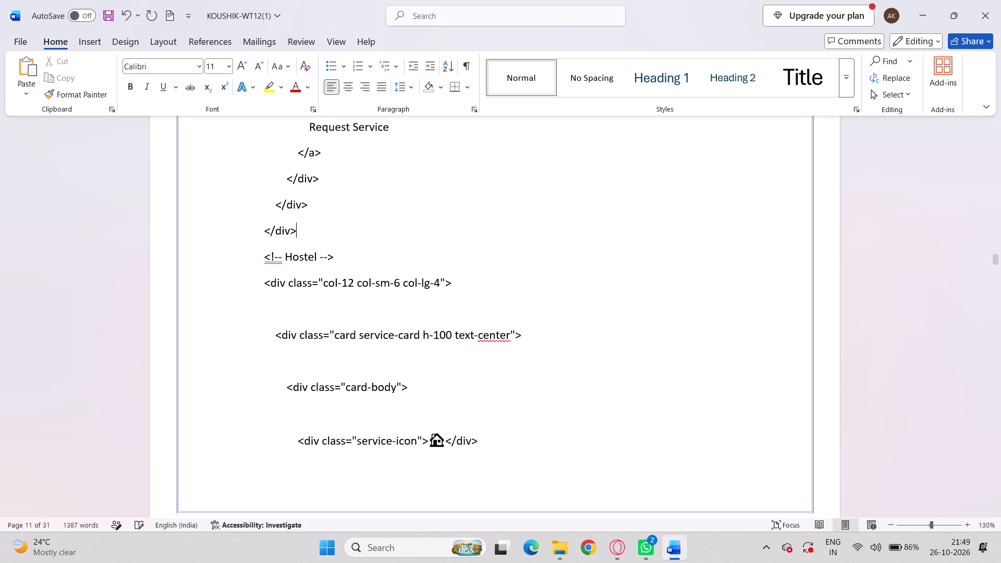
Remove the blank lines in the Hostel block before the service-card, card-body and service-icon divs, the h4 heading, the paragraph and the request link.
{"action": "left_click", "coordinate": [295, 303]}
{"action": "key", "text": "BackSpace"}
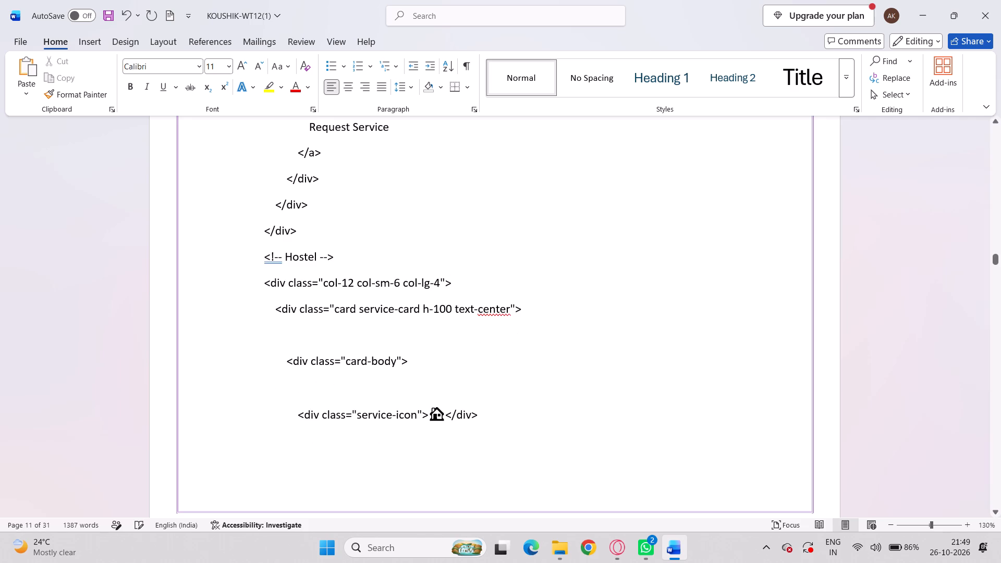
{"action": "left_click", "coordinate": [306, 338]}
{"action": "key", "text": "BackSpace"}
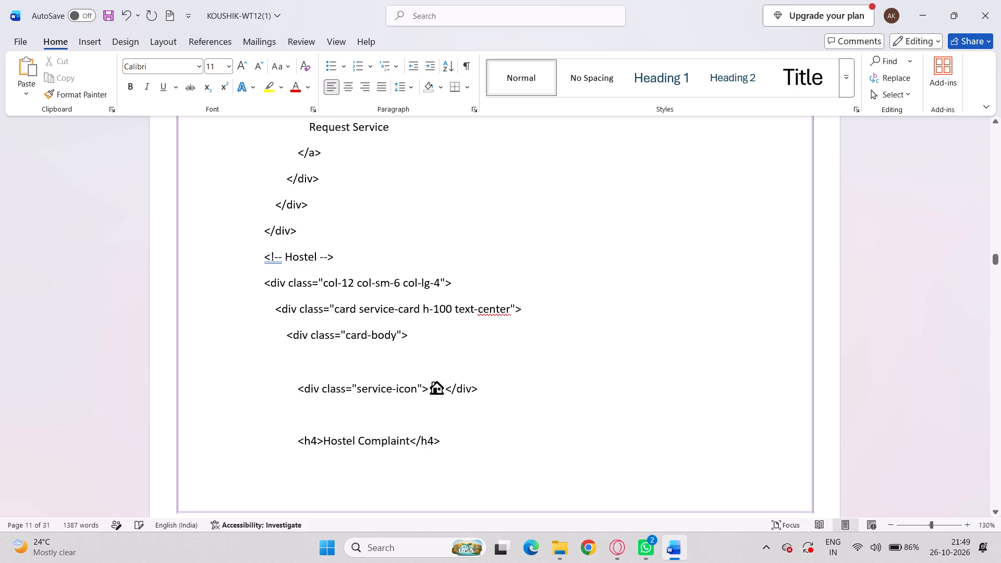
{"action": "left_click", "coordinate": [313, 373]}
{"action": "key", "text": "BackSpace"}
{"action": "left_click", "coordinate": [320, 393]}
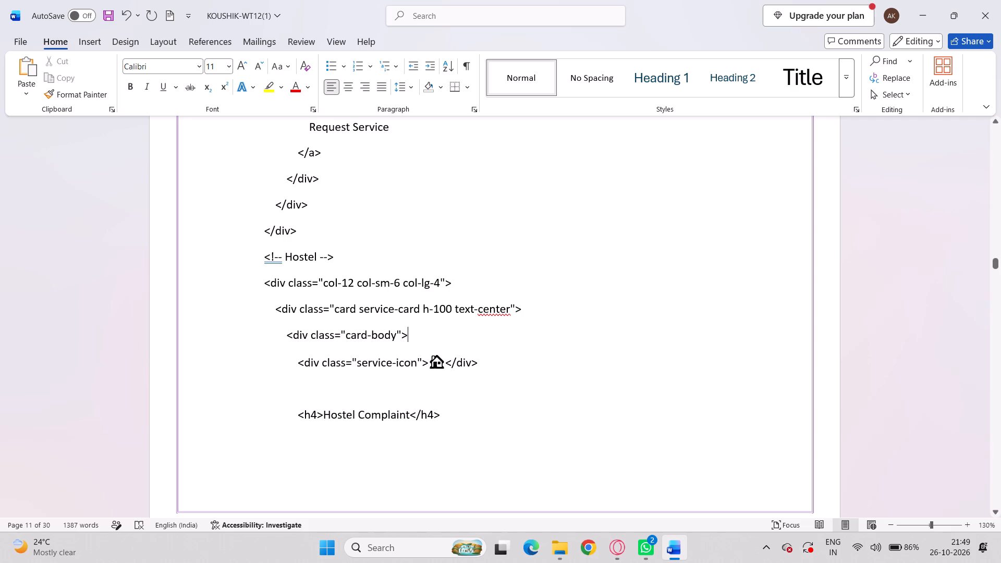
{"action": "key", "text": "BackSpace"}
{"action": "left_click", "coordinate": [325, 420]}
{"action": "key", "text": "BackSpace"}
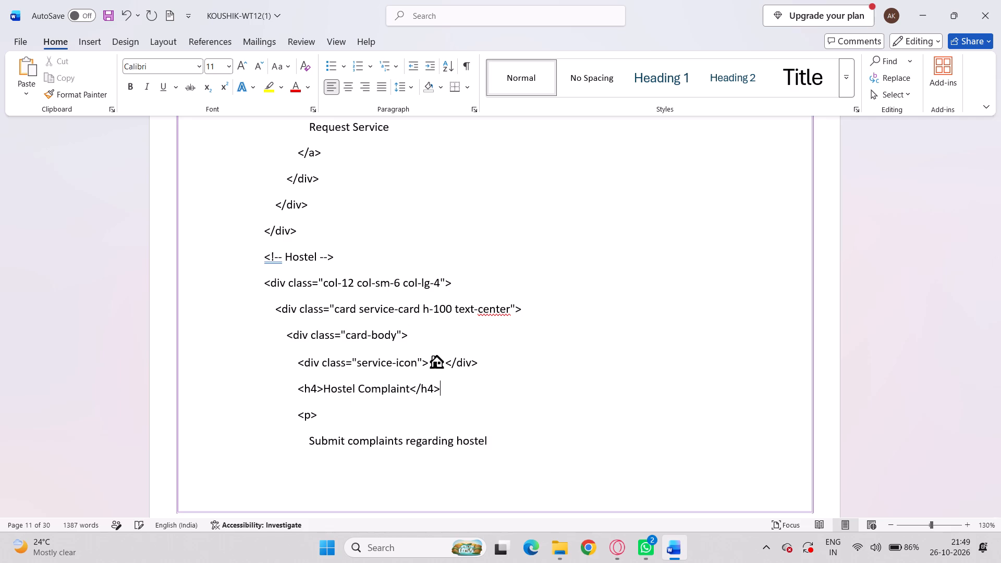
{"action": "scroll", "coordinate": [326, 454], "scroll_direction": "down", "scroll_amount": 1}
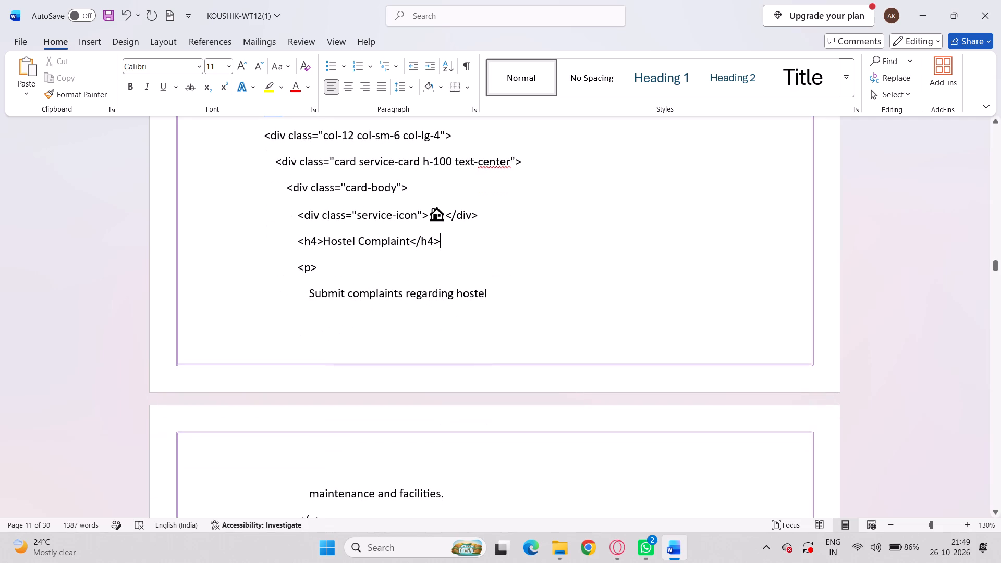
{"action": "left_click", "coordinate": [336, 486]}
{"action": "scroll", "coordinate": [336, 486], "scroll_direction": "down", "scroll_amount": 1}
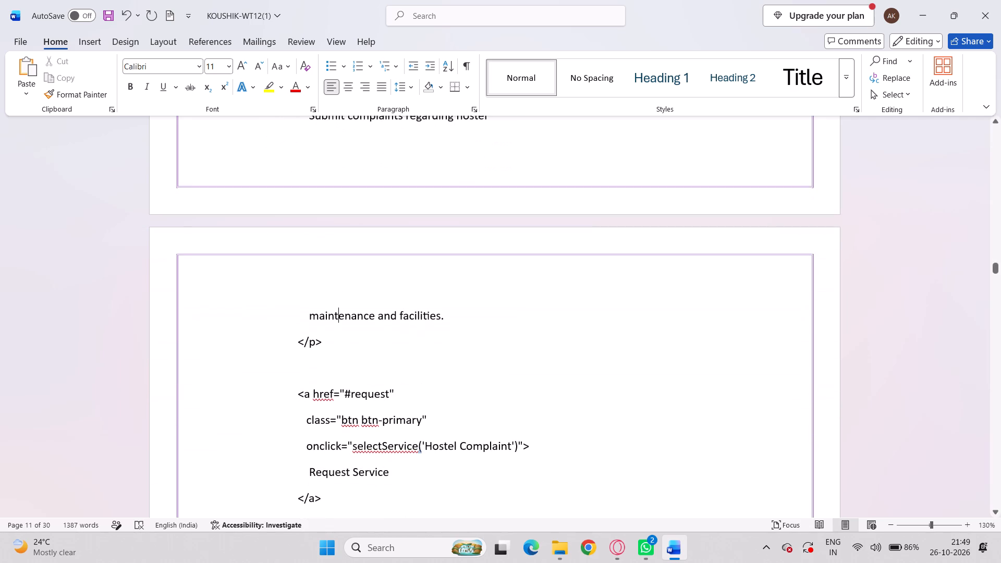
{"action": "left_click", "coordinate": [338, 378]}
{"action": "key", "text": "BackSpace"}
Remove the blank lines between the Hostel block's closing </a> and </div> tags and before the Maintenance comment.
{"action": "scroll", "coordinate": [347, 439], "scroll_direction": "down", "scroll_amount": 1}
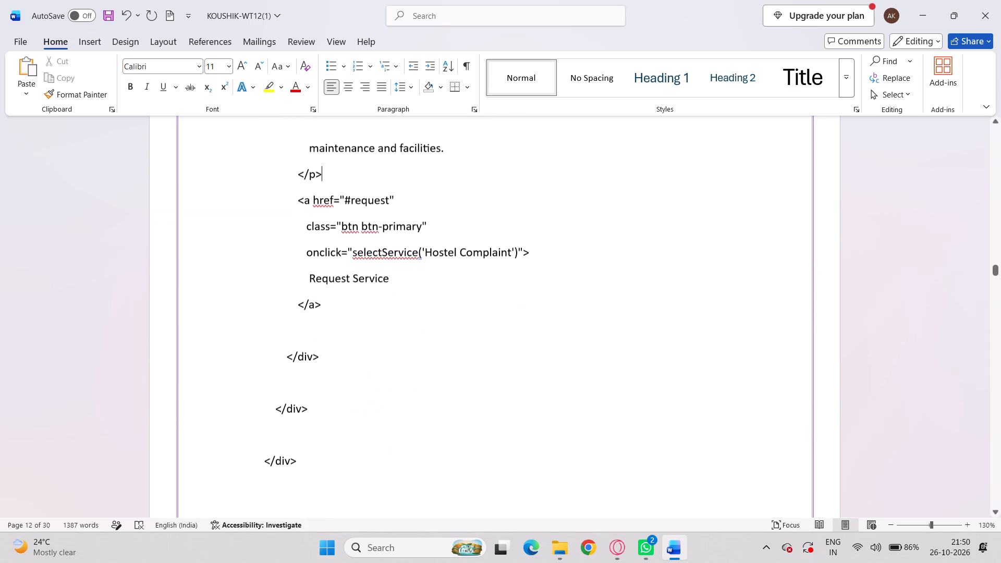
{"action": "left_click", "coordinate": [345, 335]}
{"action": "key", "text": "BackSpace"}
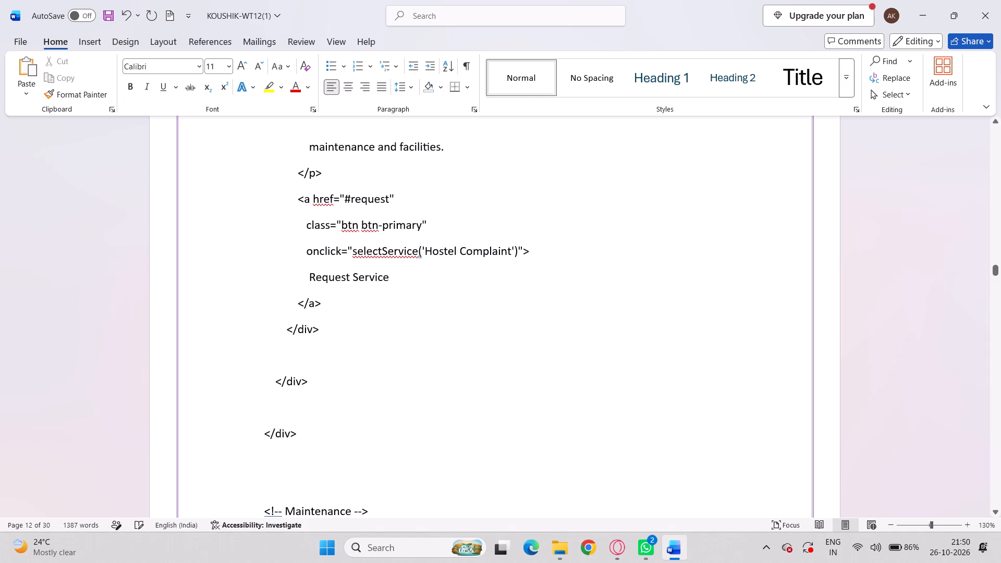
{"action": "left_click", "coordinate": [338, 357]}
{"action": "key", "text": "BackSpace"}
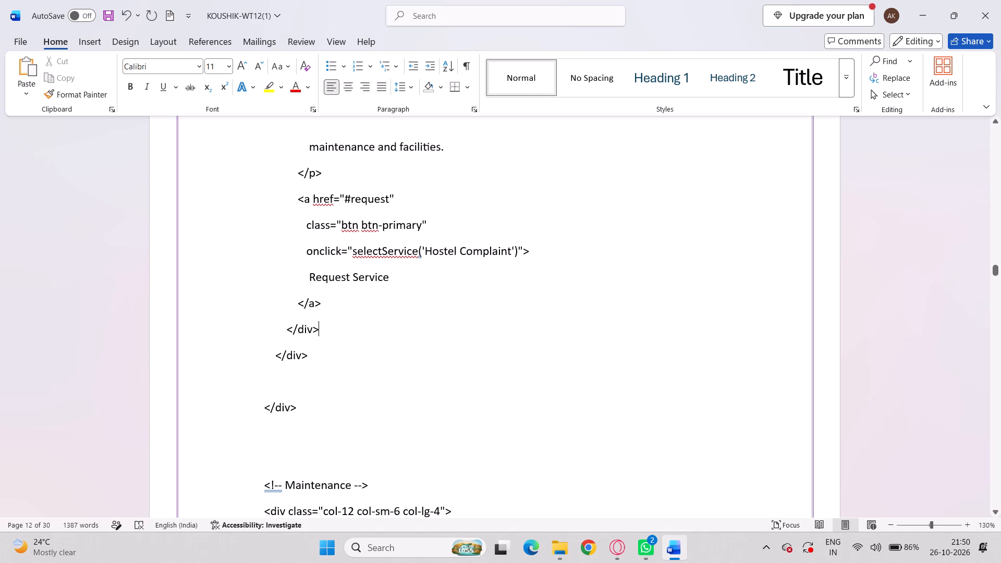
{"action": "left_click", "coordinate": [333, 378]}
{"action": "key", "text": "BackSpace"}
{"action": "left_click", "coordinate": [336, 420]}
{"action": "key", "text": "BackSpace"}
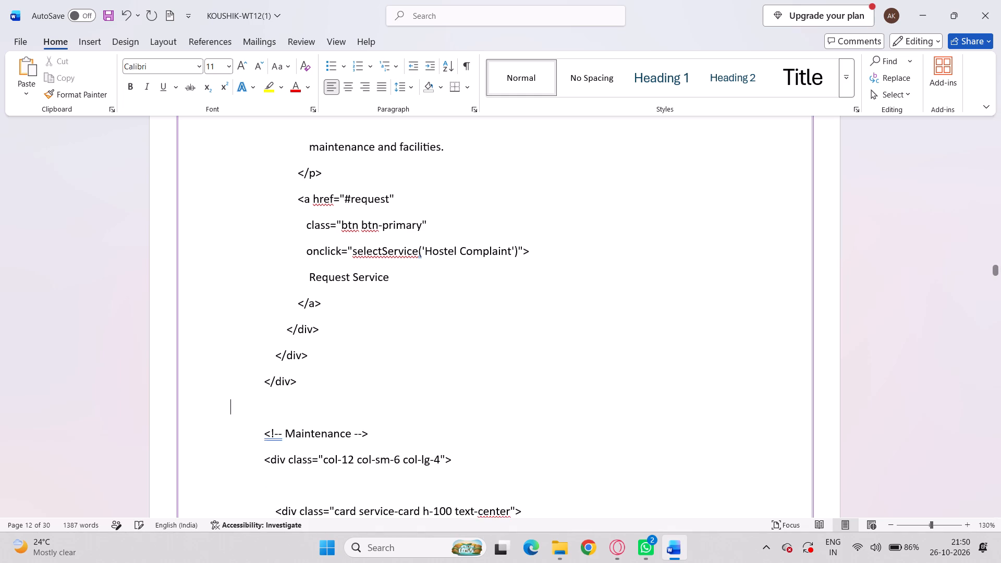
{"action": "left_click", "coordinate": [334, 414]}
{"action": "key", "text": "BackSpace"}
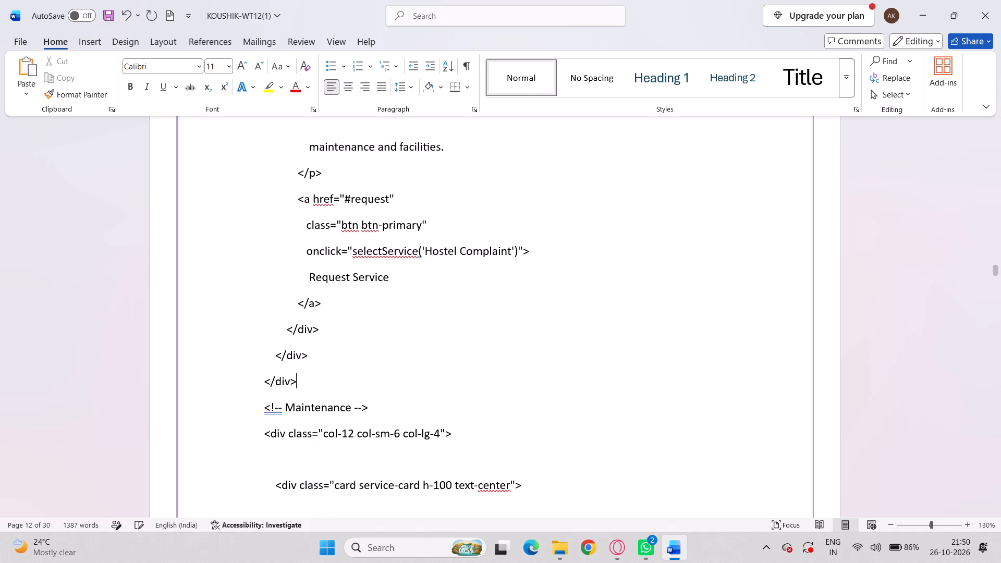
{"action": "left_click", "coordinate": [334, 414]}
Remove the blank lines in the Maintenance block before the service-card, card-body and service-icon divs, the h4 heading, the paragraph and the request link.
{"action": "scroll", "coordinate": [334, 414], "scroll_direction": "down", "scroll_amount": 1}
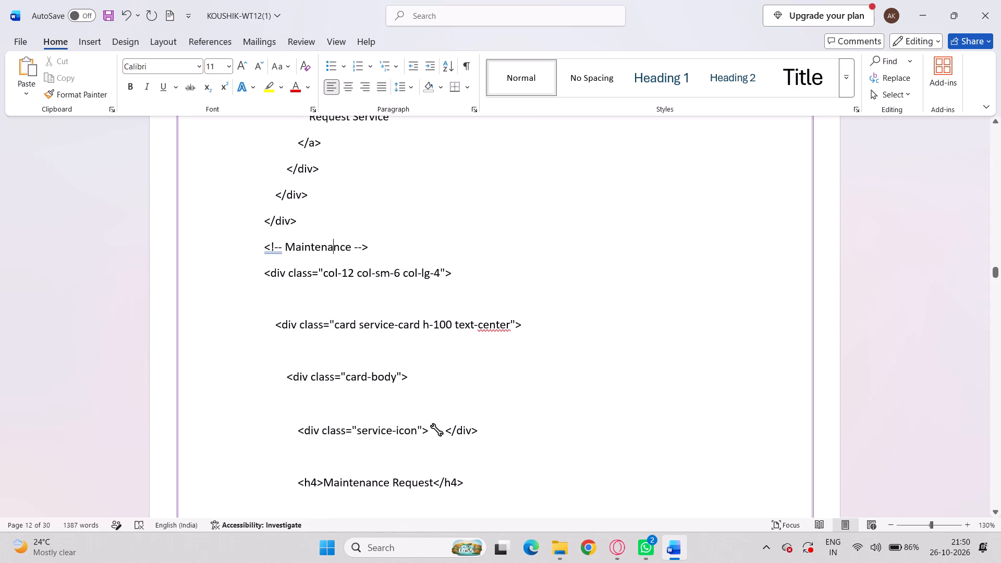
{"action": "left_click", "coordinate": [314, 304]}
{"action": "key", "text": "BackSpace"}
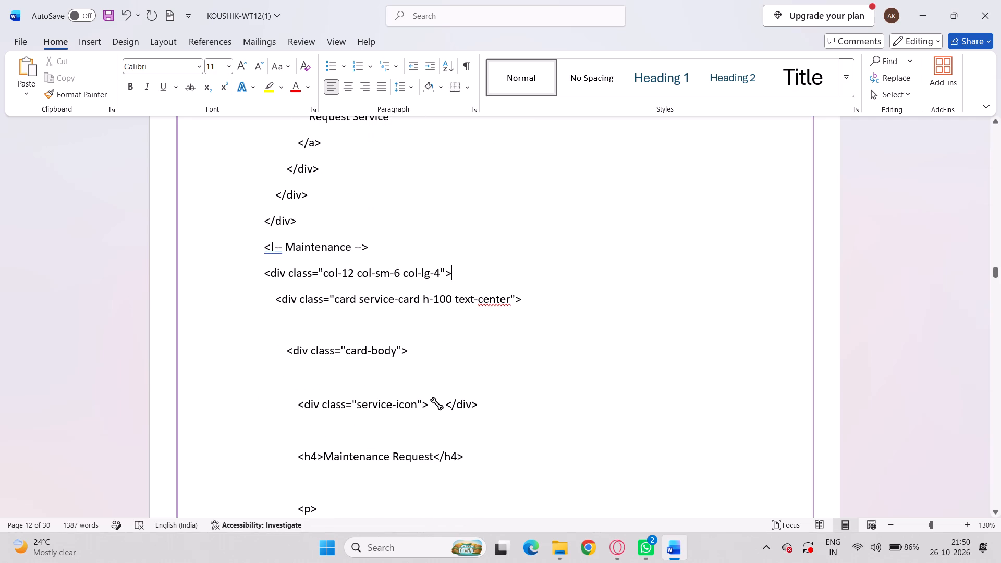
{"action": "left_click", "coordinate": [319, 321]}
{"action": "key", "text": "BackSpace"}
{"action": "left_click", "coordinate": [326, 345]}
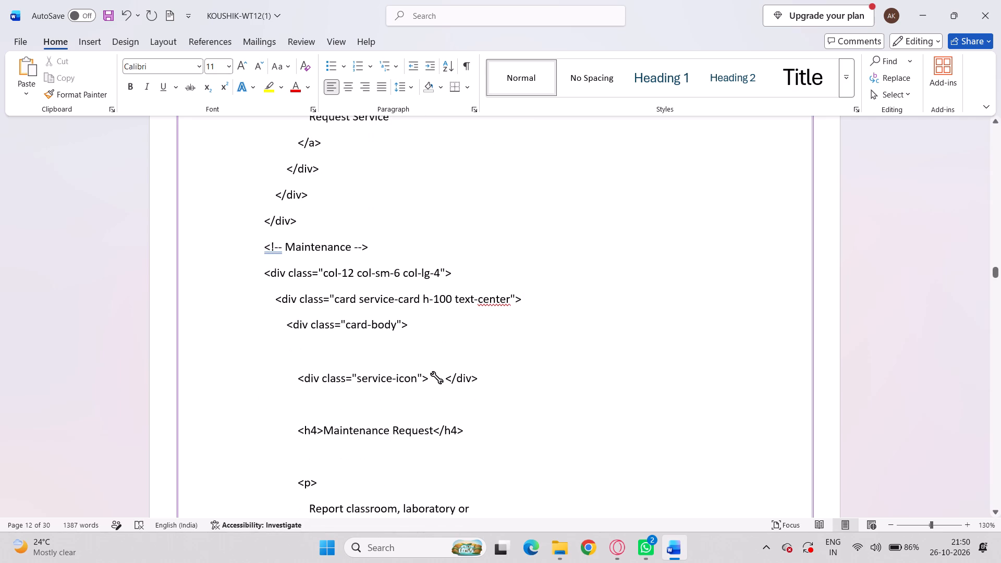
{"action": "key", "text": "BackSpace"}
{"action": "left_click", "coordinate": [335, 370]}
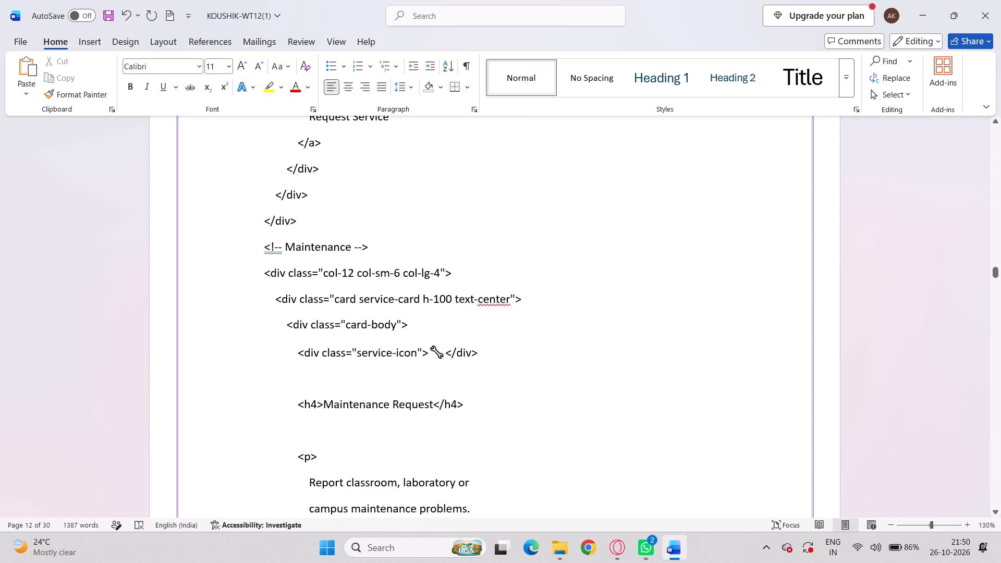
{"action": "left_click", "coordinate": [340, 380]}
{"action": "key", "text": "BackSpace"}
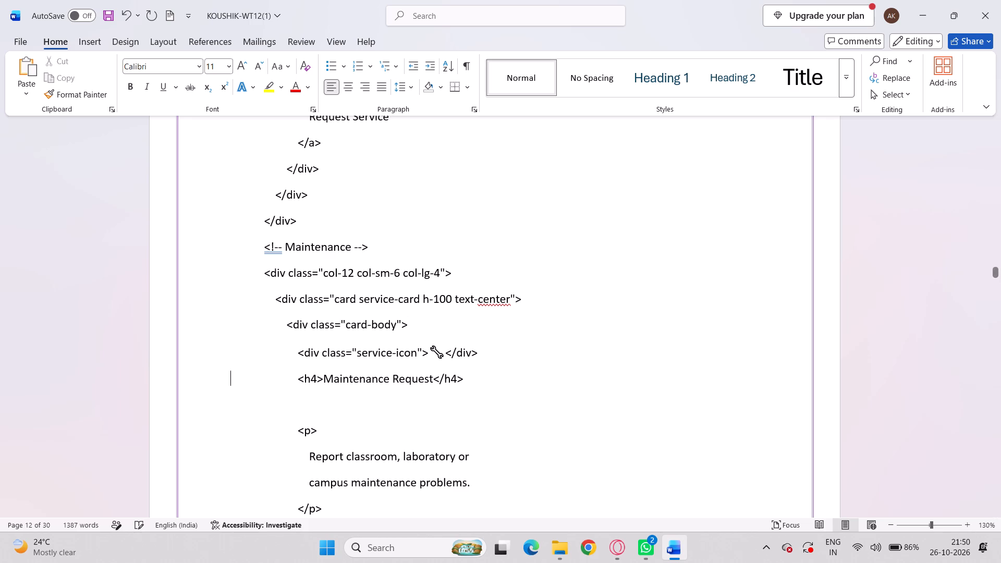
{"action": "left_click", "coordinate": [343, 402]}
{"action": "key", "text": "BackSpace"}
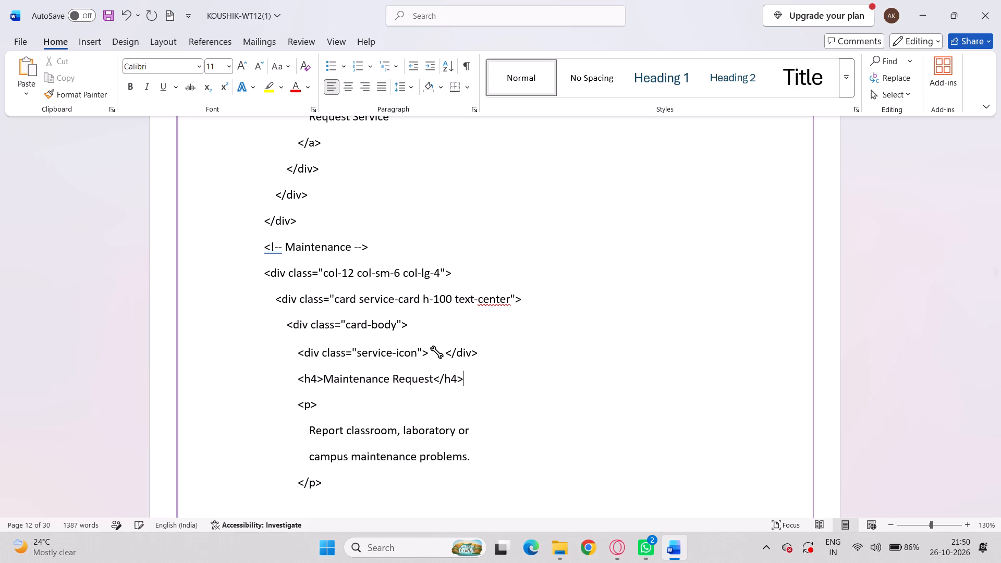
{"action": "scroll", "coordinate": [351, 448], "scroll_direction": "down", "scroll_amount": 2}
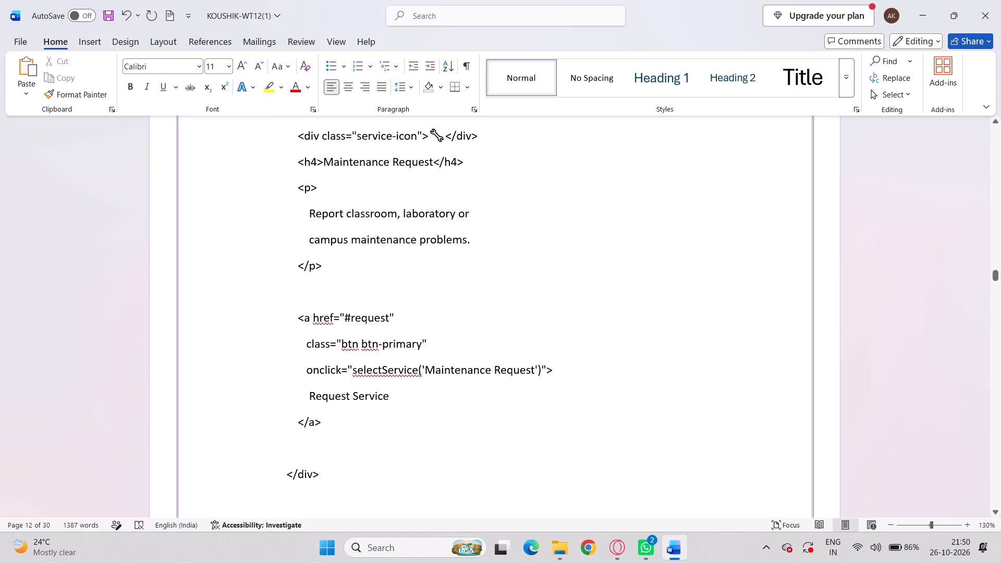
{"action": "left_click", "coordinate": [327, 300]}
{"action": "key", "text": "BackSpace"}
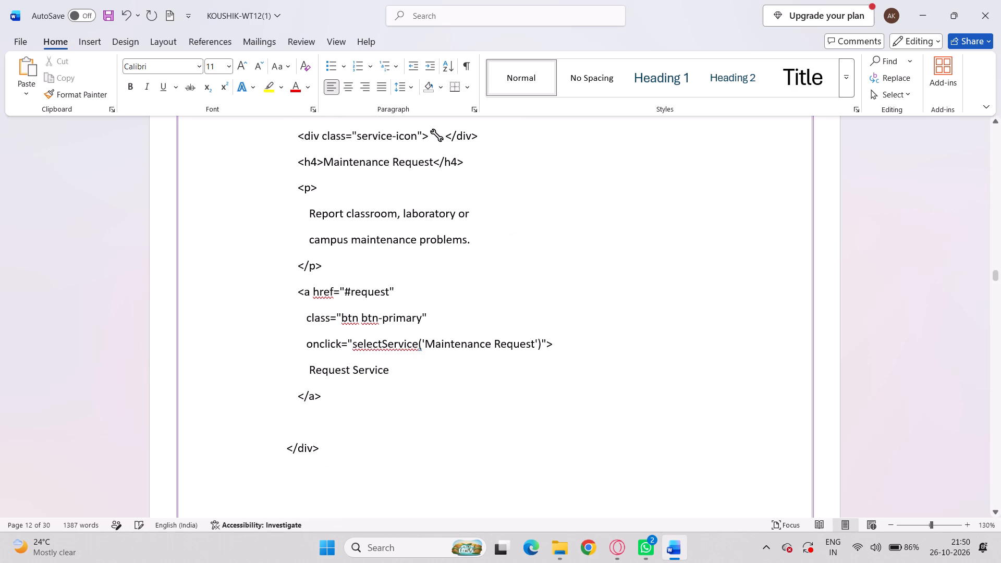
Remove the blank lines between the Maintenance block's closing </a> and </div> tags and before the enclosing row's </div>.
{"action": "left_click", "coordinate": [333, 426]}
{"action": "key", "text": "BackSpace"}
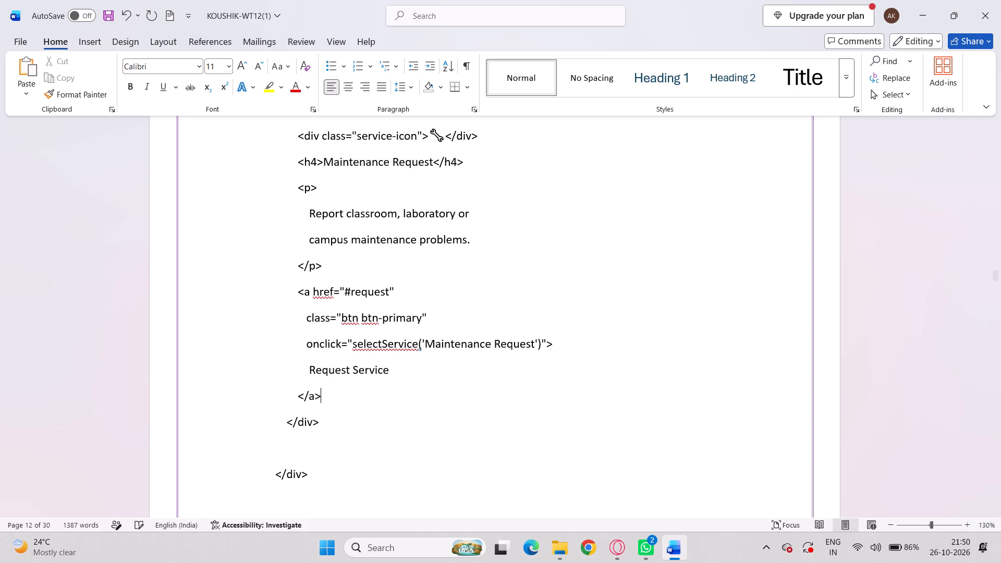
{"action": "left_click", "coordinate": [312, 443]}
{"action": "key", "text": "BackSpace"}
{"action": "scroll", "coordinate": [312, 443], "scroll_direction": "down", "scroll_amount": 2}
{"action": "left_click", "coordinate": [287, 299]}
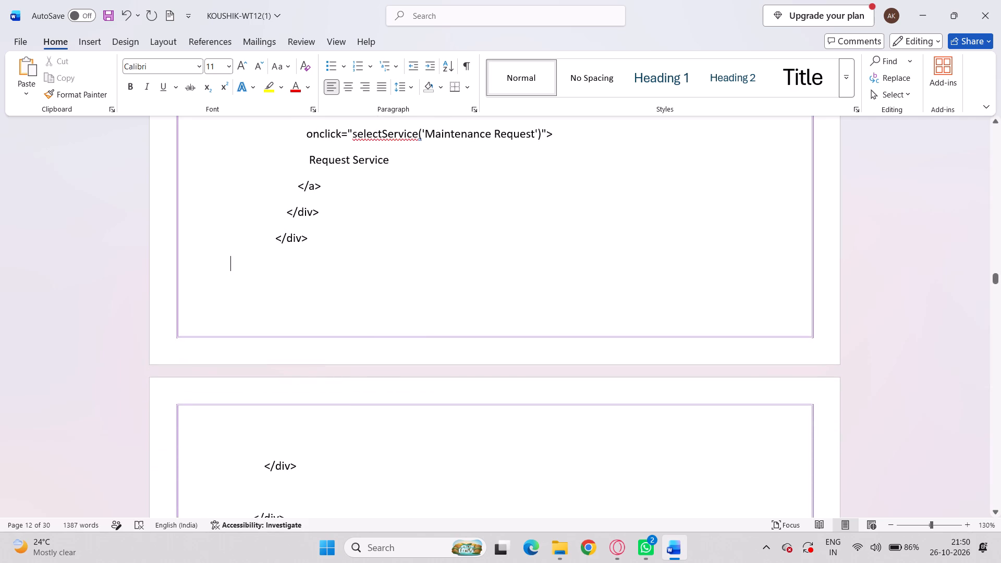
{"action": "key", "text": "BackSpace"}
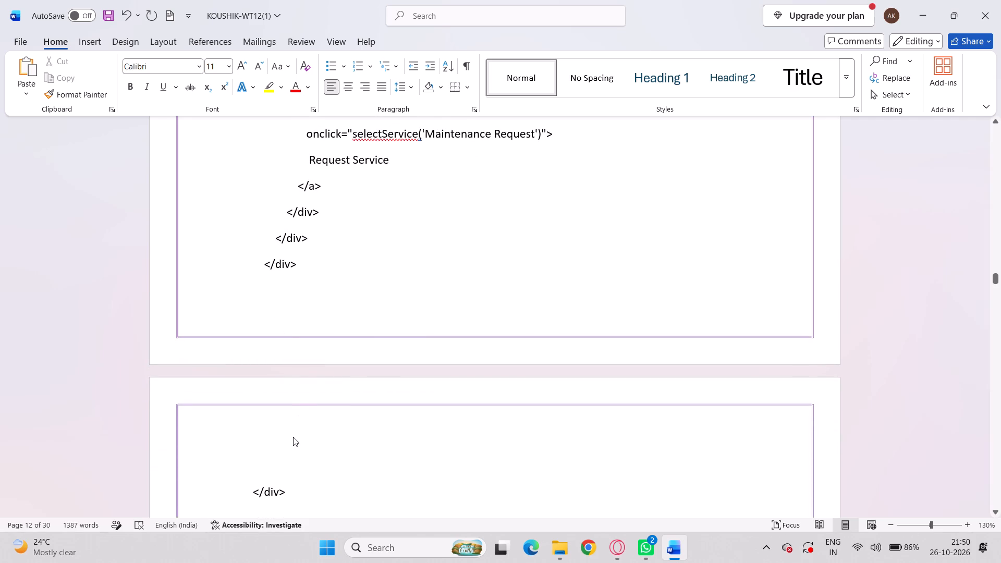
{"action": "left_click", "coordinate": [293, 437]}
{"action": "key", "text": "BackSpace"}
Remove the blank lines between the services section's last </div> tags and </section>, and before the REQUEST FORM comment.
{"action": "scroll", "coordinate": [293, 437], "scroll_direction": "down", "scroll_amount": 1}
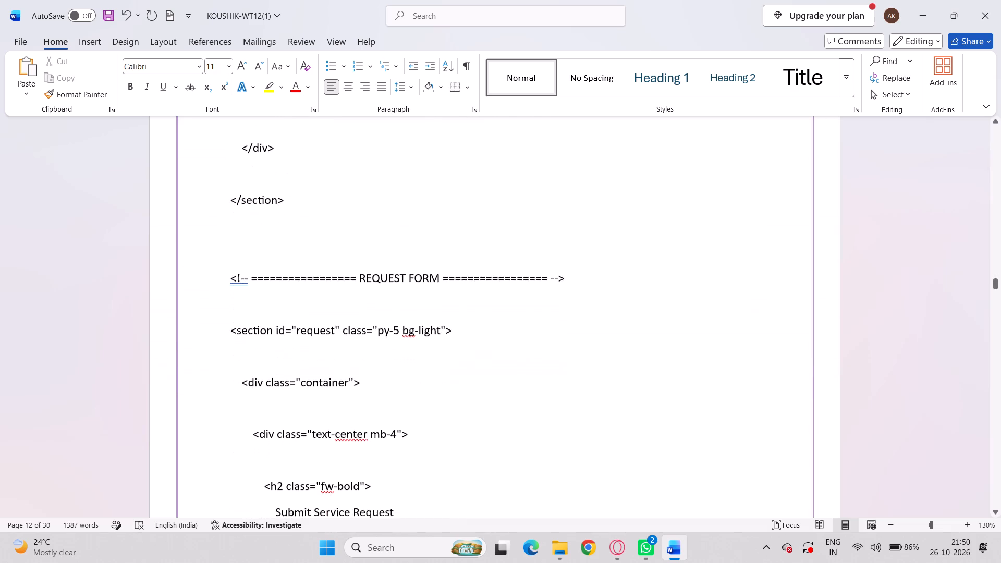
{"action": "scroll", "coordinate": [285, 200], "scroll_direction": "up", "scroll_amount": 1}
{"action": "left_click", "coordinate": [273, 215]}
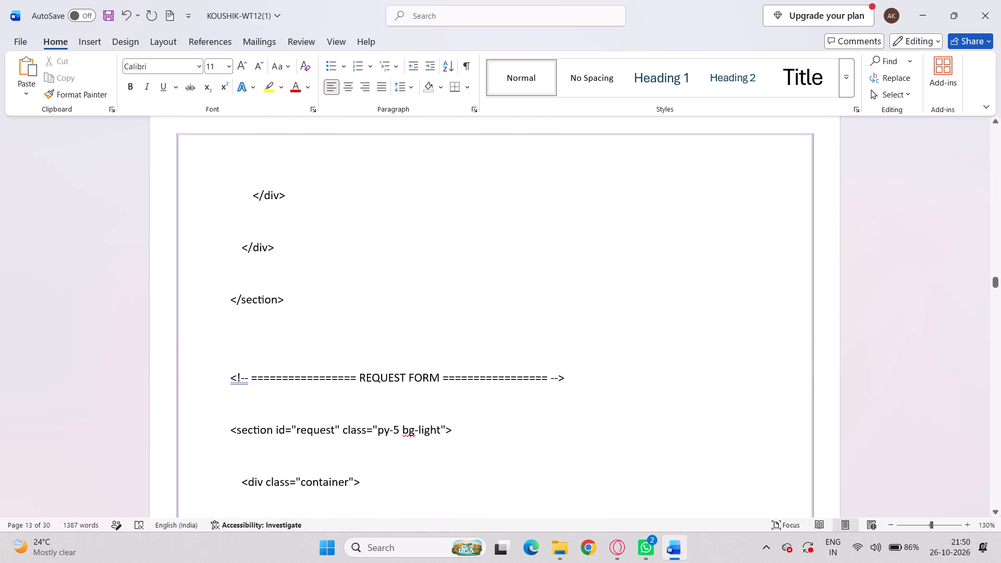
{"action": "key", "text": "BackSpace"}
{"action": "left_click", "coordinate": [265, 243]}
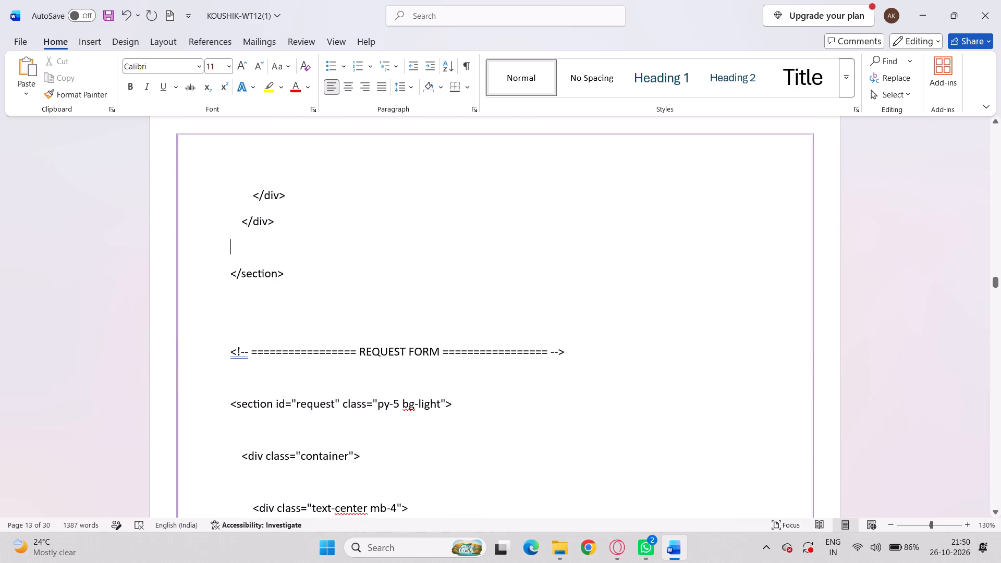
{"action": "key", "text": "BackSpace"}
{"action": "left_click", "coordinate": [268, 292]}
{"action": "key", "text": "BackSpace"}
{"action": "key", "text": "BackSpace"}
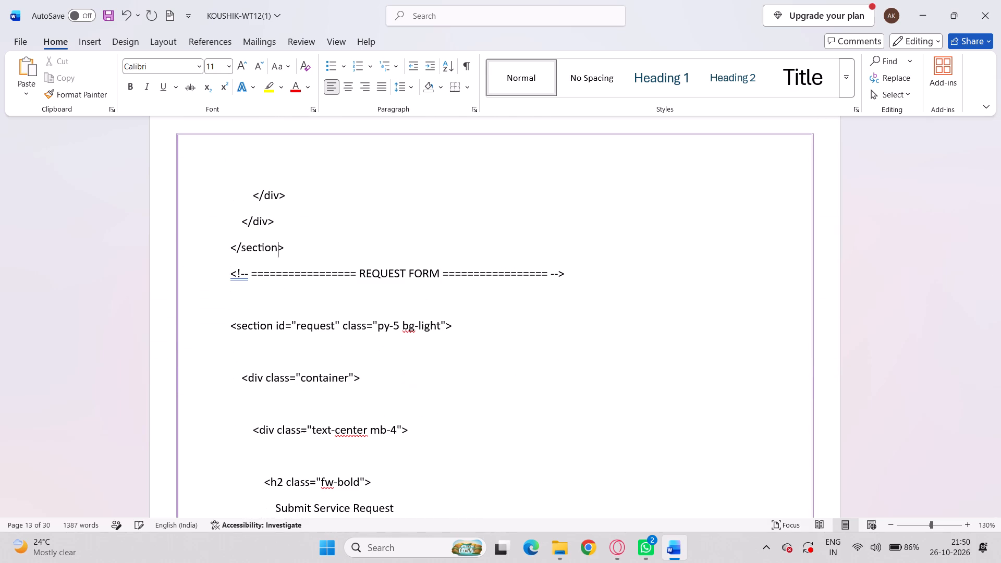
Remove the blank lines below the REQUEST FORM comment, before the request section tag, the container and text-center divs and the h2 heading.
{"action": "left_click", "coordinate": [271, 307]}
{"action": "key", "text": "BackSpace"}
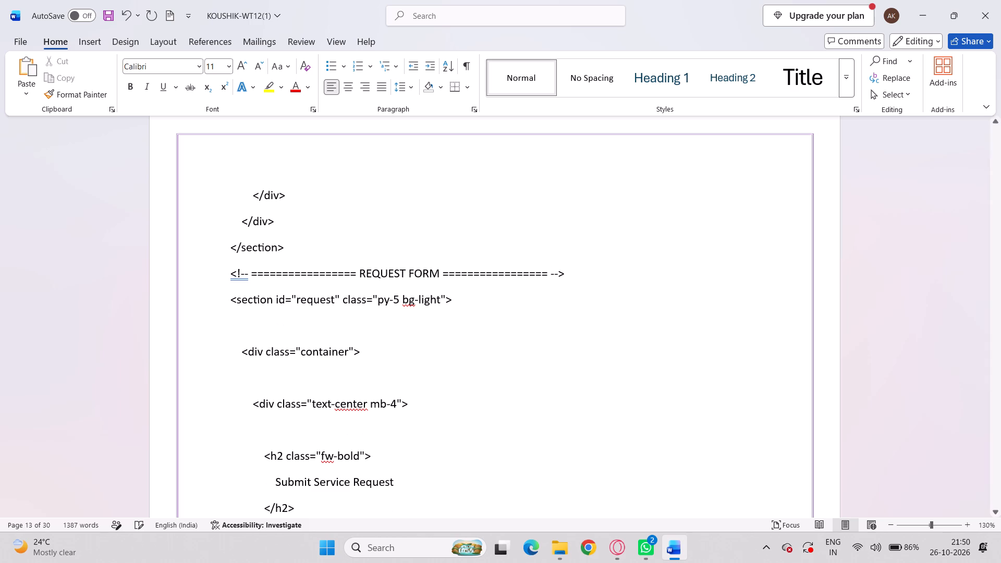
{"action": "left_click", "coordinate": [274, 322]}
{"action": "key", "text": "BackSpace"}
{"action": "left_click", "coordinate": [277, 346]}
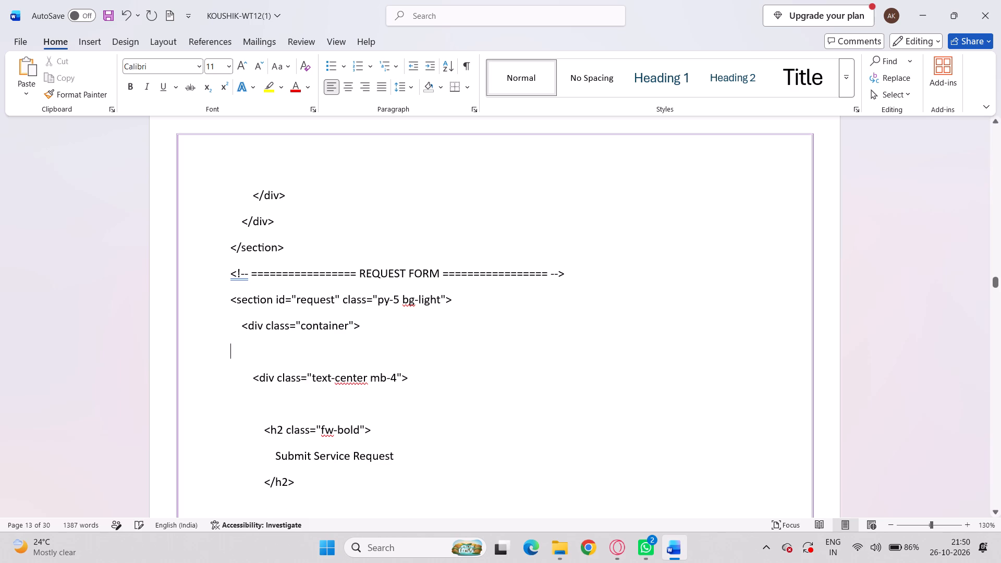
{"action": "key", "text": "BackSpace"}
{"action": "left_click", "coordinate": [280, 388]}
{"action": "key", "text": "BackSpace"}
{"action": "key", "text": "BackSpace"}
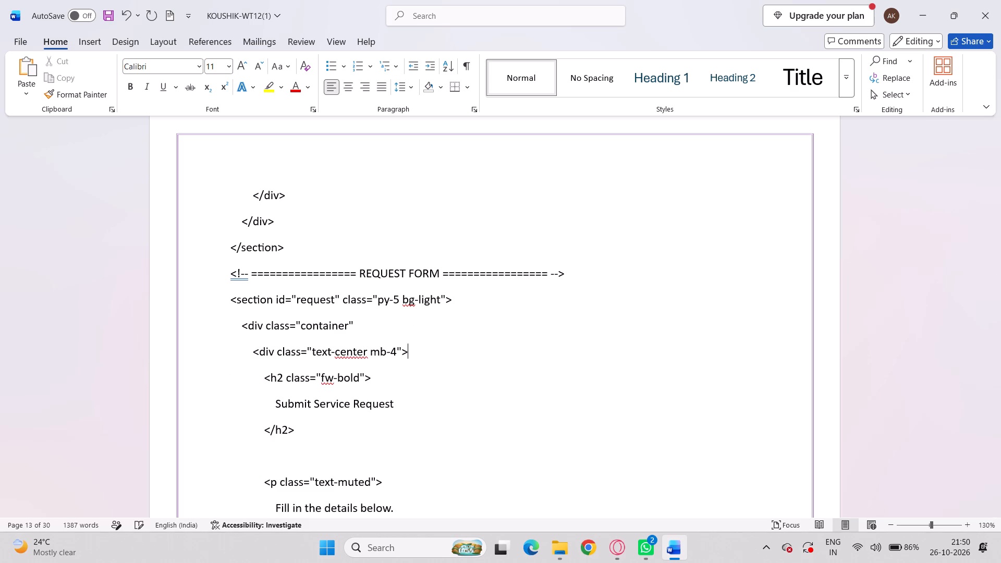
Remove the blank lines before the request form's text-muted paragraph, the heading block's closing </div> and the row justify-content-center div.
{"action": "scroll", "coordinate": [280, 388], "scroll_direction": "down", "scroll_amount": 1}
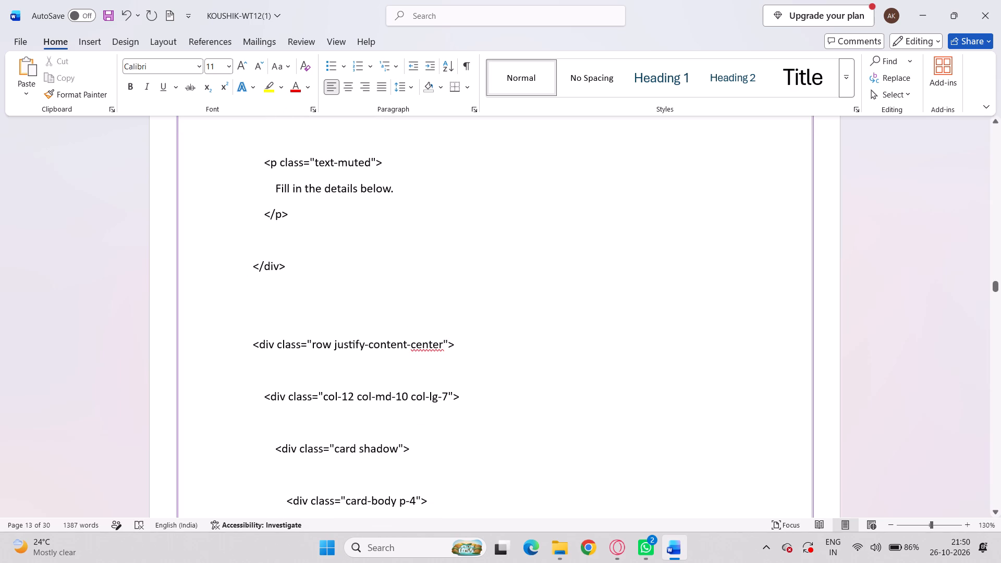
{"action": "left_click", "coordinate": [291, 141]}
{"action": "key", "text": "BackSpace"}
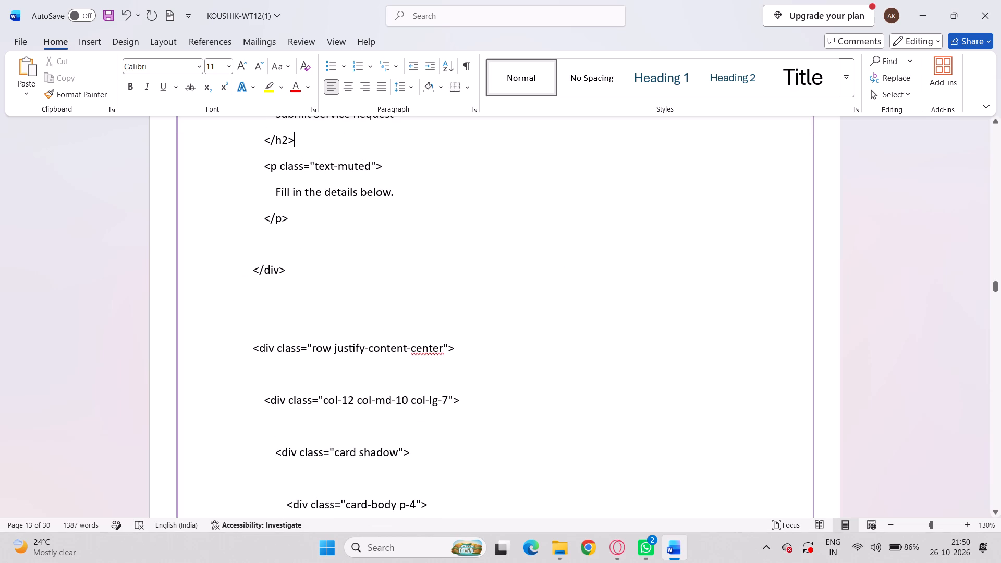
{"action": "left_click", "coordinate": [286, 242]}
{"action": "key", "text": "BackSpace"}
{"action": "left_click", "coordinate": [288, 281]}
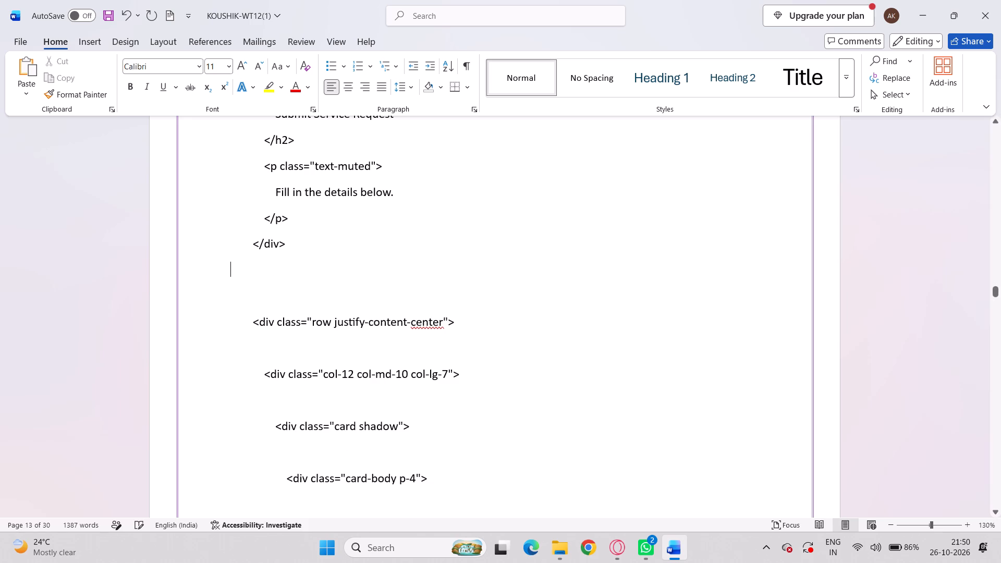
{"action": "key", "text": "BackSpace"}
{"action": "left_click", "coordinate": [287, 286]}
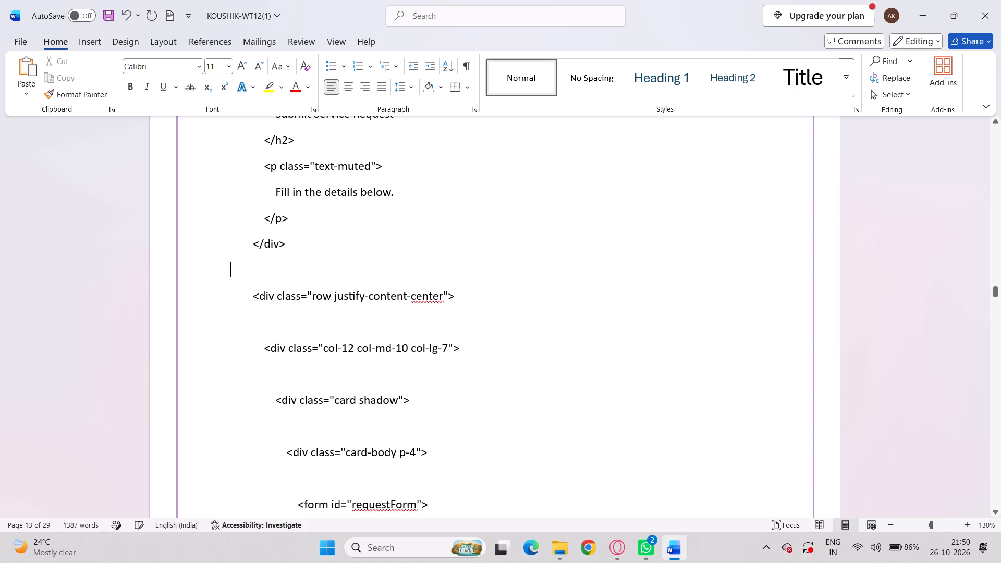
{"action": "key", "text": "BackSpace"}
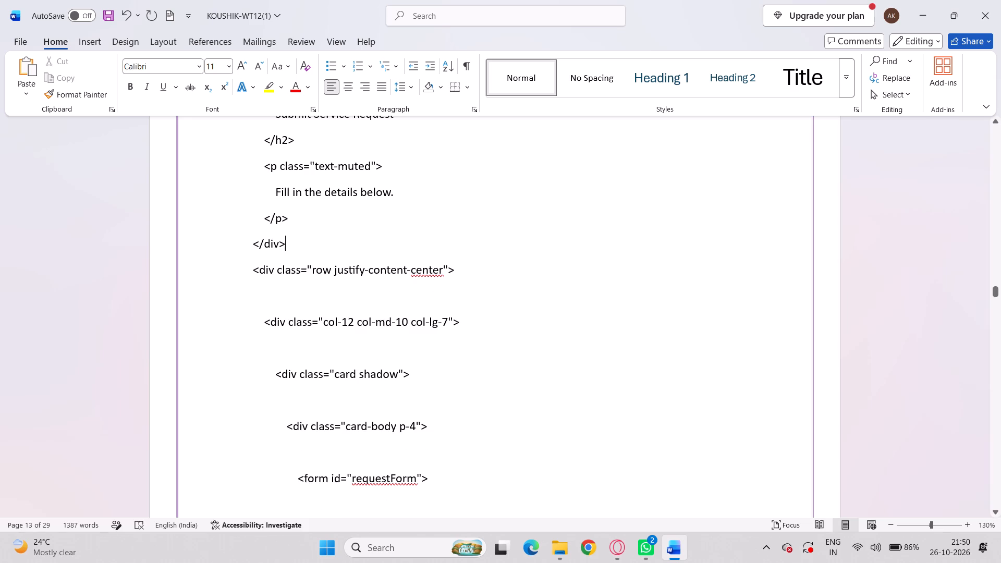
Remove the blank lines before the col-12 col-md-10 col-lg-7, card shadow and card-body p-4 divs and the requestForm form tag.
{"action": "left_click", "coordinate": [292, 297]}
{"action": "key", "text": "BackSpace"}
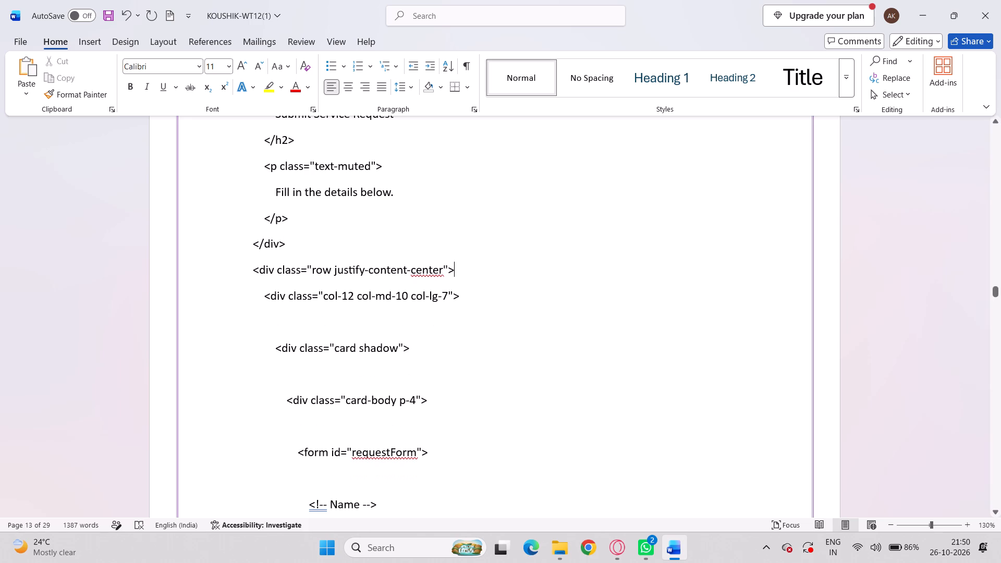
{"action": "left_click", "coordinate": [299, 331]}
{"action": "key", "text": "BackSpace"}
{"action": "left_click", "coordinate": [304, 349]}
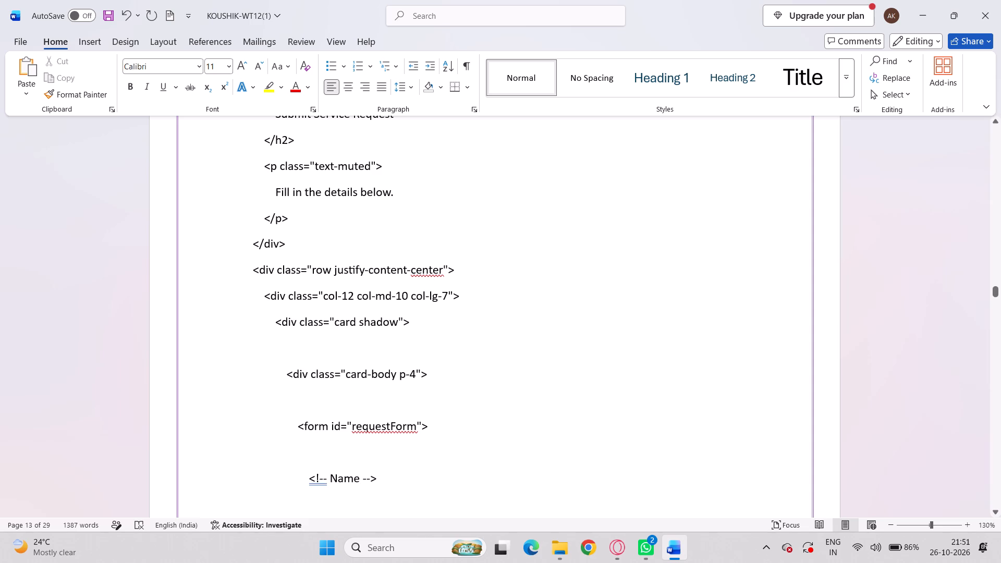
{"action": "key", "text": "BackSpace"}
{"action": "left_click", "coordinate": [308, 377]}
{"action": "key", "text": "BackSpace"}
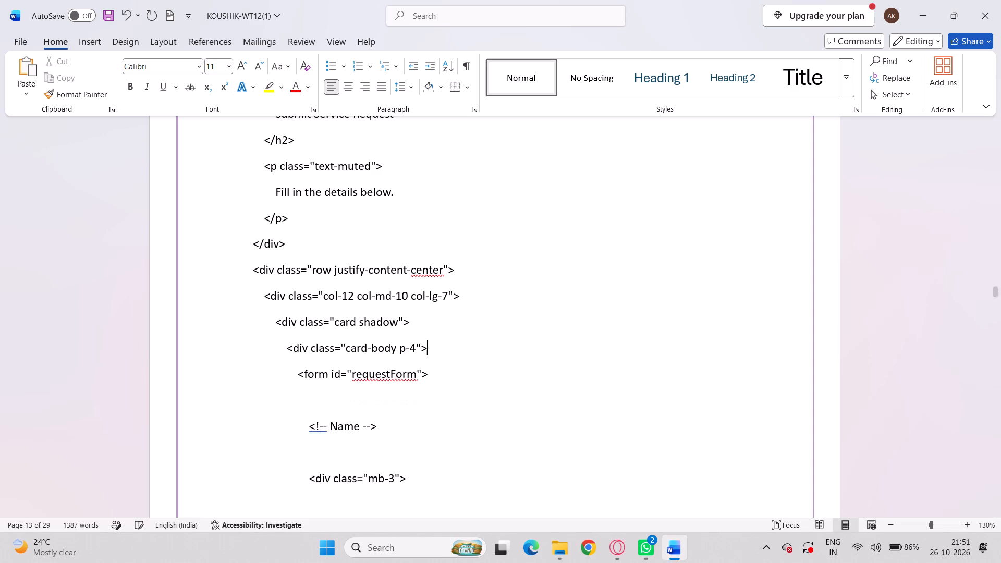
Remove the blank lines in the Name block, before its comment, mb-3 div, label, text input and closing </div>.
{"action": "left_click", "coordinate": [312, 400]}
{"action": "key", "text": "BackSpace"}
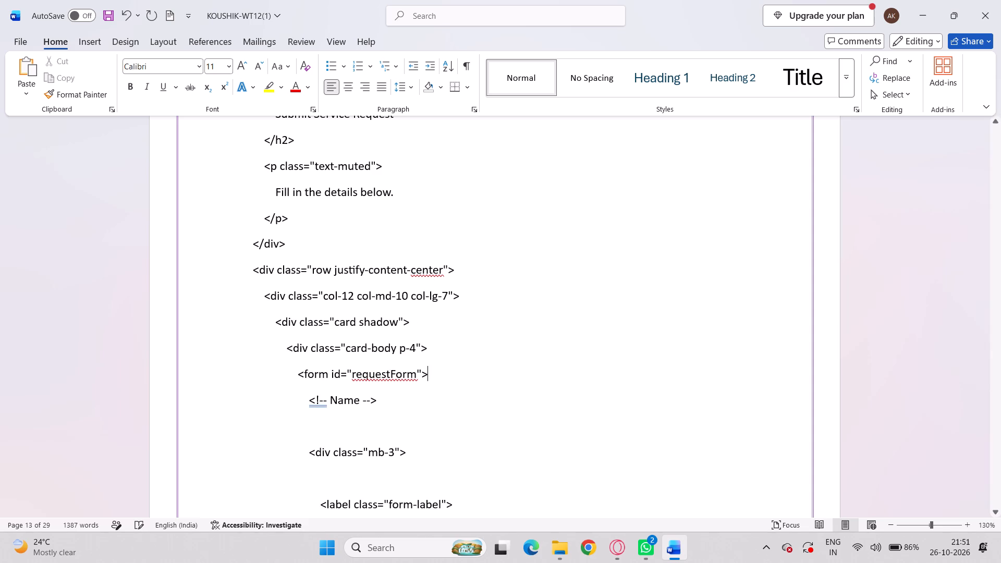
{"action": "left_click", "coordinate": [315, 422]}
{"action": "key", "text": "BackSpace"}
{"action": "scroll", "coordinate": [315, 422], "scroll_direction": "down", "scroll_amount": 1}
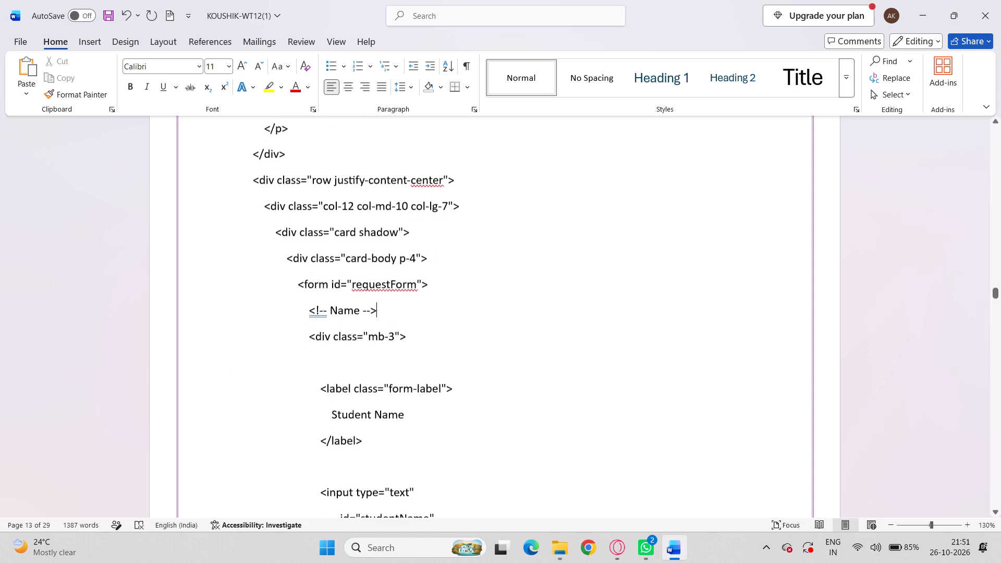
{"action": "scroll", "coordinate": [315, 422], "scroll_direction": "down", "scroll_amount": 1}
{"action": "left_click", "coordinate": [328, 347]}
{"action": "key", "text": "BackSpace"}
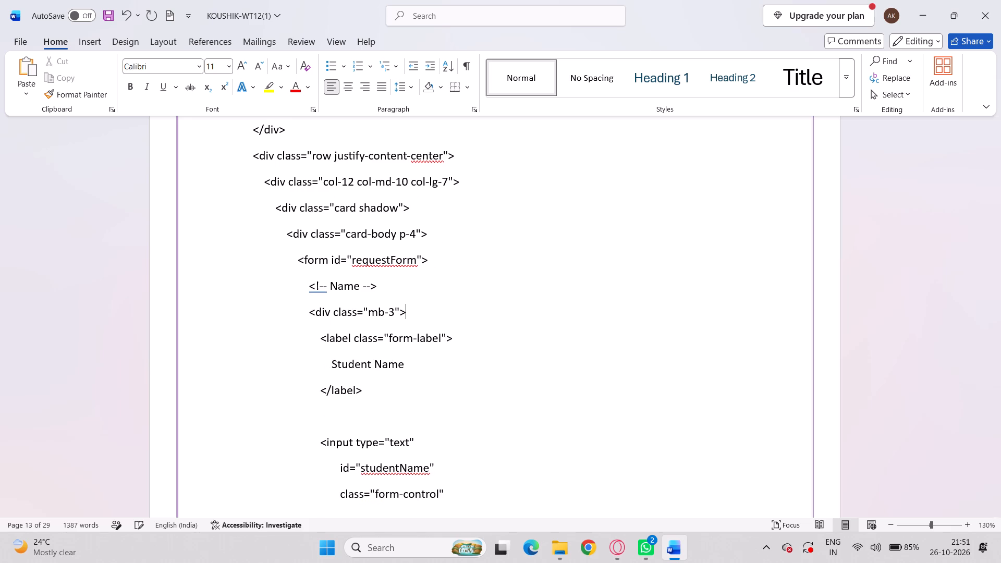
{"action": "left_click", "coordinate": [337, 420]}
{"action": "key", "text": "BackSpace"}
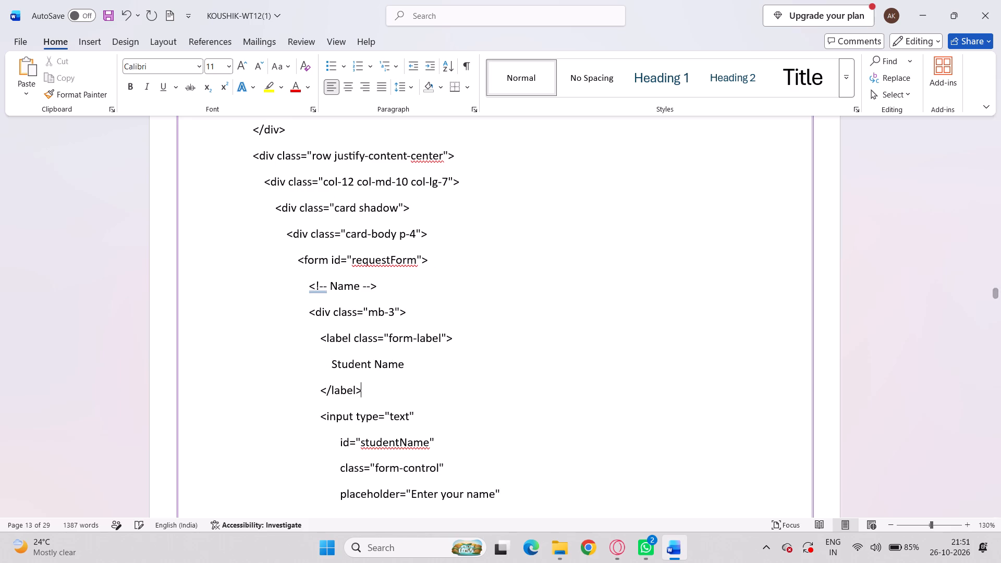
{"action": "scroll", "coordinate": [338, 435], "scroll_direction": "down", "scroll_amount": 1}
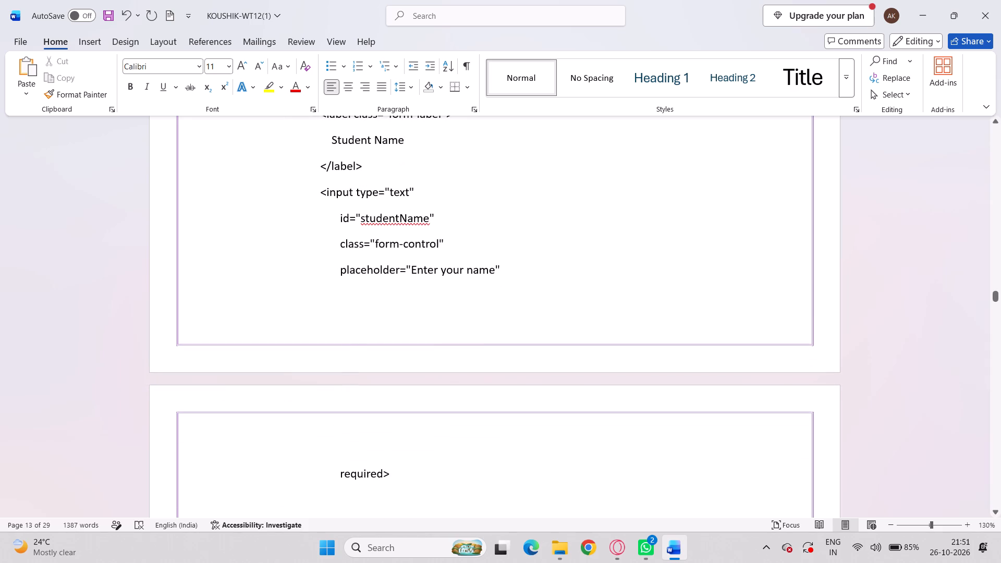
{"action": "left_click", "coordinate": [342, 452]}
{"action": "scroll", "coordinate": [342, 452], "scroll_direction": "down", "scroll_amount": 1}
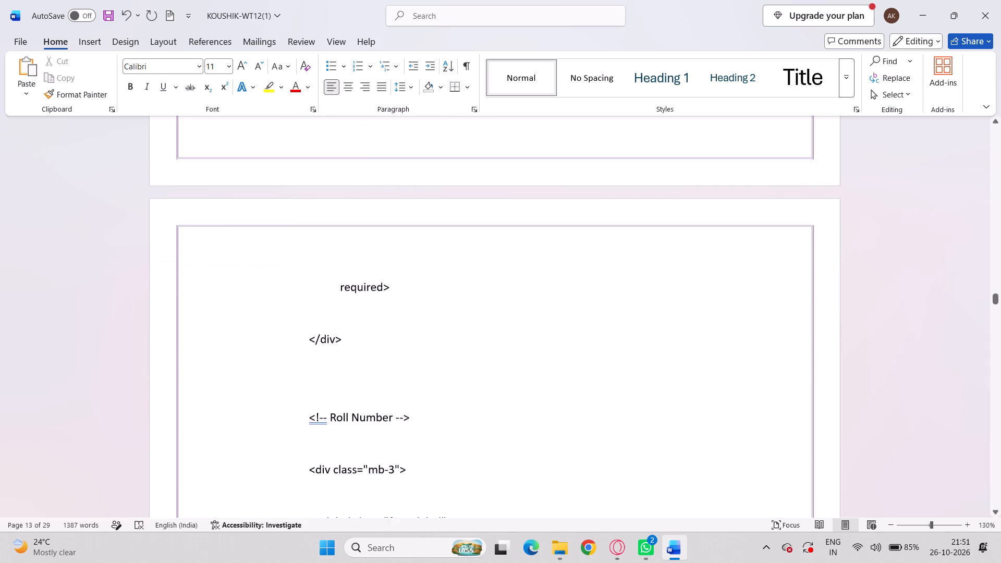
{"action": "left_click", "coordinate": [347, 312]}
{"action": "key", "text": "BackSpace"}
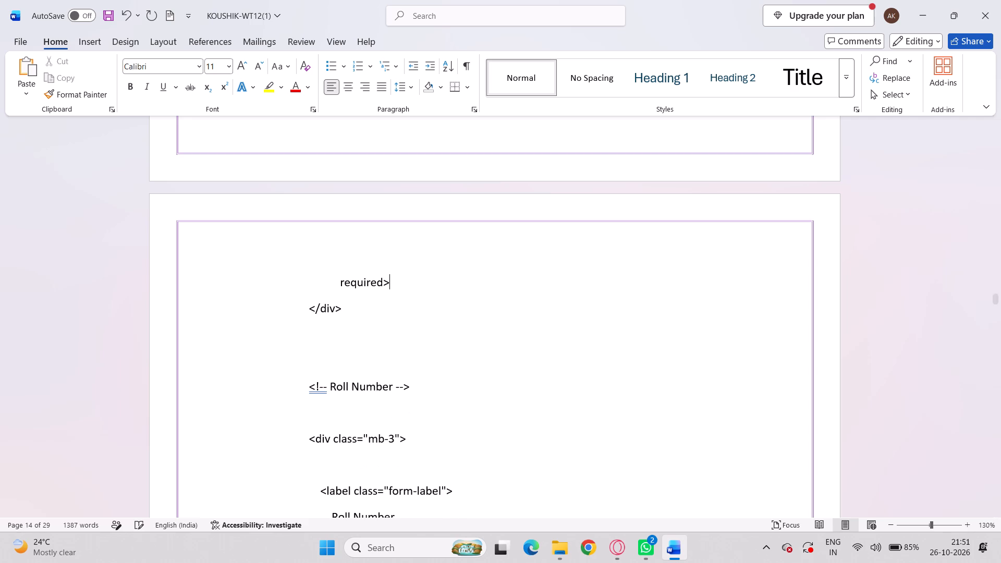
Remove the blank lines in the Roll Number block, before its comment, mb-3 div, label, text input and closing </div>.
{"action": "left_click", "coordinate": [335, 365]}
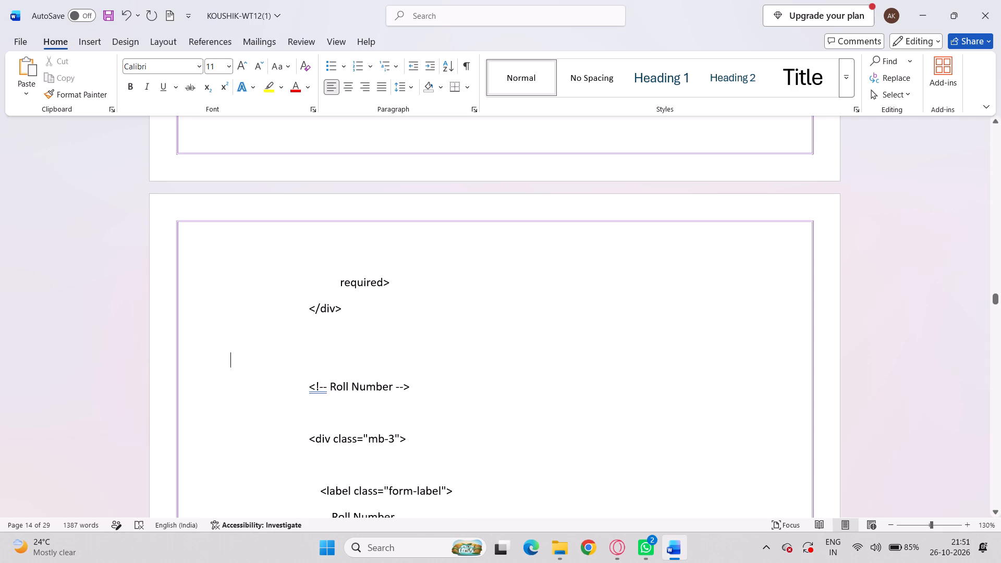
{"action": "key", "text": "BackSpace"}
{"action": "key", "text": "BackSpace"}
{"action": "left_click", "coordinate": [340, 373]}
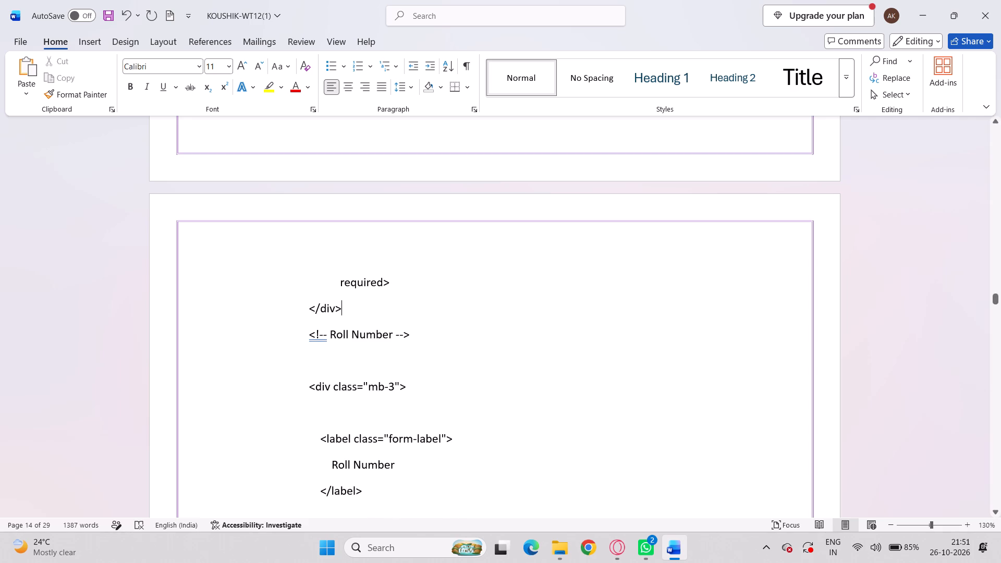
{"action": "key", "text": "BackSpace"}
{"action": "left_click", "coordinate": [343, 385]}
{"action": "key", "text": "BackSpace"}
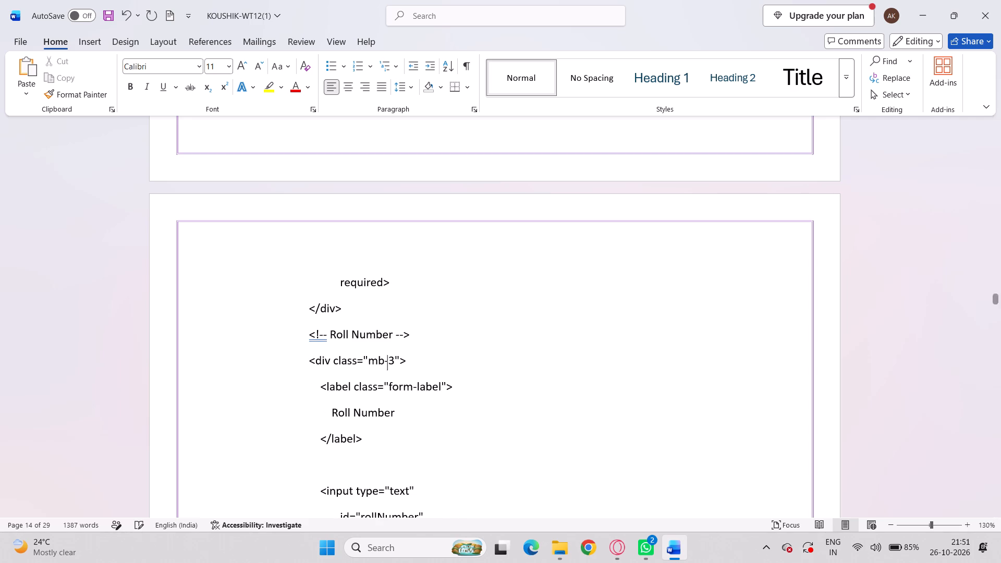
{"action": "left_click", "coordinate": [354, 465]}
{"action": "key", "text": "BackSpace"}
{"action": "scroll", "coordinate": [354, 465], "scroll_direction": "down", "scroll_amount": 1}
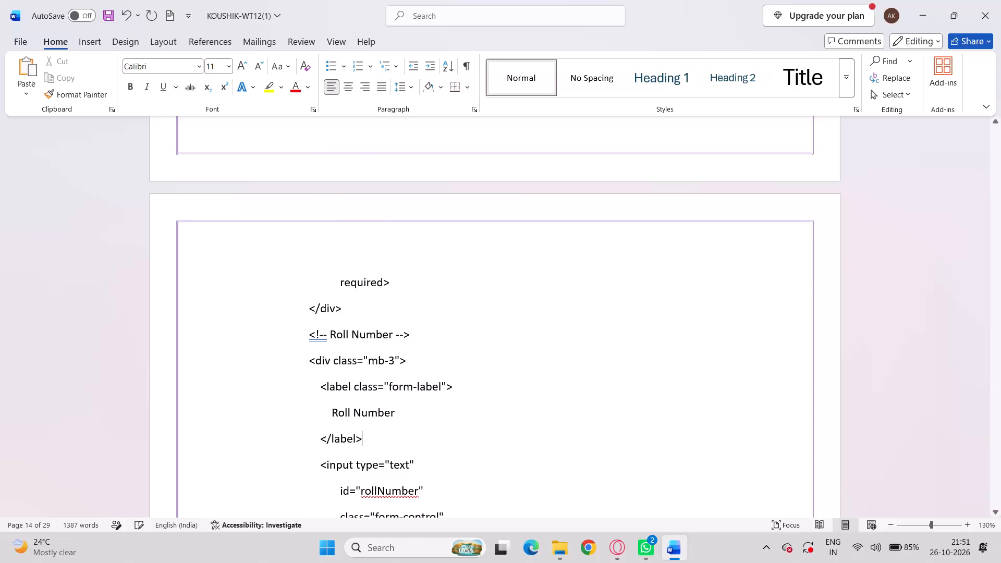
{"action": "scroll", "coordinate": [354, 465], "scroll_direction": "down", "scroll_amount": 1}
{"action": "left_click", "coordinate": [351, 305]}
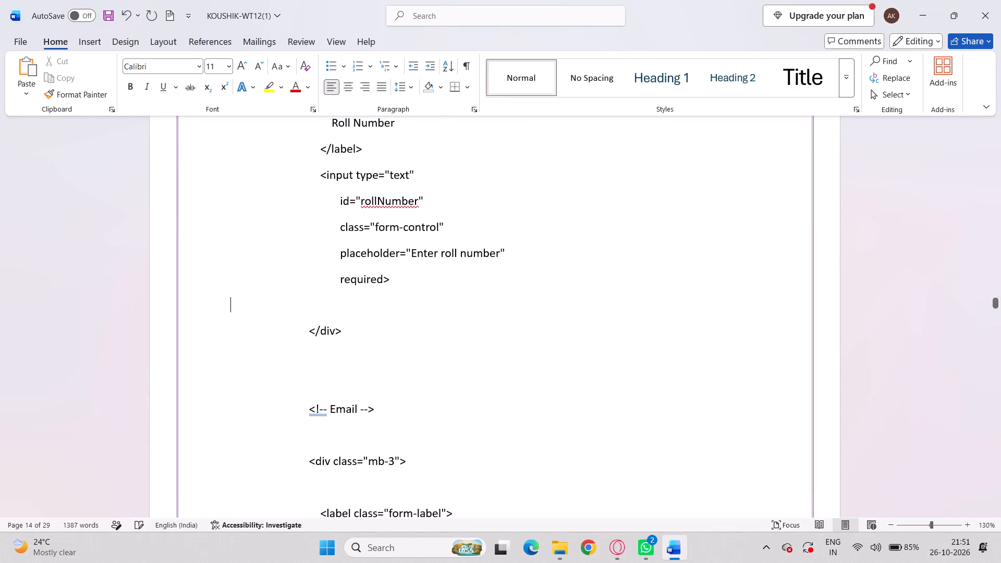
{"action": "key", "text": "BackSpace"}
Remove the blank lines in the Email block, before its comment, mb-3 div, label, email input and closing </div>.
{"action": "left_click", "coordinate": [361, 361]}
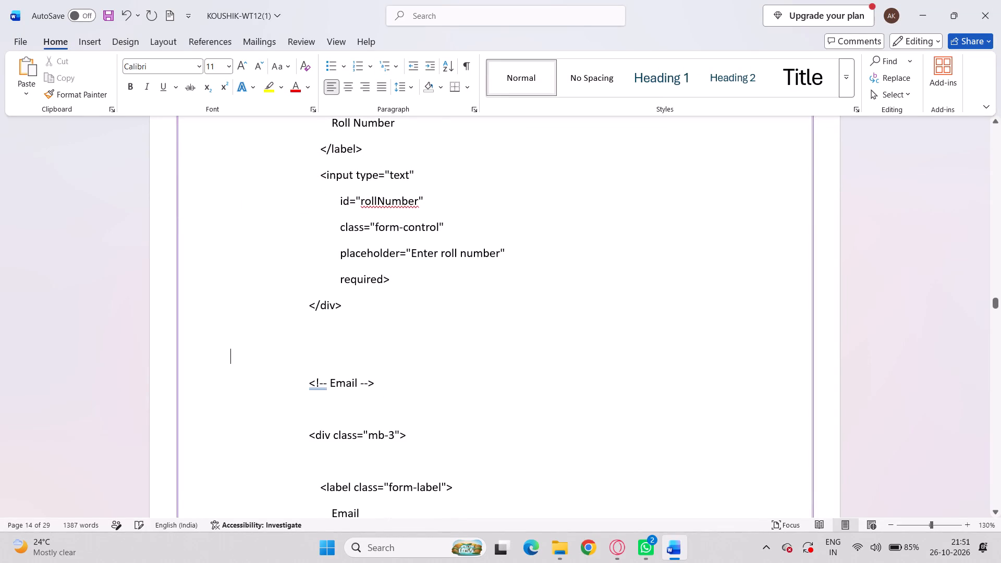
{"action": "key", "text": "BackSpace"}
{"action": "key", "text": "BackSpace"}
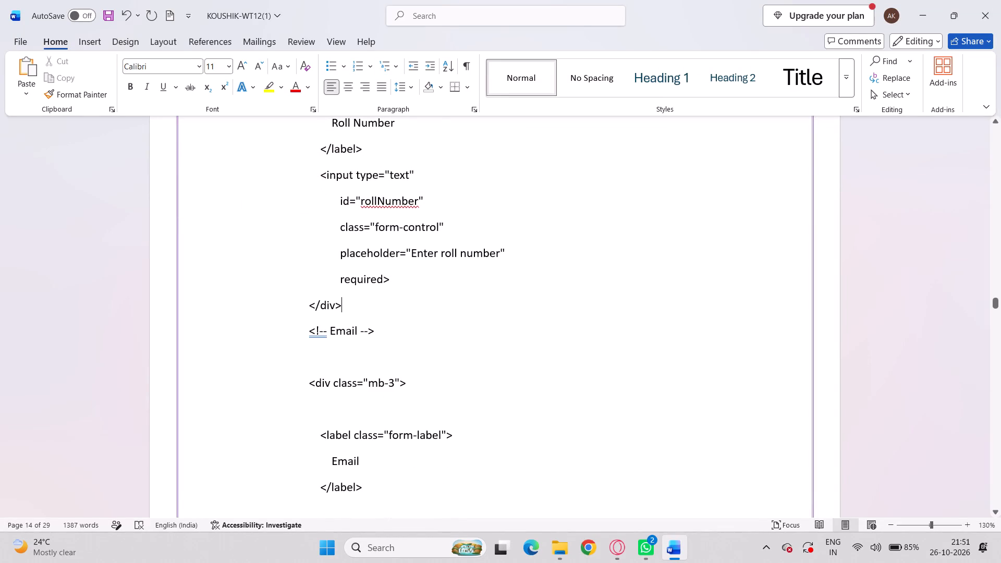
{"action": "left_click", "coordinate": [359, 351]}
{"action": "key", "text": "BackSpace"}
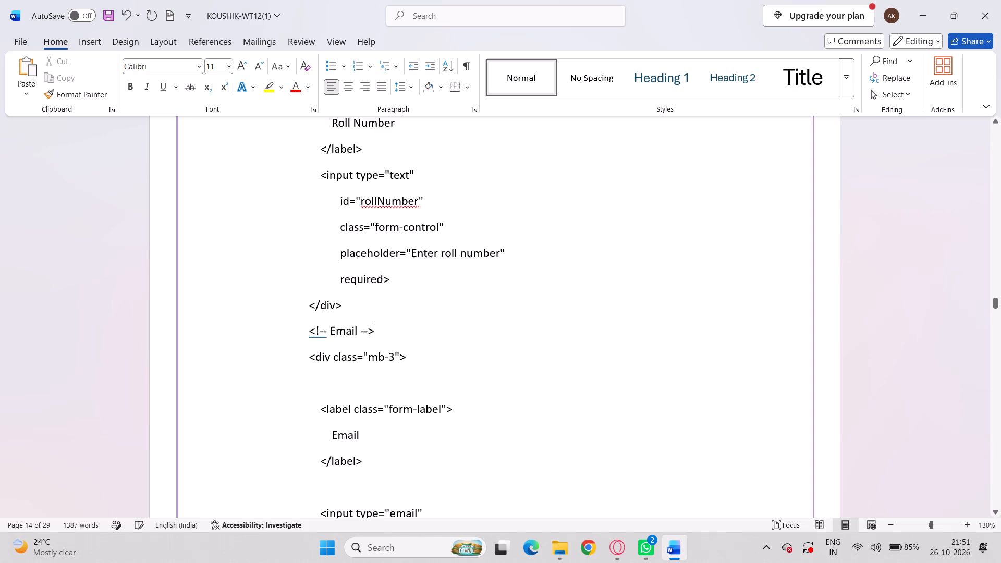
{"action": "left_click", "coordinate": [362, 378]}
{"action": "key", "text": "BackSpace"}
{"action": "scroll", "coordinate": [369, 443], "scroll_direction": "down", "scroll_amount": 1}
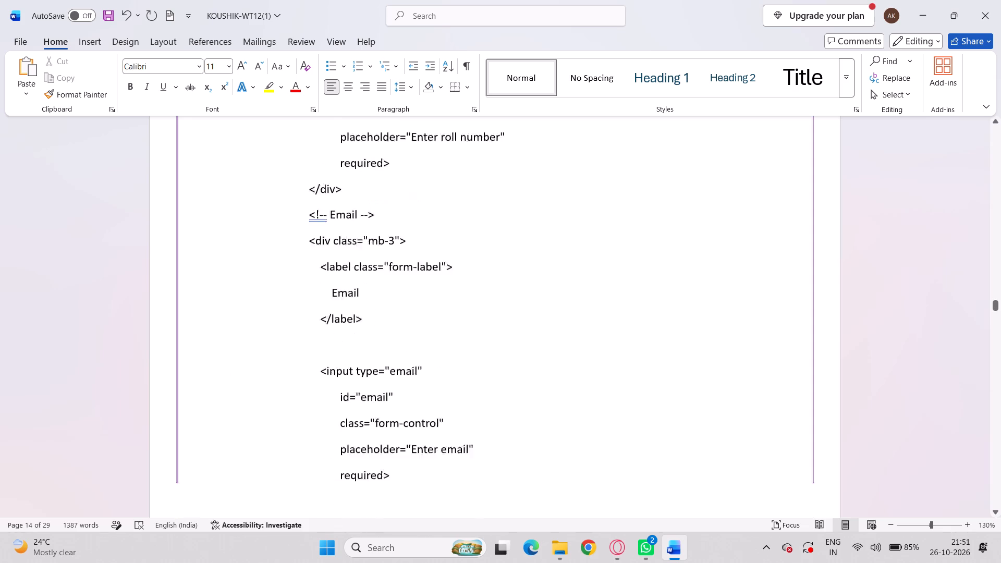
{"action": "scroll", "coordinate": [369, 443], "scroll_direction": "down", "scroll_amount": 1}
{"action": "left_click", "coordinate": [342, 305]}
{"action": "key", "text": "BackSpace"}
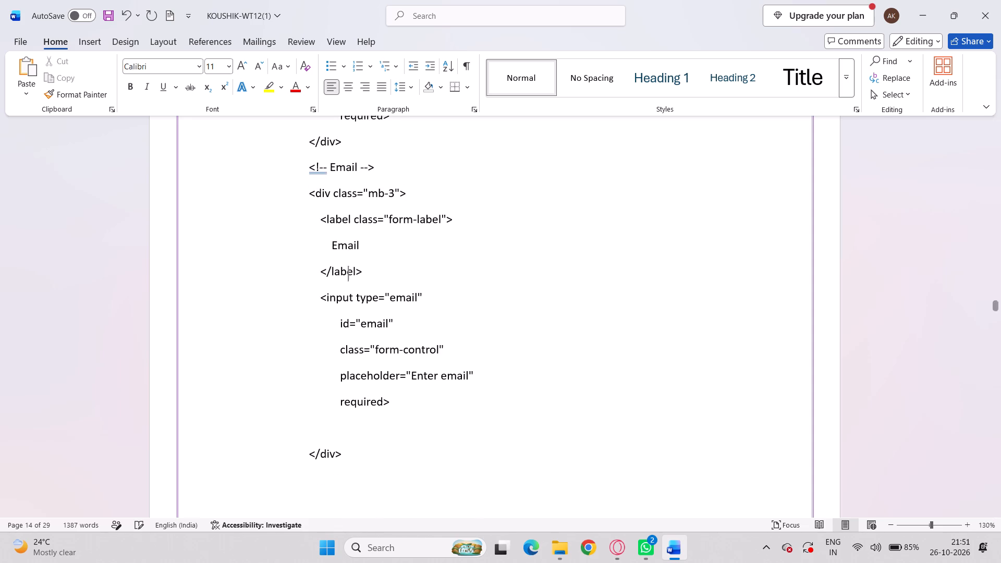
{"action": "left_click", "coordinate": [353, 430]}
{"action": "key", "text": "BackSpace"}
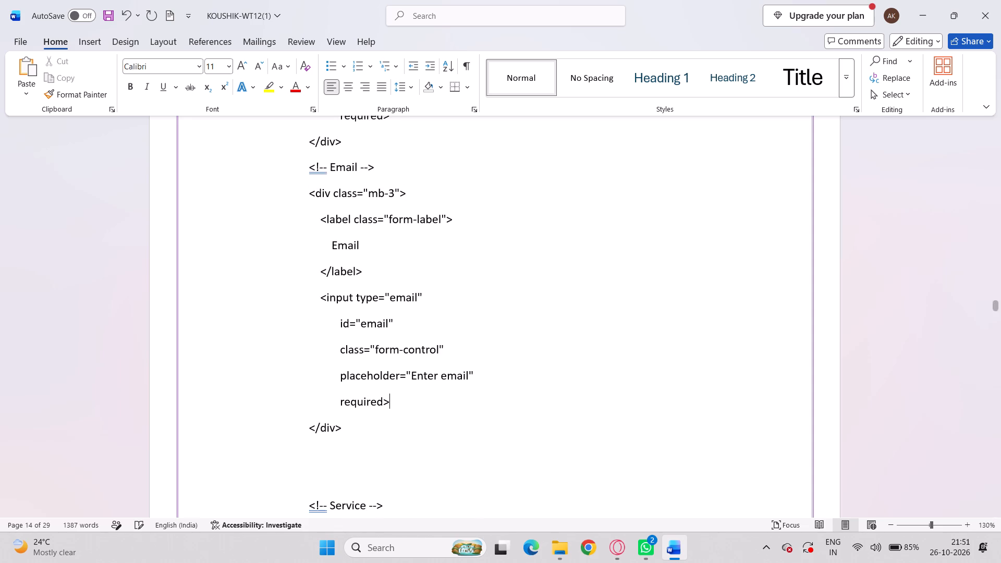
Remove the blank lines before the Service comment, its mb-3 div and its form-label tag.
{"action": "scroll", "coordinate": [353, 430], "scroll_direction": "down", "scroll_amount": 1}
{"action": "left_click", "coordinate": [343, 343]}
{"action": "key", "text": "BackSpace"}
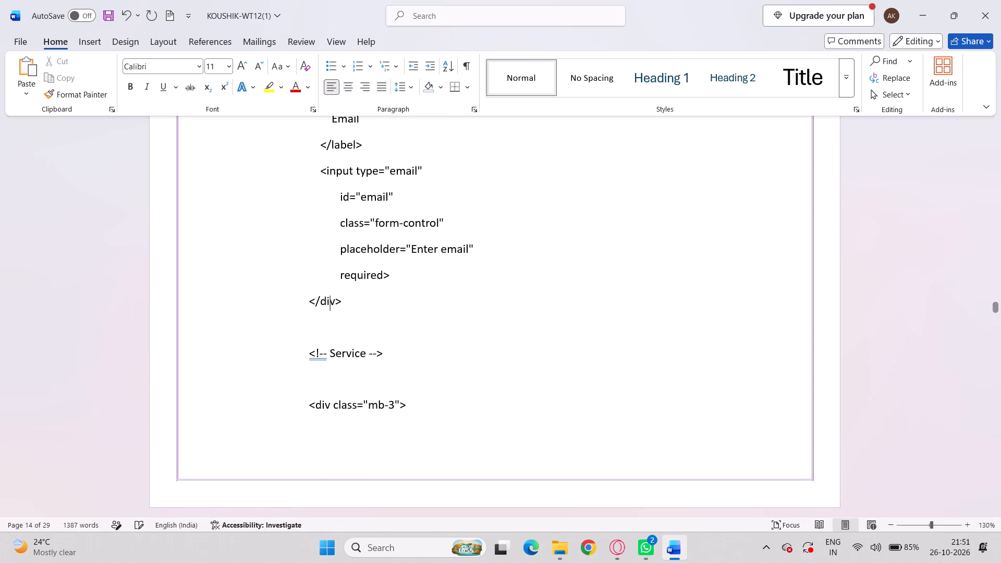
{"action": "left_click", "coordinate": [346, 350]}
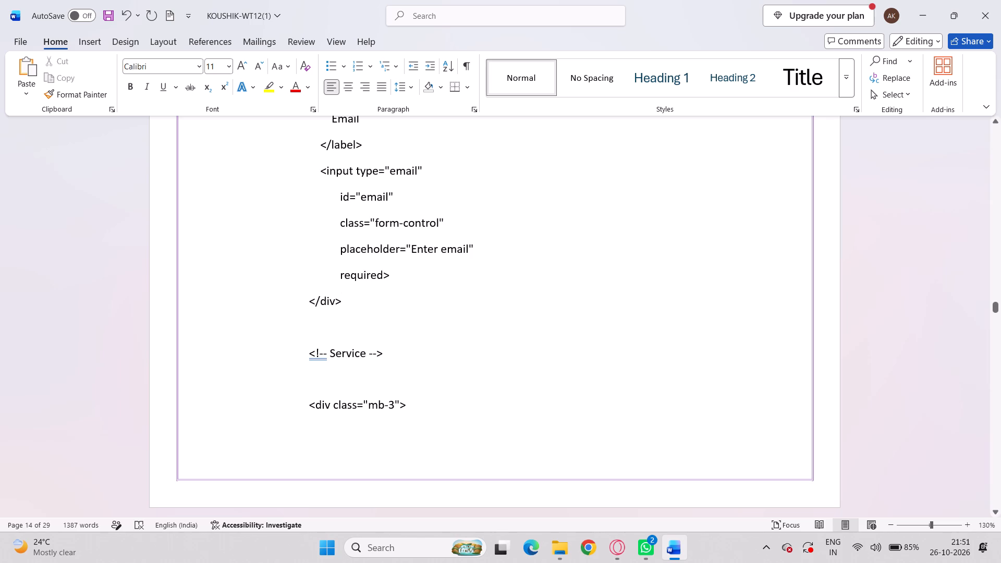
{"action": "left_click", "coordinate": [343, 336]}
{"action": "key", "text": "BackSpace"}
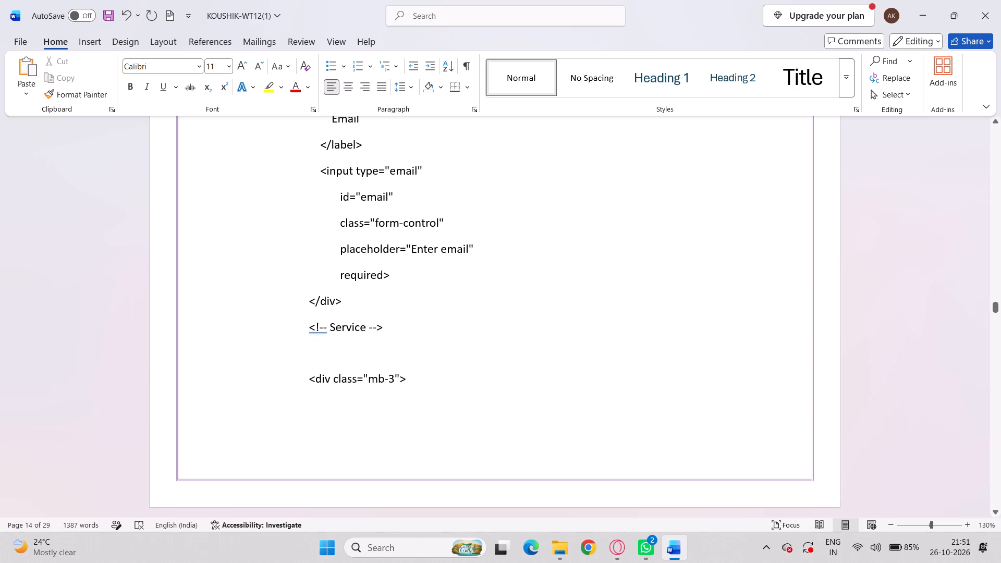
{"action": "left_click", "coordinate": [349, 365]}
{"action": "key", "text": "BackSpace"}
{"action": "left_click", "coordinate": [352, 373]}
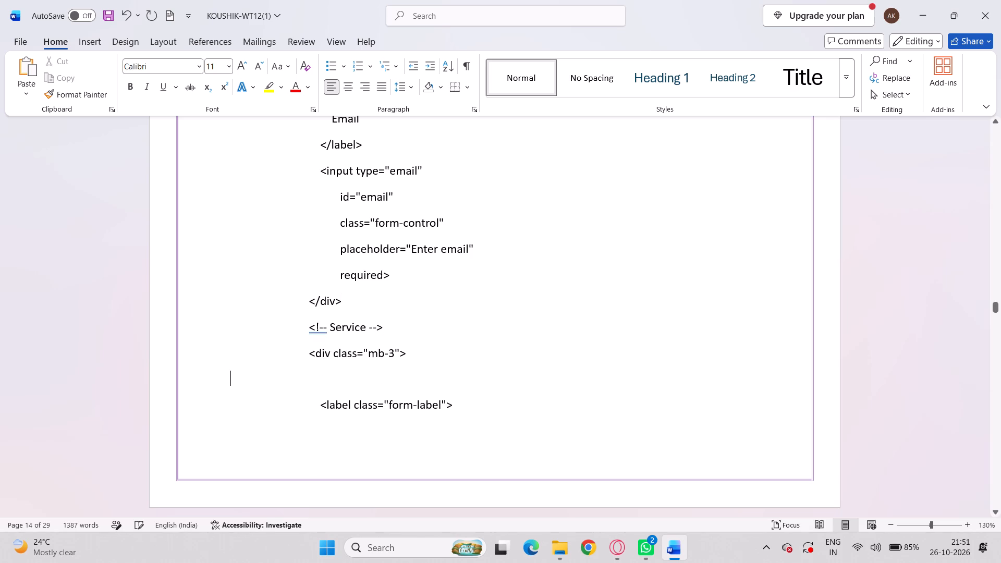
{"action": "key", "text": "BackSpace"}
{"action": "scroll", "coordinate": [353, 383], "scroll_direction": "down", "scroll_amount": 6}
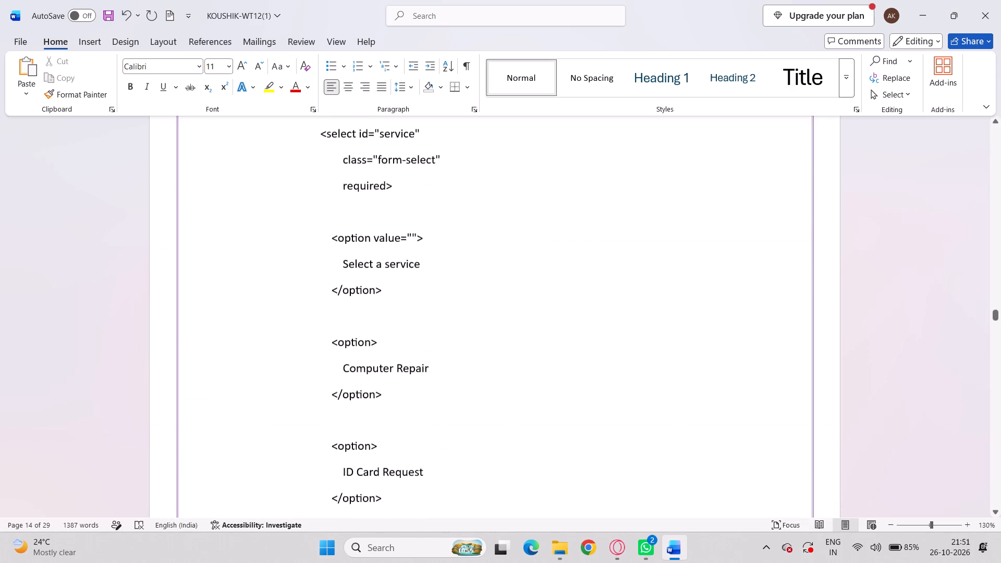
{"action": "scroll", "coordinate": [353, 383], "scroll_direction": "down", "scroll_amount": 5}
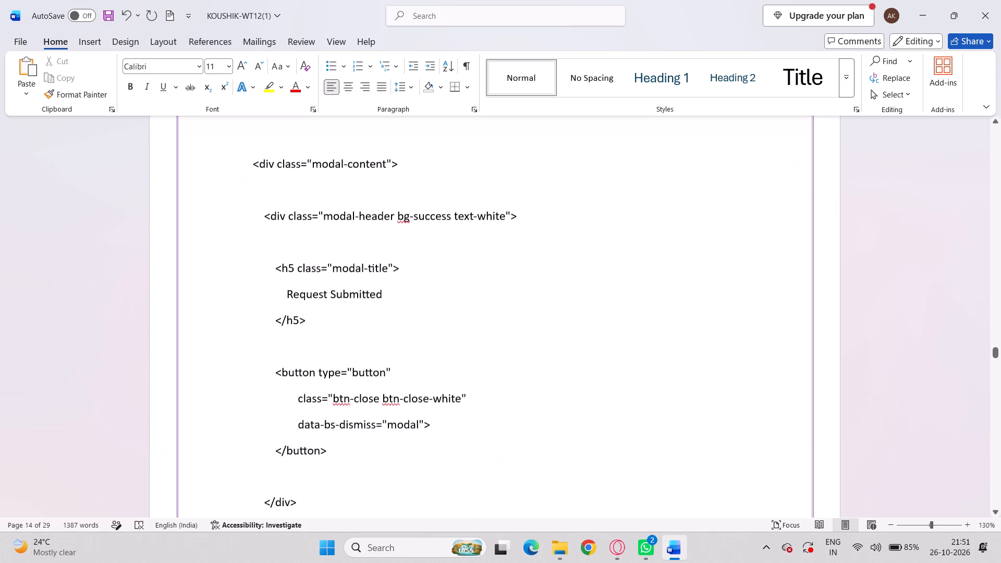
Remove the blank lines before the closing </select> tag and before the Maintenance Request option in the Service block.
{"action": "scroll", "coordinate": [353, 383], "scroll_direction": "down", "scroll_amount": 1}
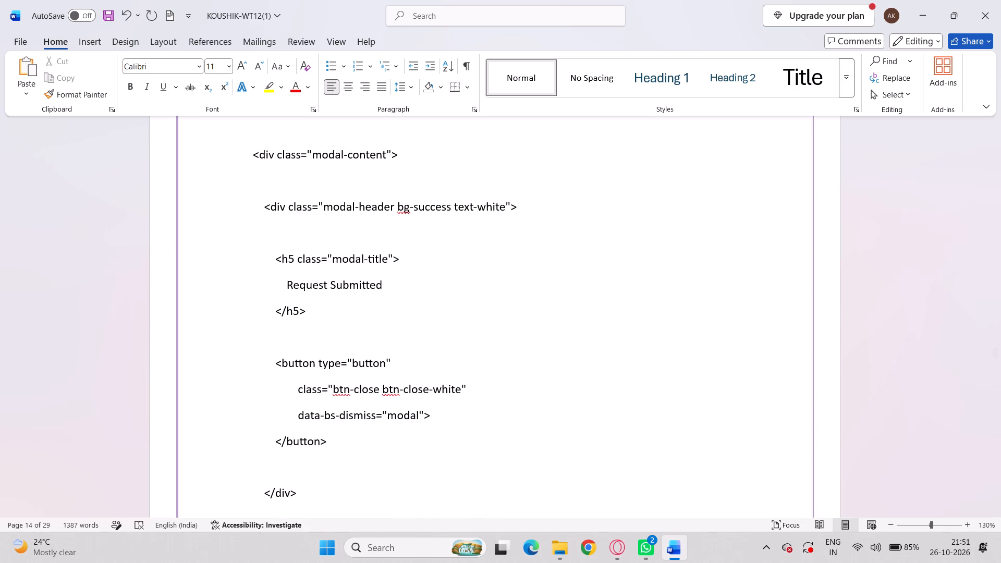
{"action": "scroll", "coordinate": [353, 383], "scroll_direction": "up", "scroll_amount": 1}
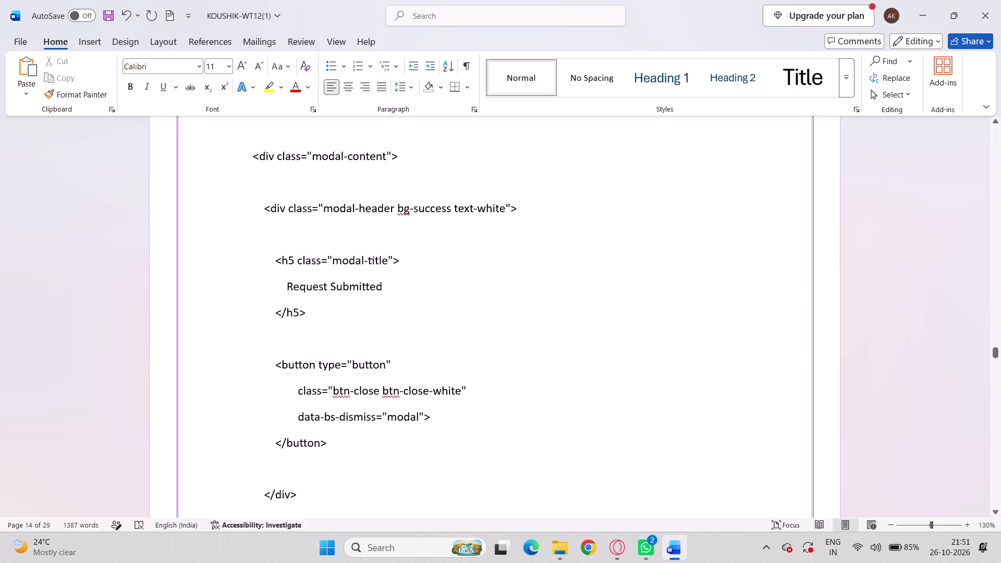
{"action": "scroll", "coordinate": [353, 383], "scroll_direction": "up", "scroll_amount": 8}
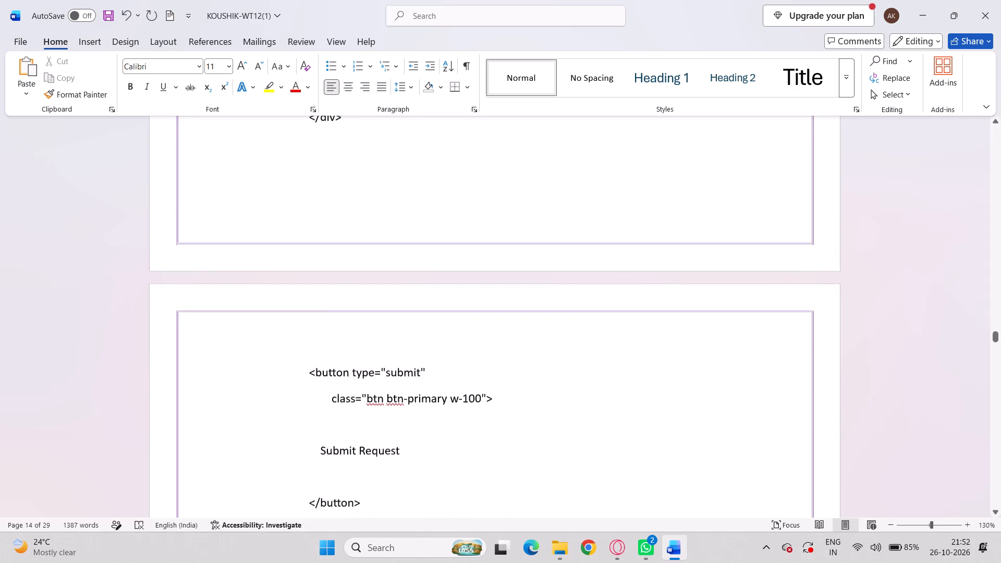
{"action": "scroll", "coordinate": [353, 383], "scroll_direction": "up", "scroll_amount": 2}
{"action": "scroll", "coordinate": [353, 383], "scroll_direction": "down", "scroll_amount": 1}
{"action": "left_click", "coordinate": [353, 383]}
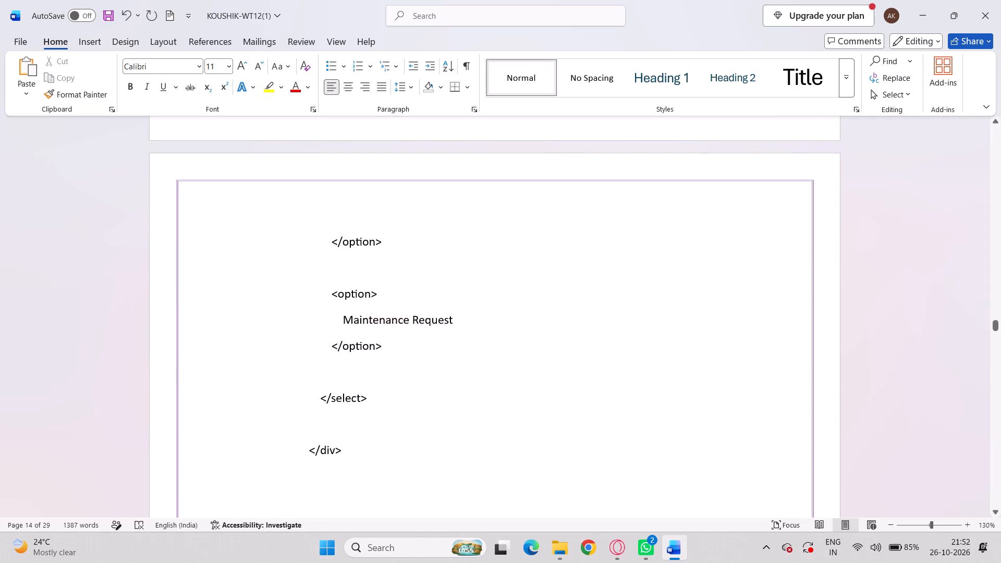
{"action": "key", "text": "BackSpace"}
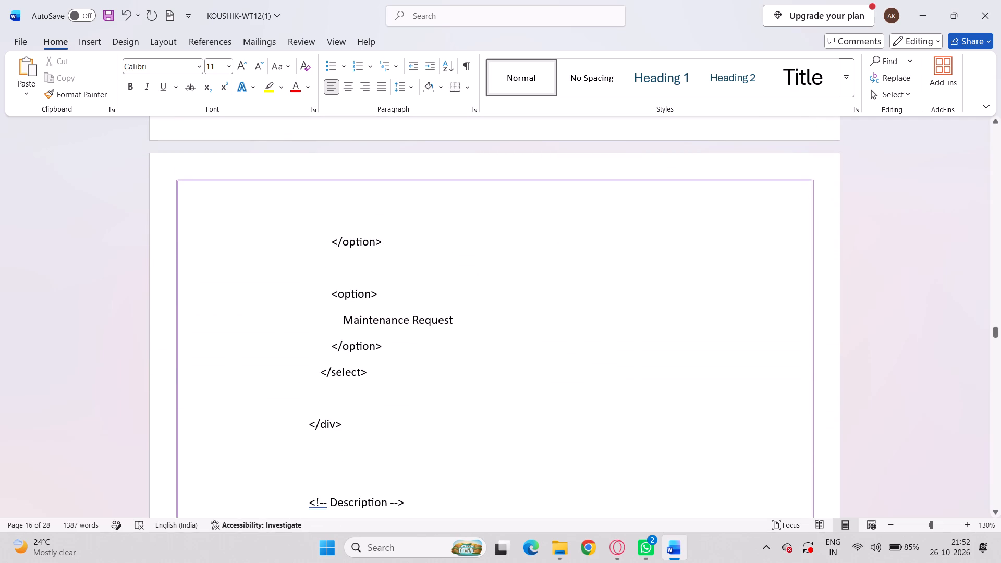
{"action": "left_click", "coordinate": [356, 271]}
{"action": "key", "text": "BackSpace"}
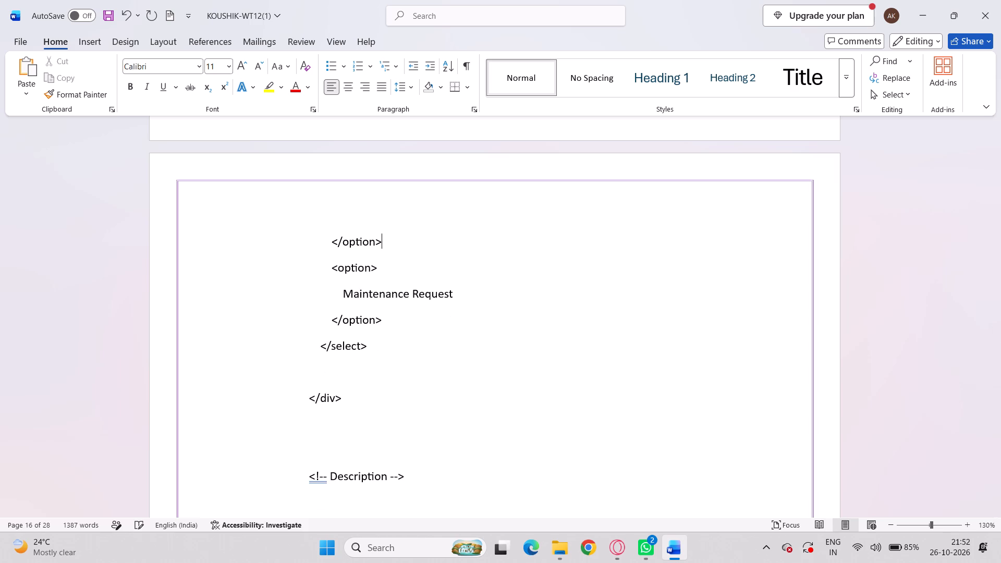
Remove the blank lines before the Service block's select tag, its empty-value "Select a service" option and its Computer Repair option.
{"action": "scroll", "coordinate": [356, 271], "scroll_direction": "up", "scroll_amount": 8}
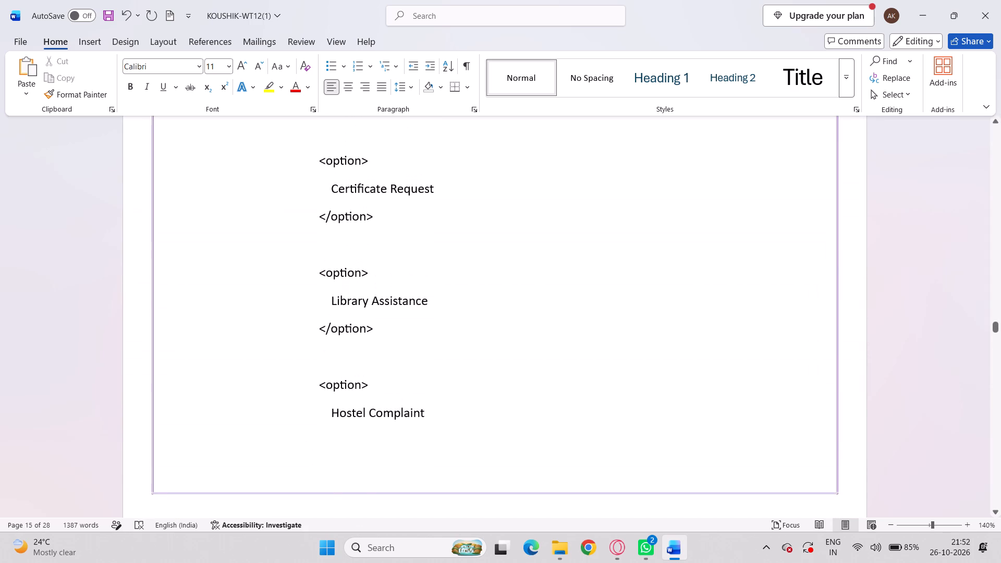
{"action": "scroll", "coordinate": [356, 271], "scroll_direction": "up", "scroll_amount": 4}
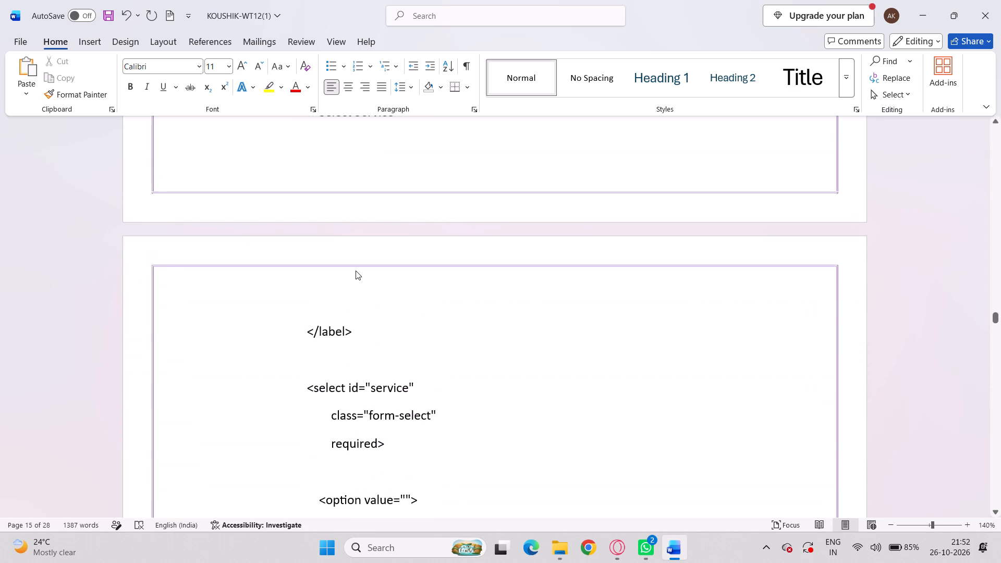
{"action": "scroll", "coordinate": [356, 271], "scroll_direction": "up", "scroll_amount": 2}
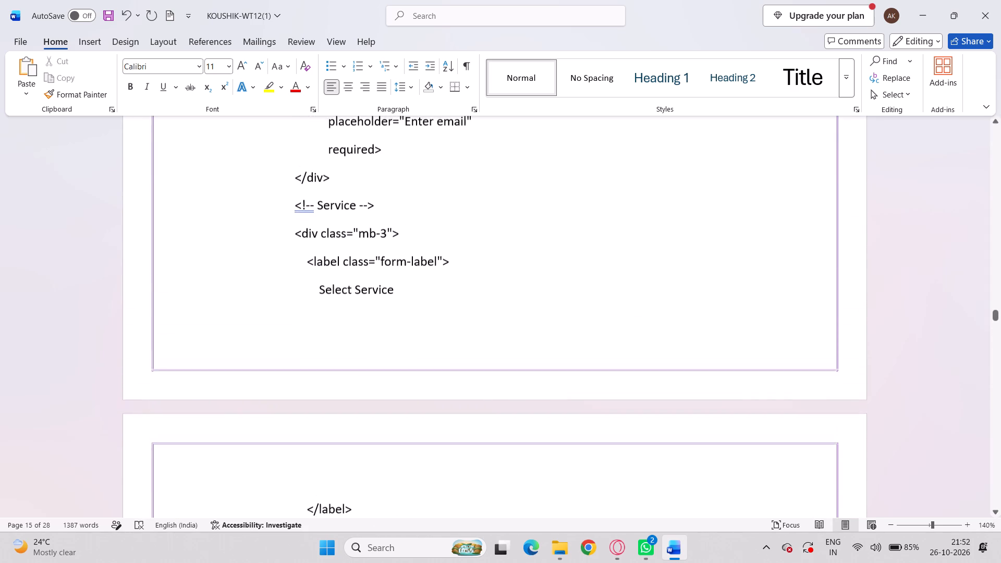
{"action": "scroll", "coordinate": [356, 271], "scroll_direction": "up", "scroll_amount": 1}
{"action": "scroll", "coordinate": [356, 271], "scroll_direction": "down", "scroll_amount": 1}
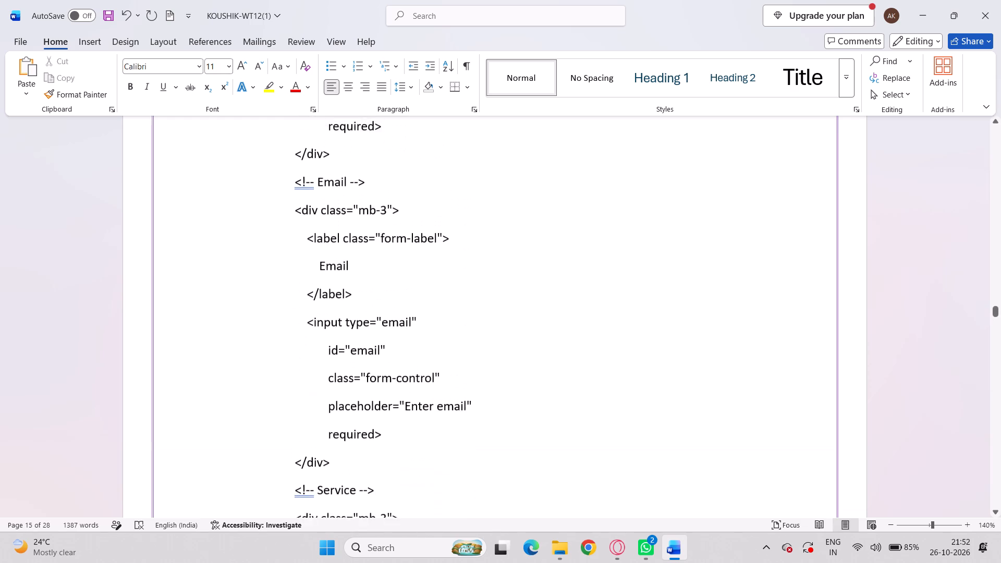
{"action": "scroll", "coordinate": [356, 271], "scroll_direction": "down", "scroll_amount": 1}
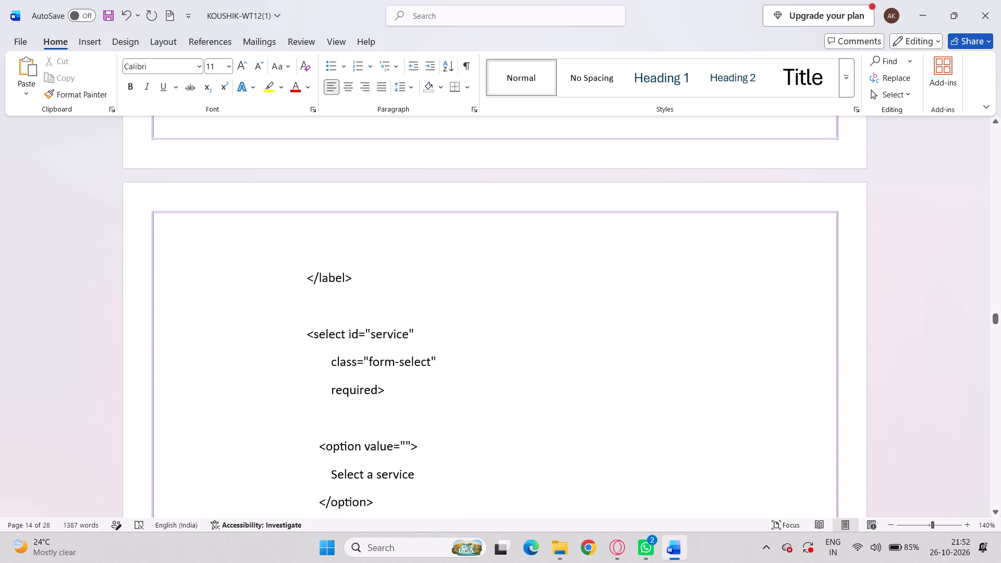
{"action": "left_click", "coordinate": [331, 300]}
{"action": "key", "text": "BackSpace"}
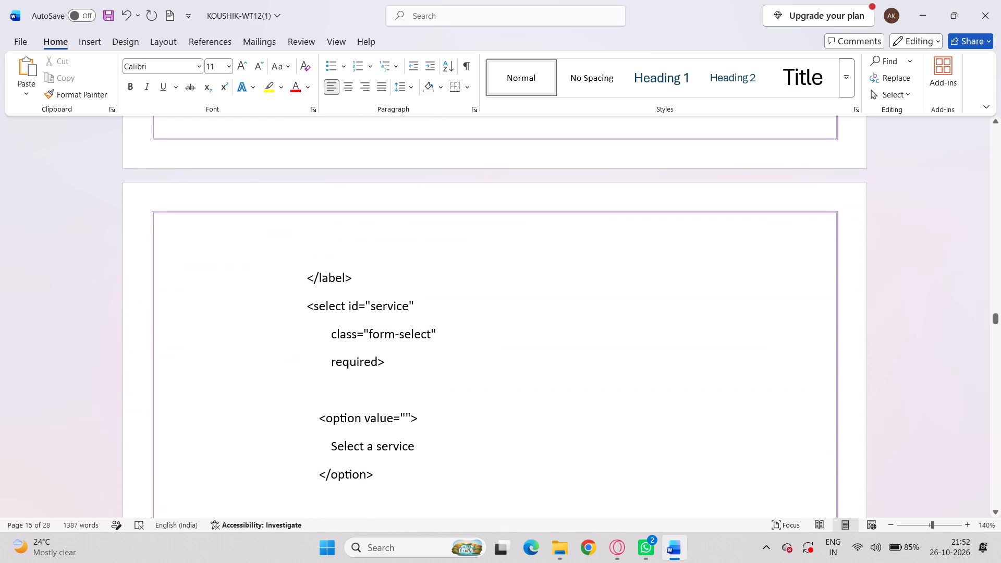
{"action": "left_click", "coordinate": [343, 394]}
{"action": "key", "text": "BackSpace"}
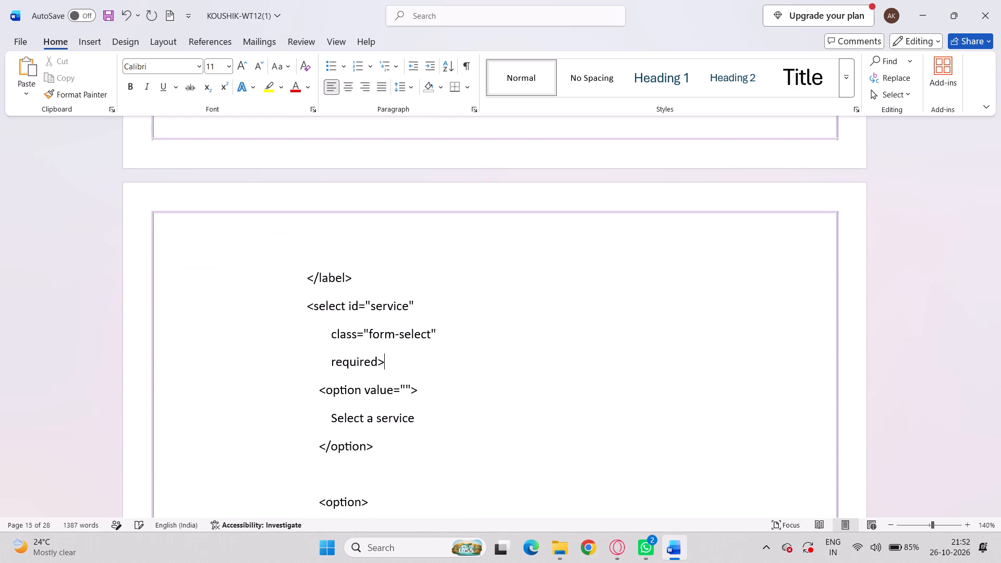
{"action": "left_click", "coordinate": [356, 472]}
{"action": "key", "text": "BackSpace"}
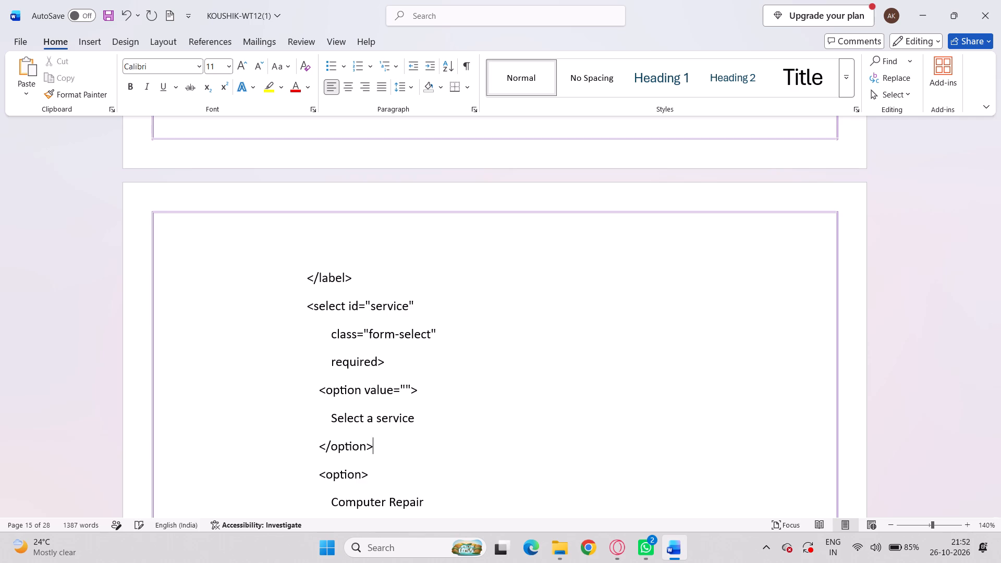
Remove the blank lines before the ID Card Request, Certificate Request, Library Assistance and Hostel Complaint options and the Service block's closing </div>.
{"action": "scroll", "coordinate": [356, 472], "scroll_direction": "down", "scroll_amount": 2}
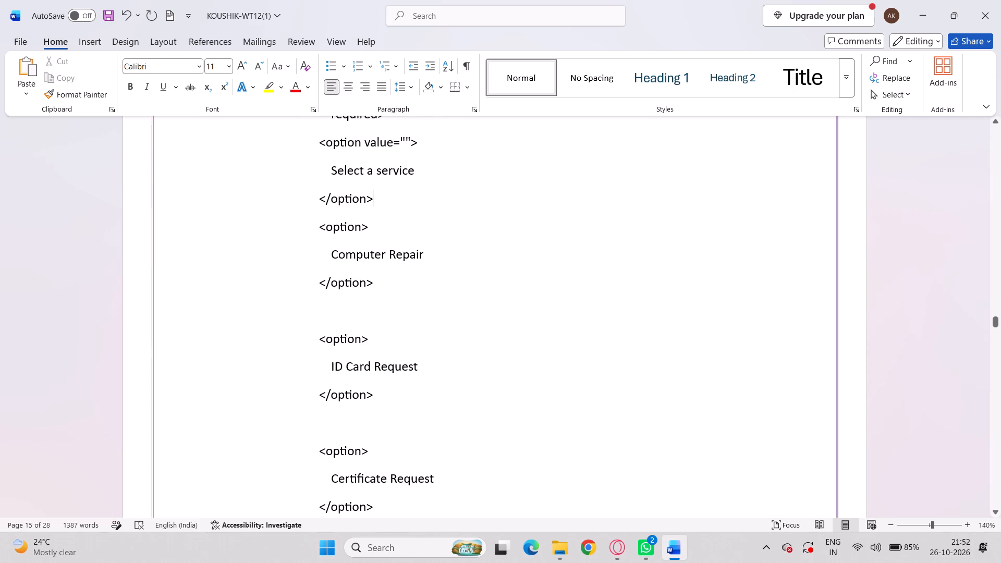
{"action": "left_click", "coordinate": [358, 313]}
{"action": "key", "text": "BackSpace"}
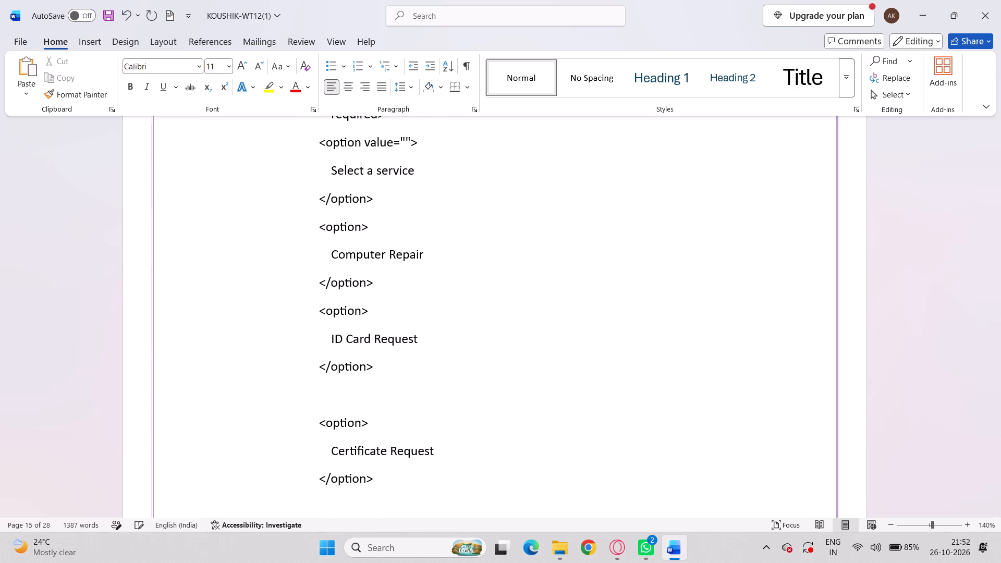
{"action": "left_click", "coordinate": [356, 396]}
{"action": "key", "text": "BackSpace"}
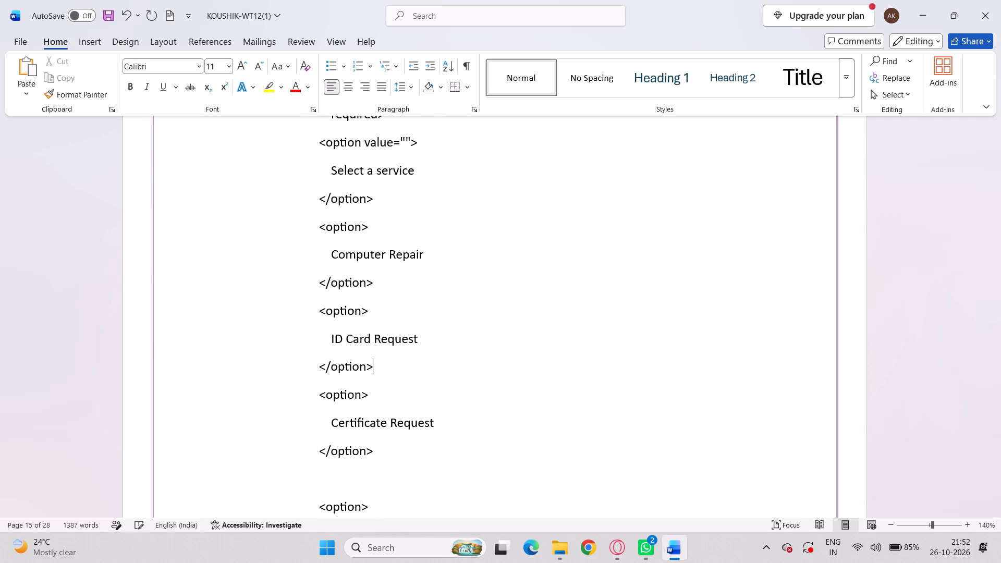
{"action": "scroll", "coordinate": [356, 396], "scroll_direction": "down", "scroll_amount": 2}
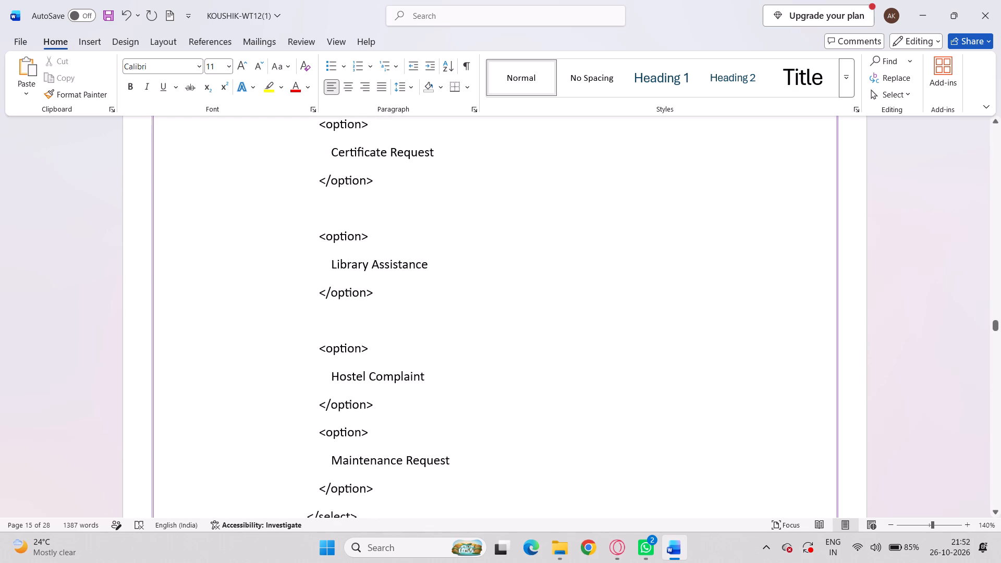
{"action": "left_click", "coordinate": [352, 206]}
{"action": "key", "text": "BackSpace"}
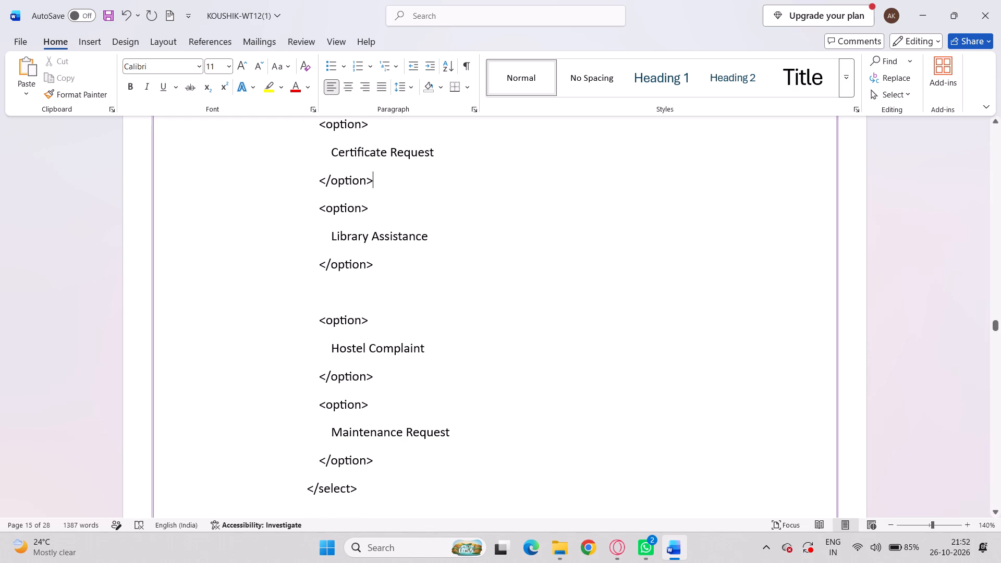
{"action": "left_click", "coordinate": [339, 305]}
{"action": "key", "text": "BackSpace"}
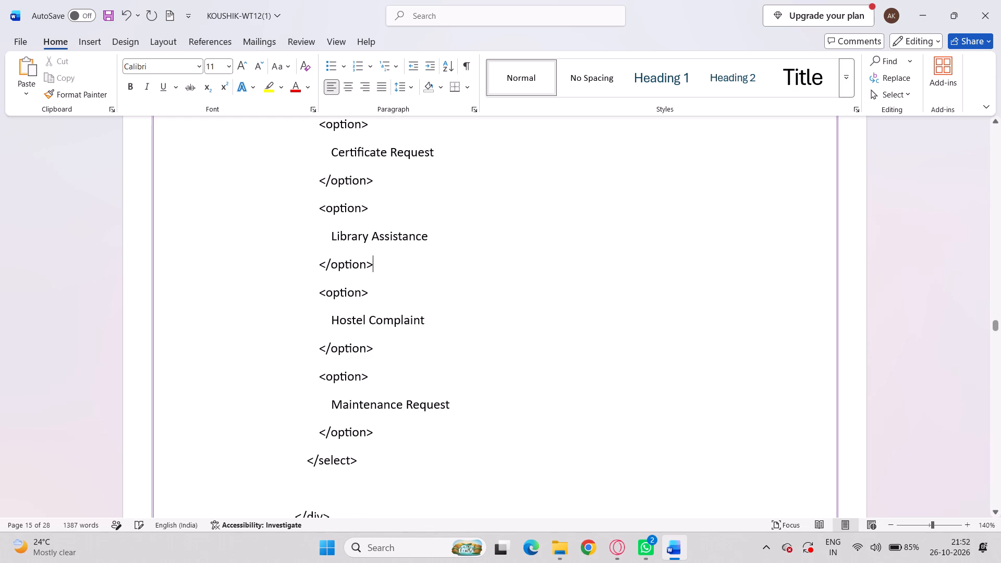
{"action": "left_click", "coordinate": [325, 494]}
{"action": "key", "text": "BackSpace"}
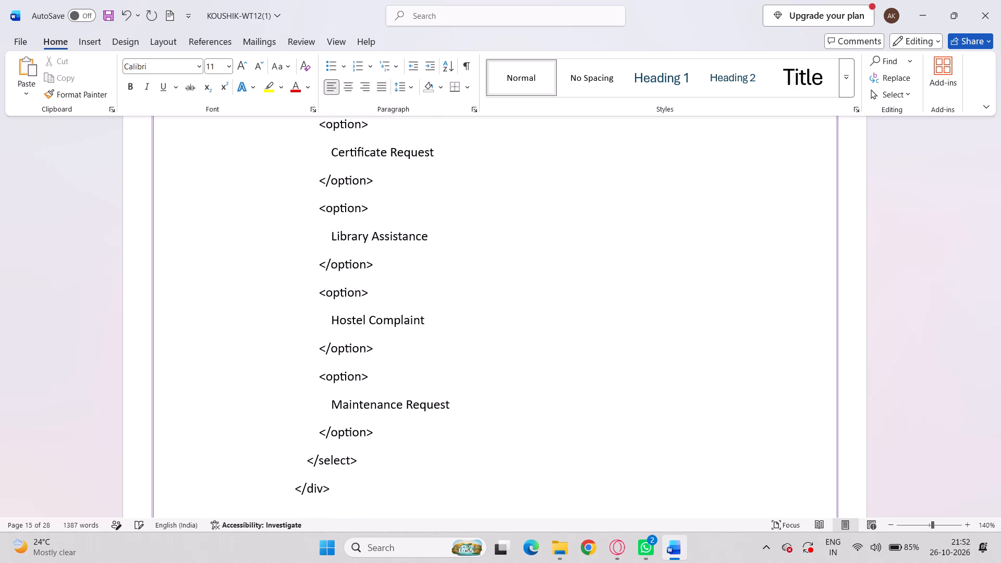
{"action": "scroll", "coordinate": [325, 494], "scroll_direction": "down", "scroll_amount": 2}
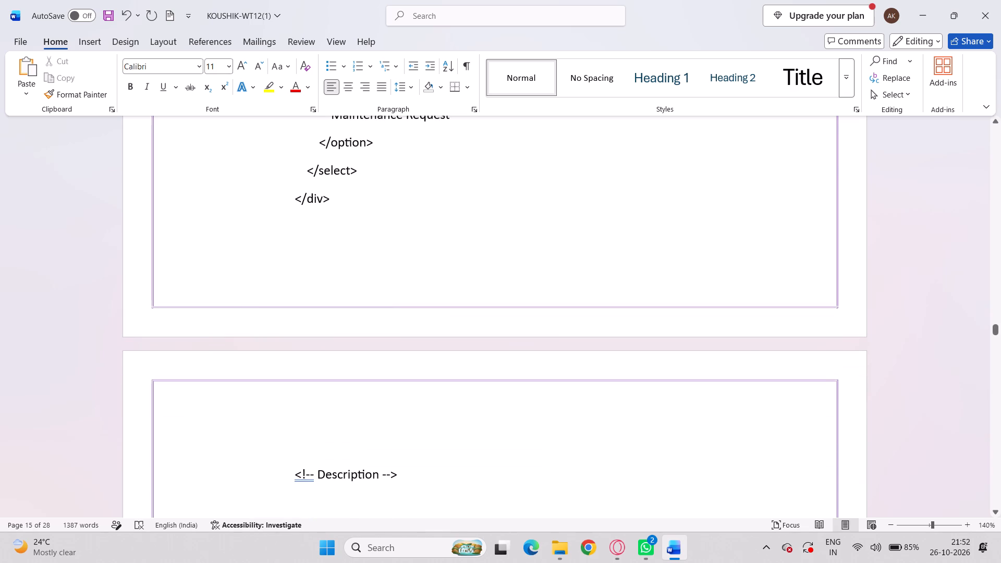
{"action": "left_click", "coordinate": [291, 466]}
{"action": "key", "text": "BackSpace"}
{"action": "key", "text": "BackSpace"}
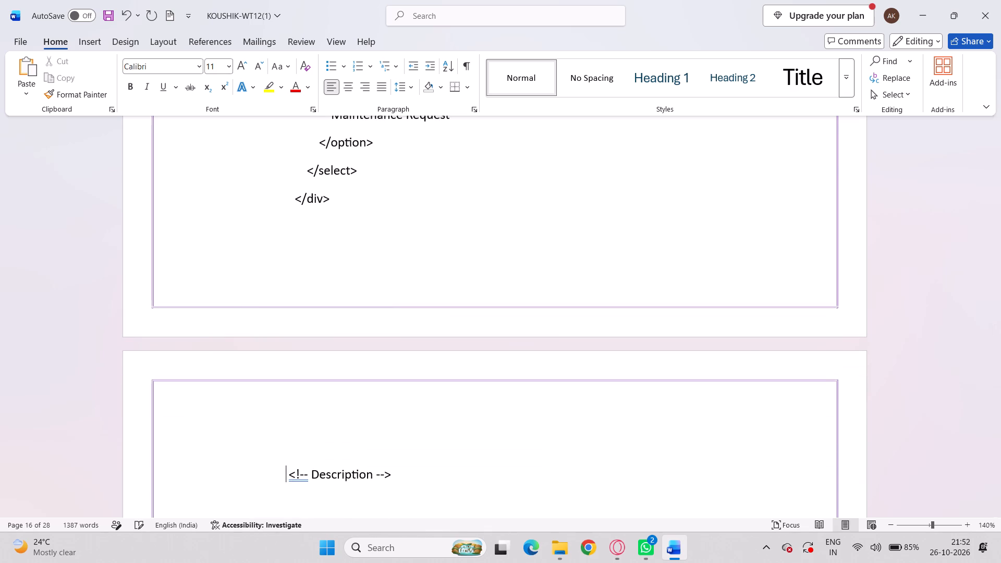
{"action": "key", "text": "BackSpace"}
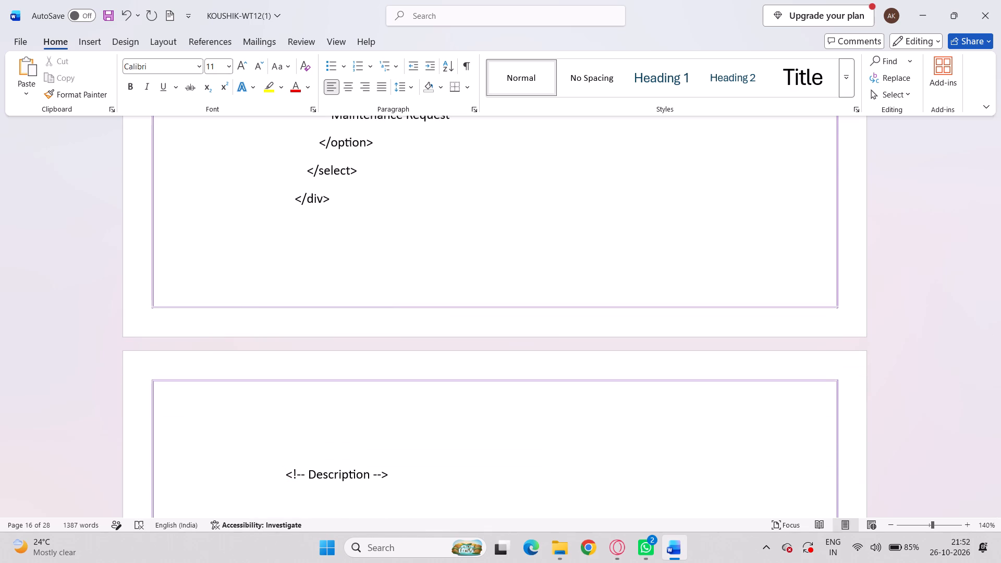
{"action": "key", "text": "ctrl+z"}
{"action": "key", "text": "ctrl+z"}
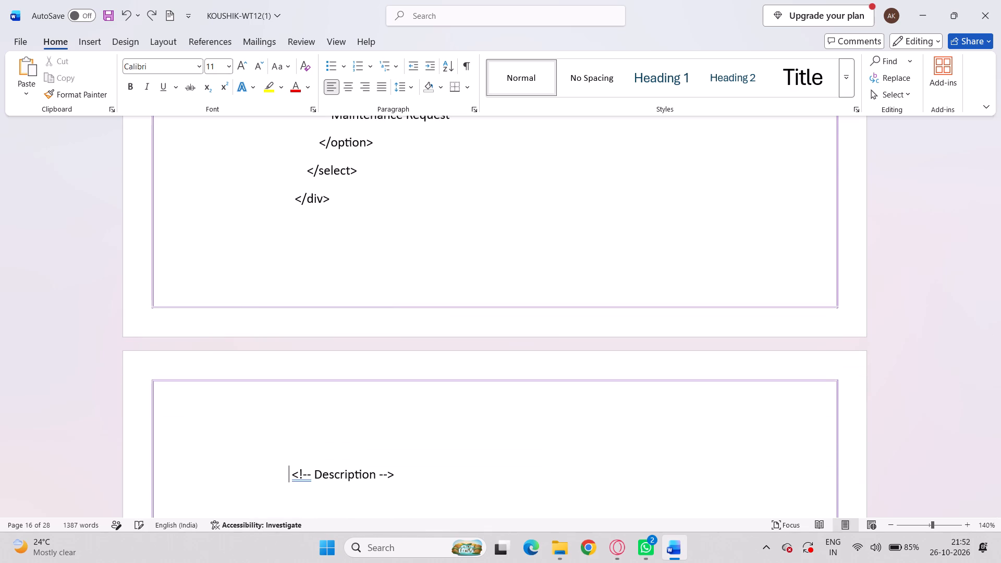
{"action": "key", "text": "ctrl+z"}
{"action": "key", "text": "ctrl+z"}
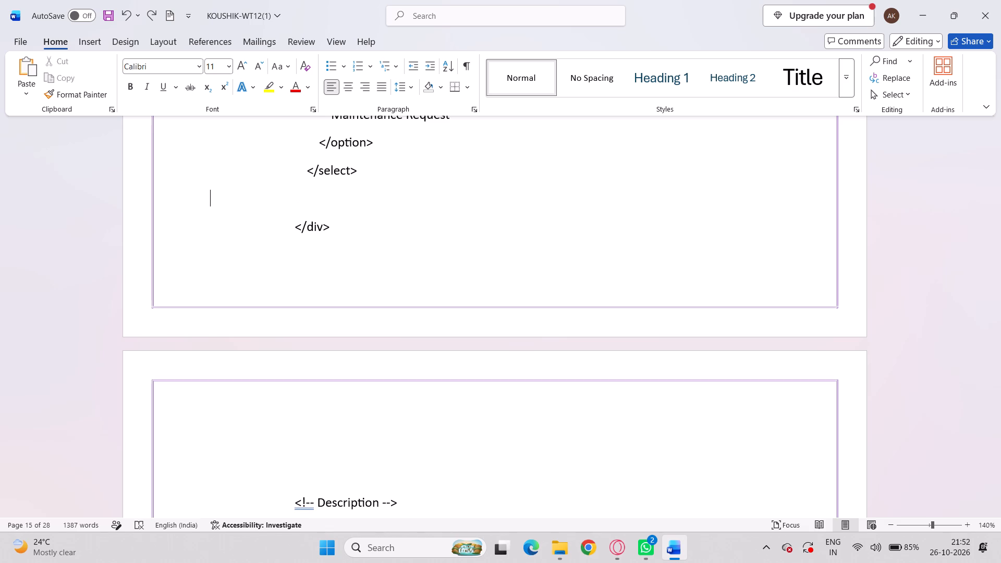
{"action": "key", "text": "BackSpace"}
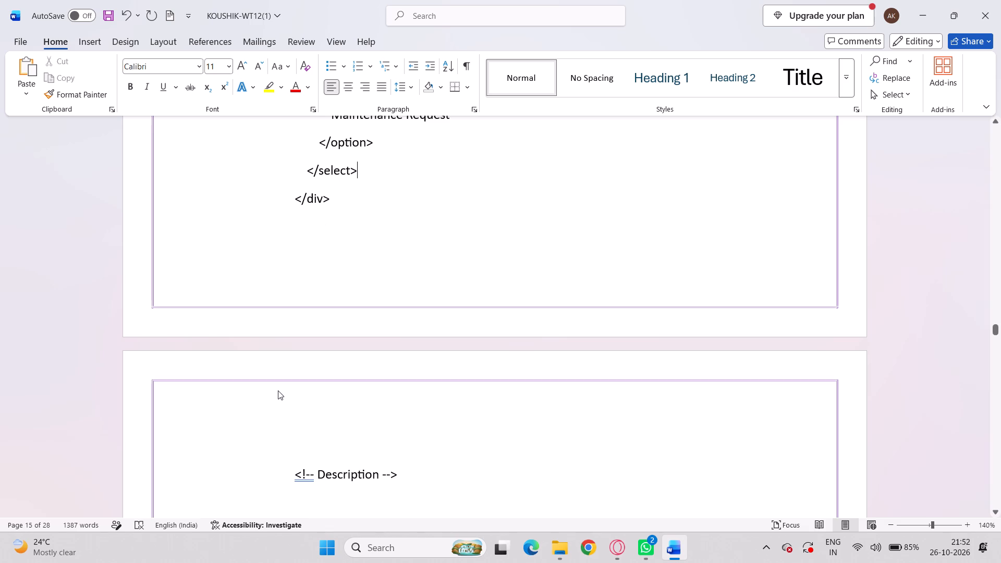
Remove one of the blank lines between the Service block's closing </div> and the Description comment.
{"action": "left_click", "coordinate": [314, 241]}
{"action": "key", "text": "BackSpace"}
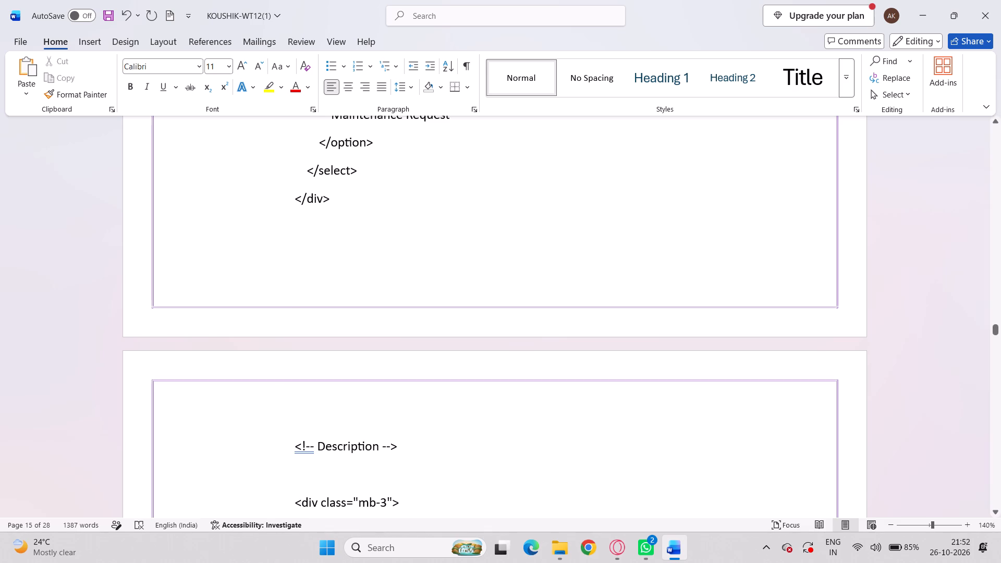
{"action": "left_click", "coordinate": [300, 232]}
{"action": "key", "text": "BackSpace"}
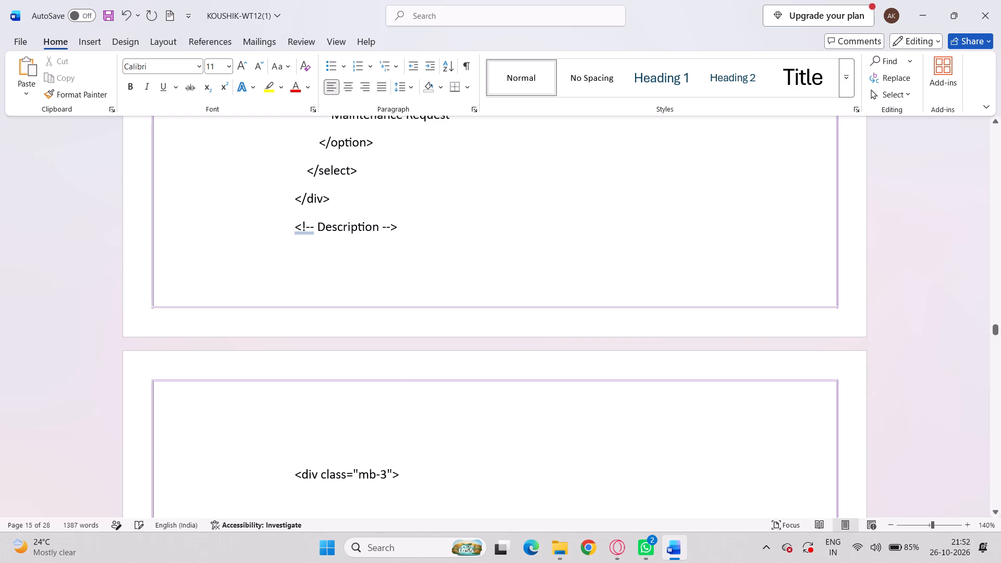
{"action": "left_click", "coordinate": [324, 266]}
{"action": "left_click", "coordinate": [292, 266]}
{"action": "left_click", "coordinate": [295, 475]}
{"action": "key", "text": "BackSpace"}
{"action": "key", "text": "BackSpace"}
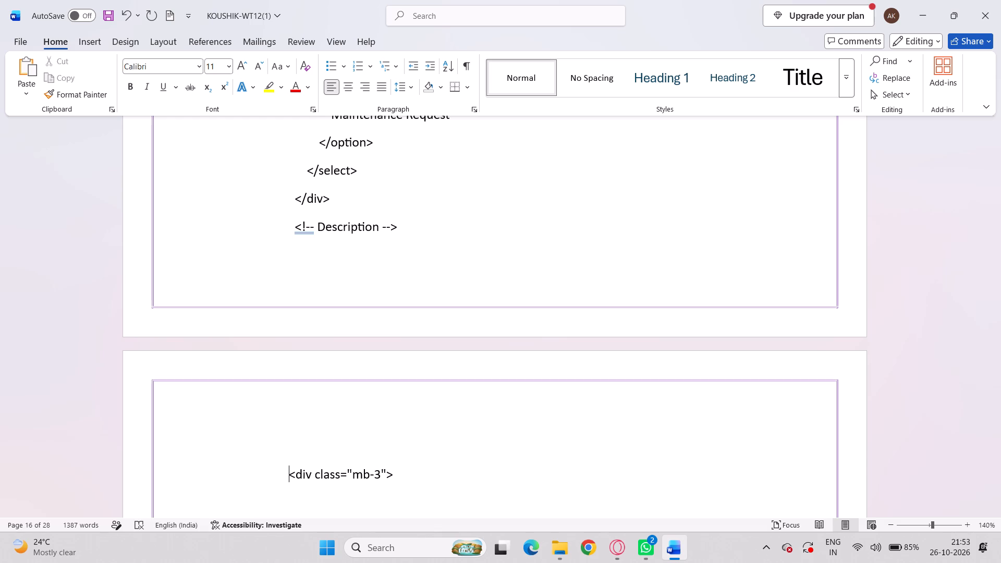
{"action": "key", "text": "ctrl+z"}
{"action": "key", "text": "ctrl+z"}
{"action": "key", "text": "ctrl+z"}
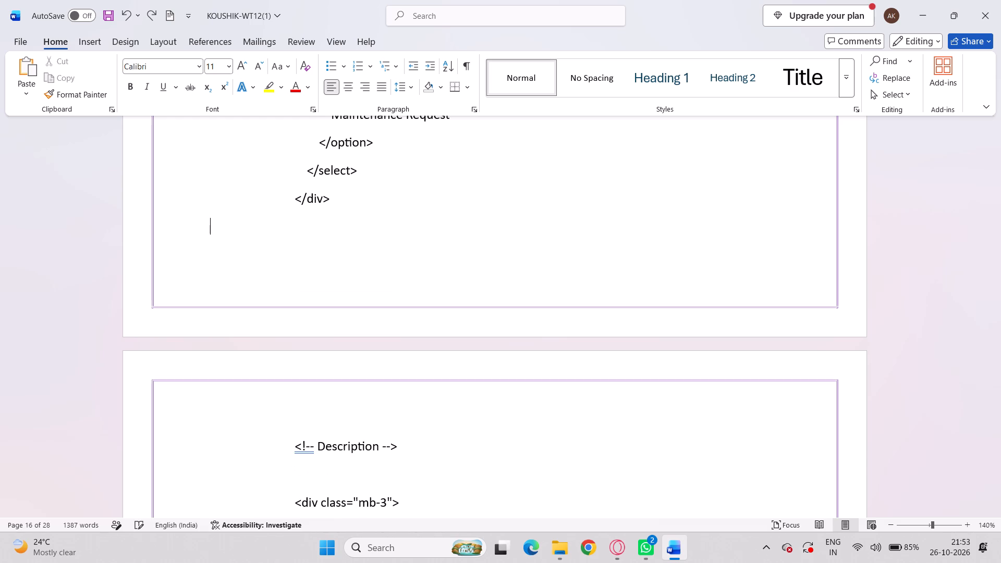
Remove the blank lines before the Description comment and before the Description block's label, textarea and closing </div>.
{"action": "key", "text": "BackSpace"}
{"action": "scroll", "coordinate": [318, 562], "scroll_direction": "down", "scroll_amount": 1}
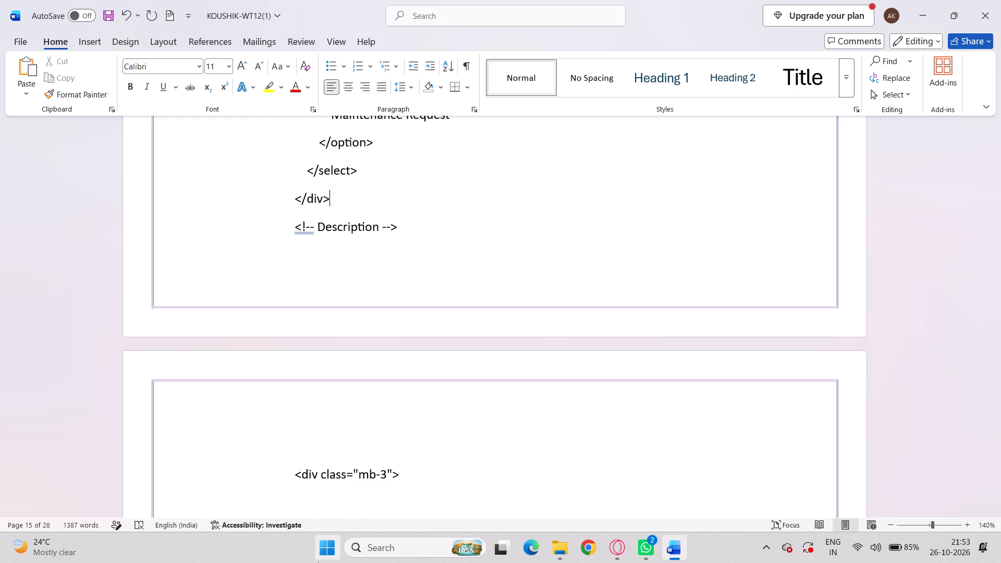
{"action": "scroll", "coordinate": [318, 562], "scroll_direction": "down", "scroll_amount": 1}
{"action": "scroll", "coordinate": [390, 364], "scroll_direction": "down", "scroll_amount": 2}
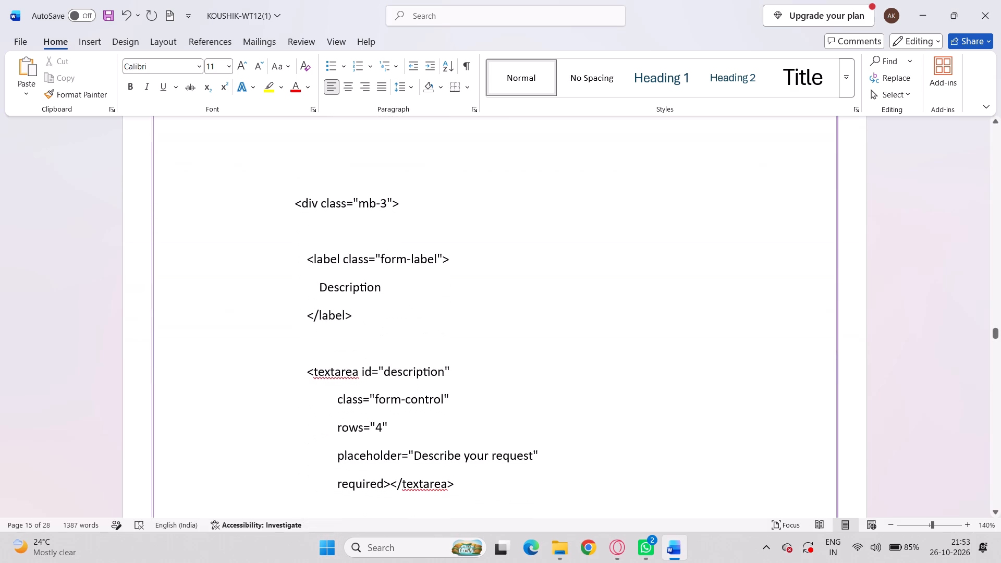
{"action": "left_click", "coordinate": [351, 244]}
{"action": "key", "text": "BackSpace"}
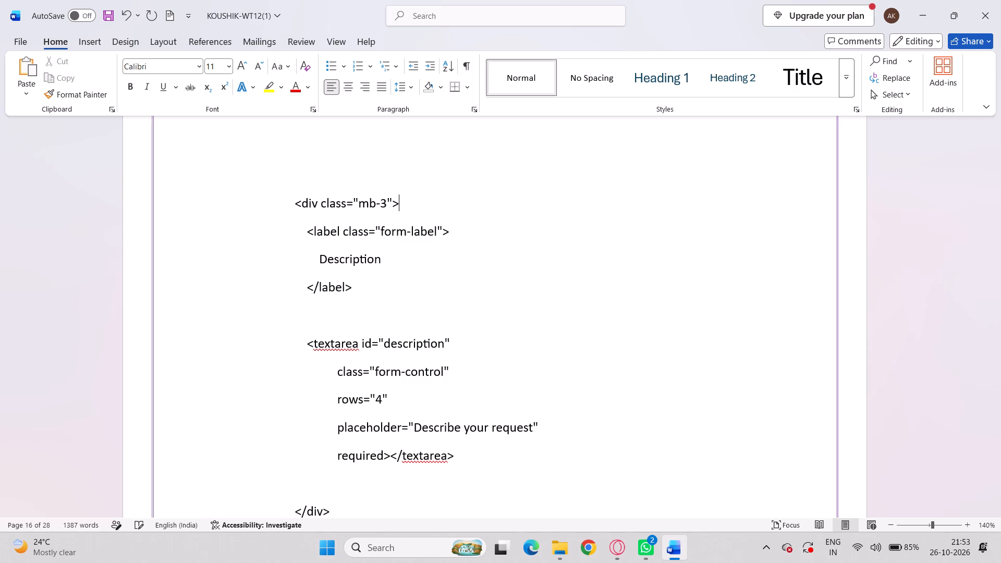
{"action": "left_click", "coordinate": [346, 314]}
{"action": "key", "text": "BackSpace"}
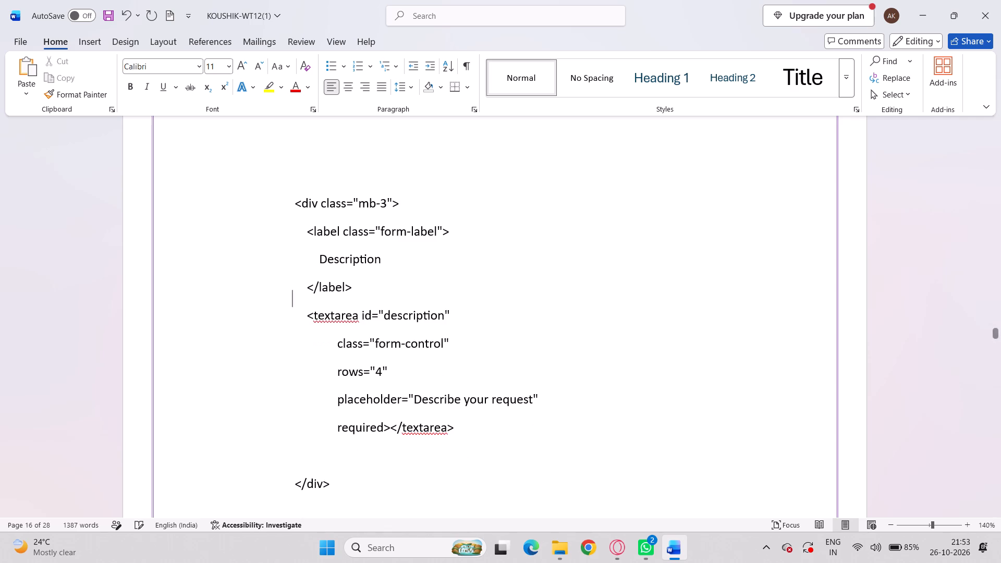
{"action": "left_click", "coordinate": [367, 476]}
{"action": "left_click", "coordinate": [367, 462]}
{"action": "key", "text": "BackSpace"}
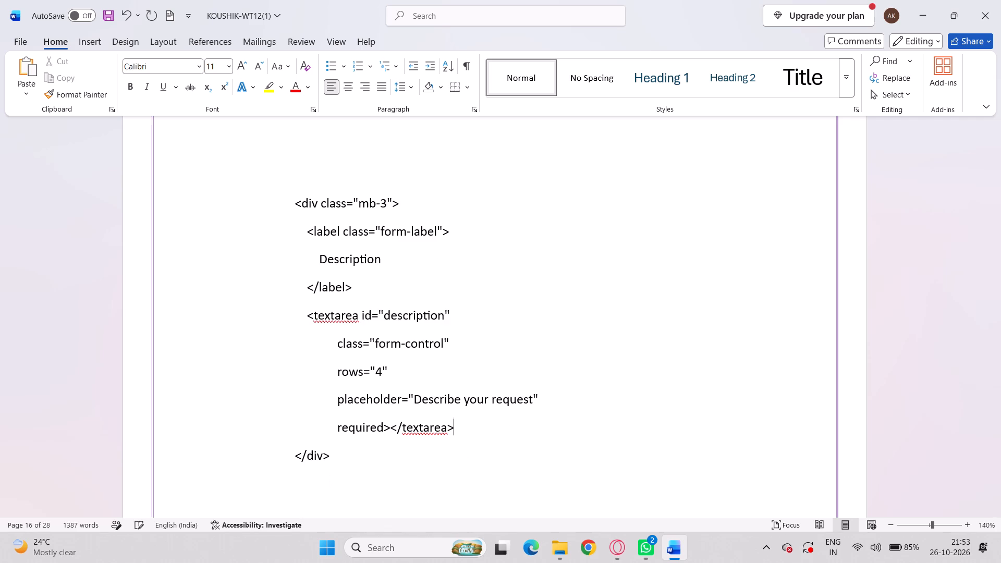
Remove the blank lines before the submit button tag, its Submit Request text, </button>, </form> and the </div> directly after the form.
{"action": "scroll", "coordinate": [367, 462], "scroll_direction": "down", "scroll_amount": 1}
{"action": "left_click", "coordinate": [337, 336]}
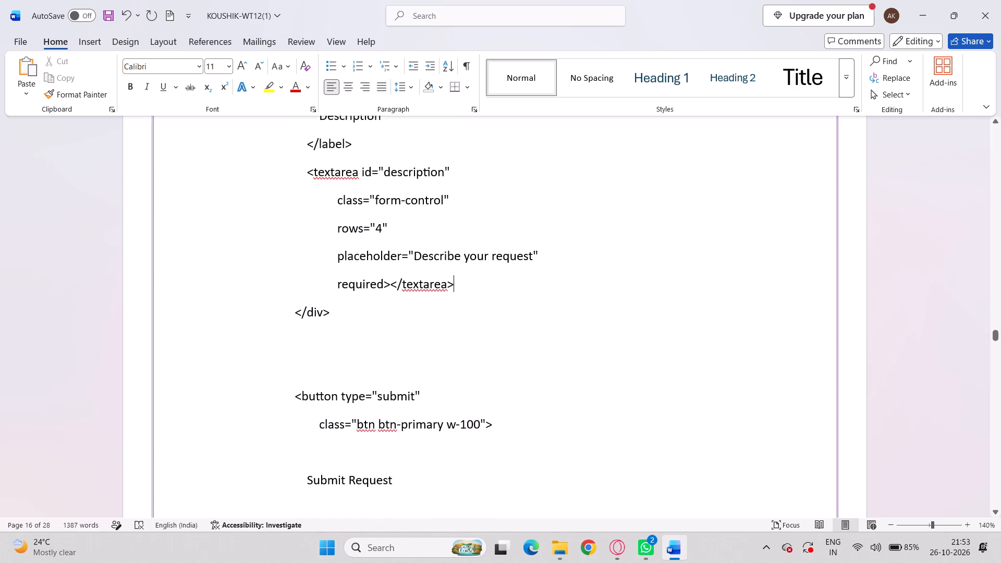
{"action": "key", "text": "BackSpace"}
{"action": "left_click", "coordinate": [333, 343]}
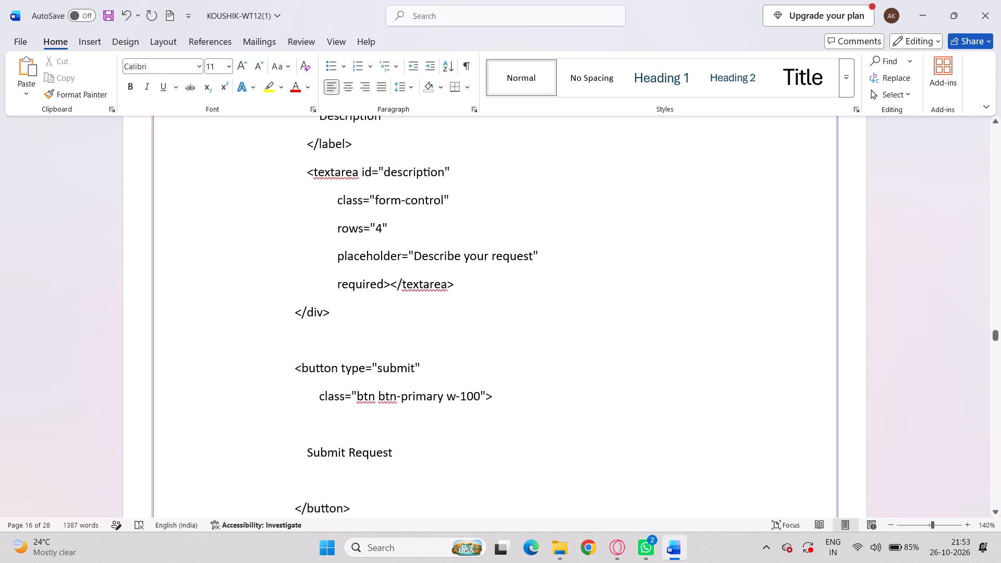
{"action": "key", "text": "BackSpace"}
{"action": "left_click", "coordinate": [331, 397]}
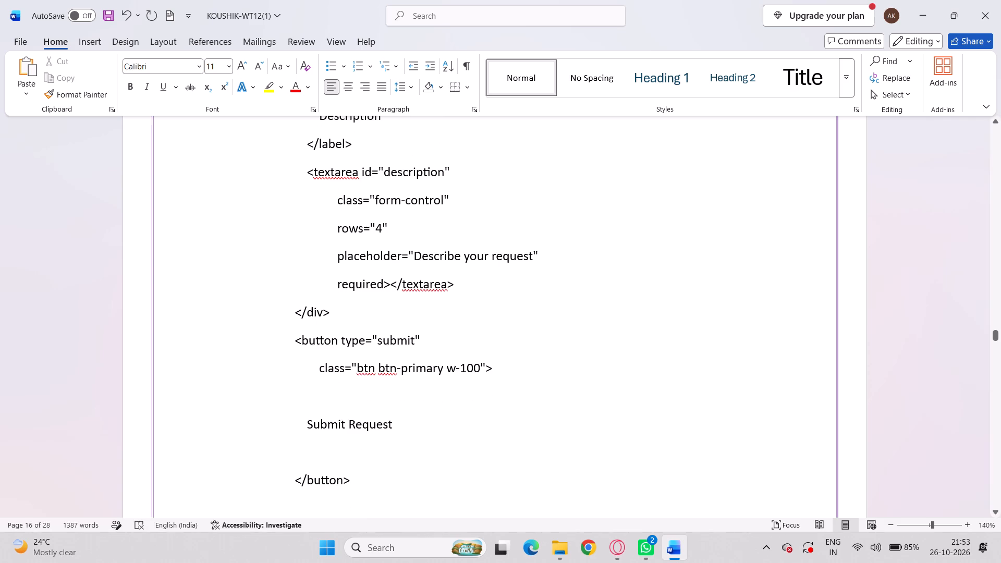
{"action": "key", "text": "BackSpace"}
{"action": "left_click", "coordinate": [299, 429]}
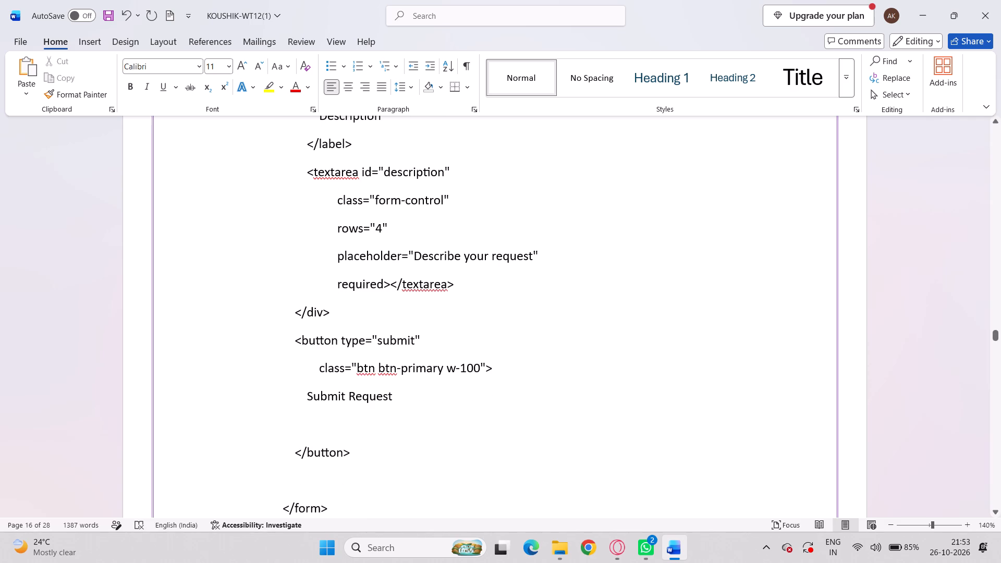
{"action": "key", "text": "BackSpace"}
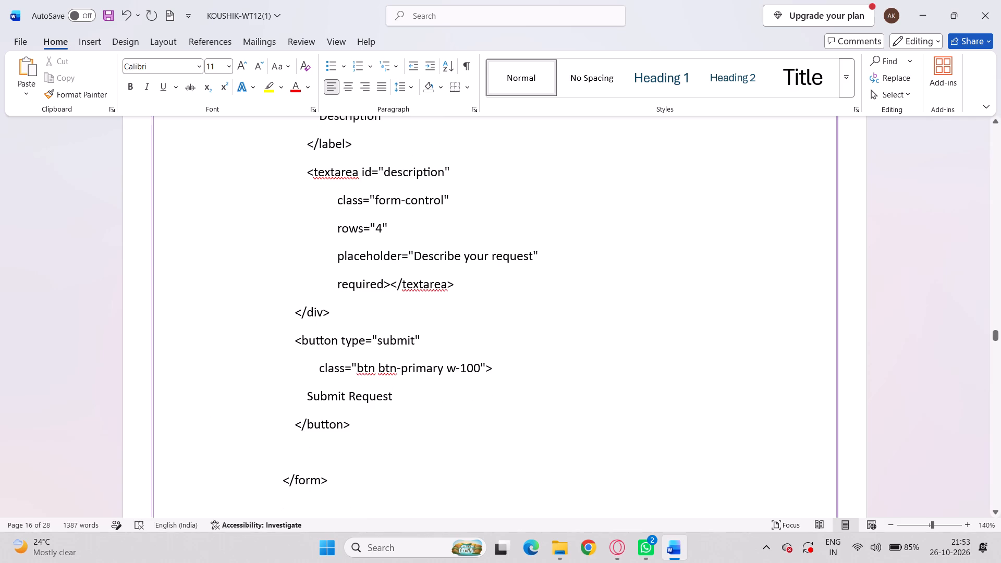
{"action": "left_click", "coordinate": [325, 458]}
{"action": "key", "text": "BackSpace"}
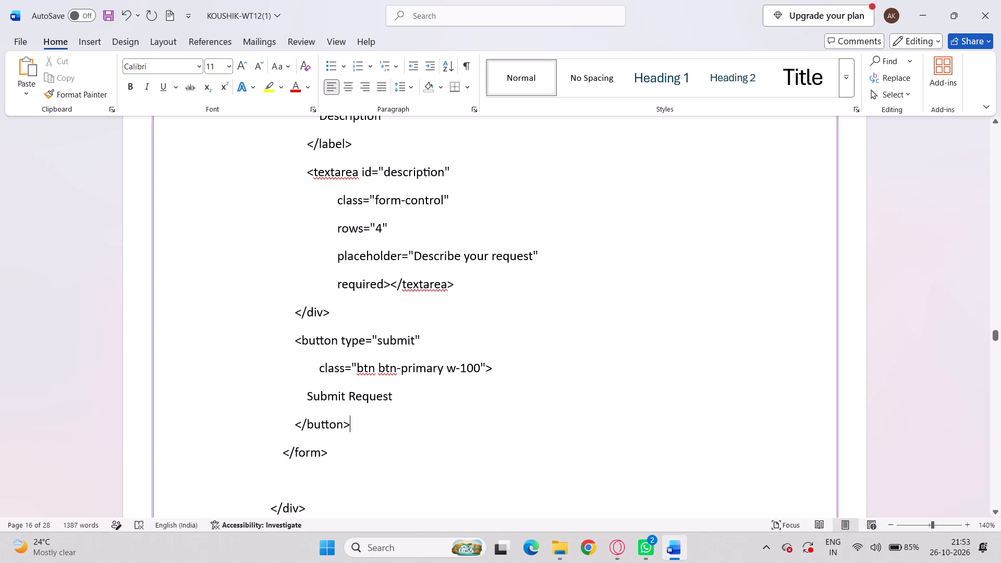
{"action": "left_click", "coordinate": [308, 483]}
{"action": "key", "text": "BackSpace"}
Remove the blank lines before the four remaining nested closing </div> tags and the </section> tag below the request form.
{"action": "scroll", "coordinate": [308, 365], "scroll_direction": "down", "scroll_amount": 3}
{"action": "left_click", "coordinate": [289, 264]}
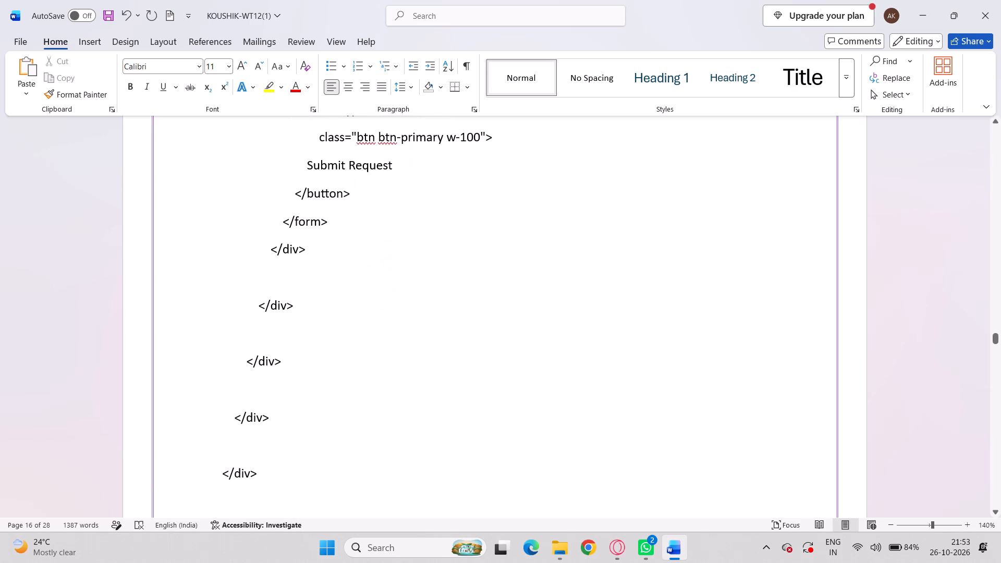
{"action": "left_click", "coordinate": [290, 273]}
{"action": "key", "text": "BackSpace"}
{"action": "left_click", "coordinate": [278, 305]}
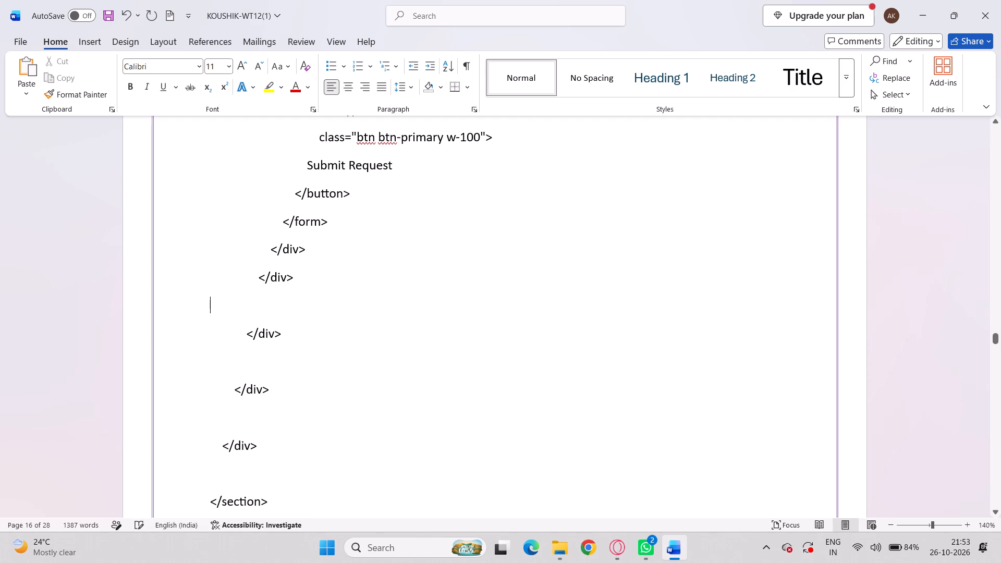
{"action": "key", "text": "BackSpace"}
{"action": "left_click", "coordinate": [268, 332]}
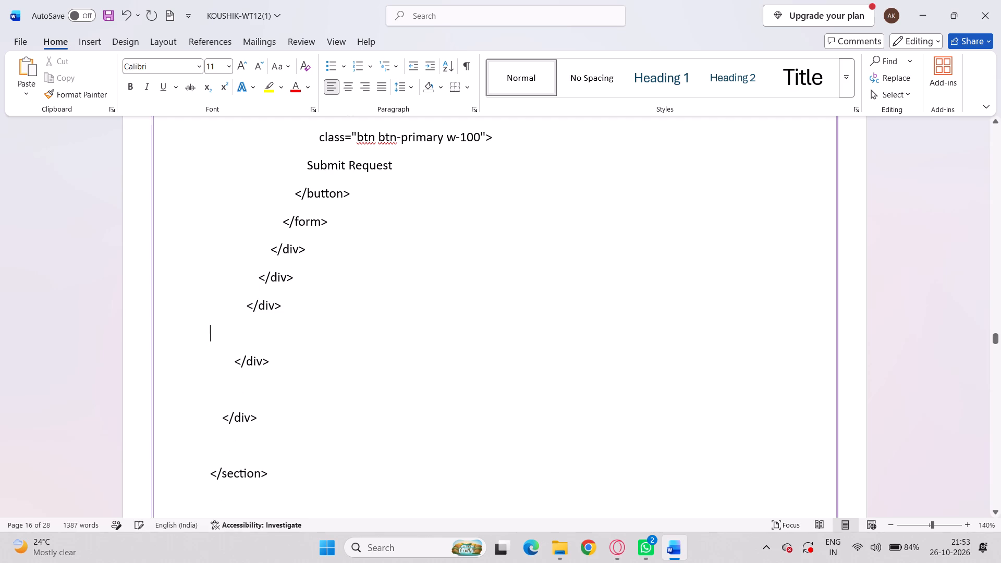
{"action": "key", "text": "BackSpace"}
{"action": "left_click", "coordinate": [255, 372]}
{"action": "key", "text": "BackSpace"}
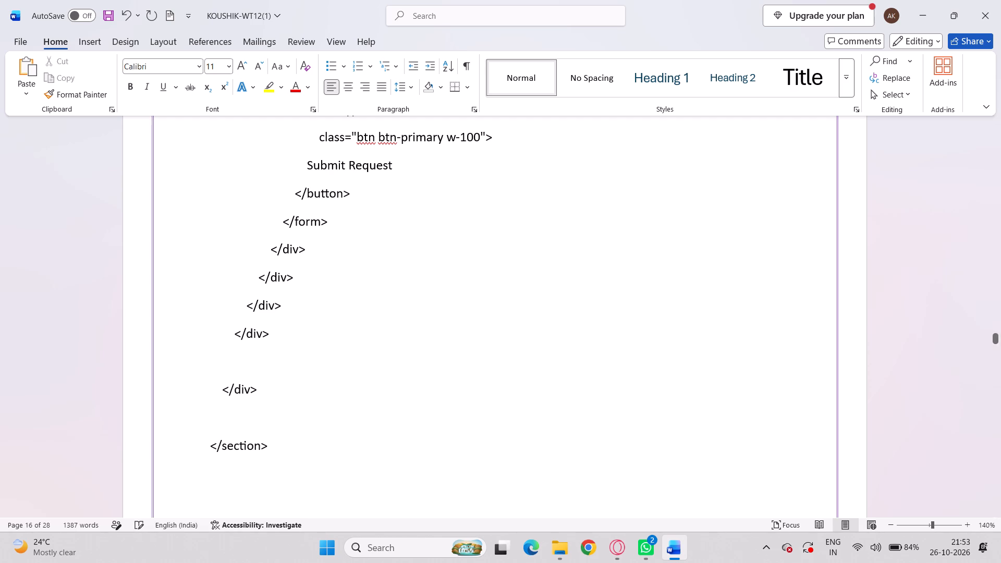
{"action": "left_click", "coordinate": [249, 390]}
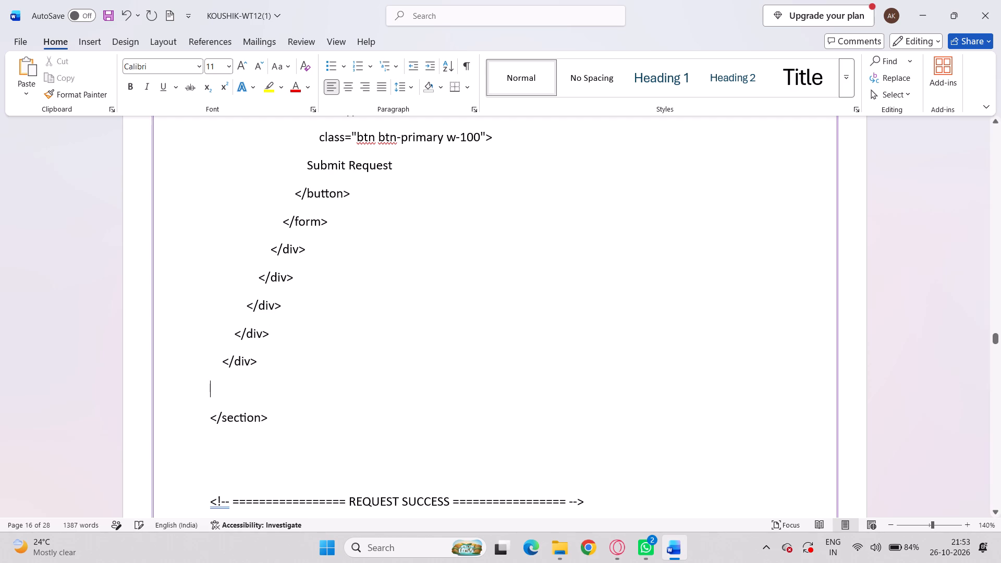
{"action": "key", "text": "BackSpace"}
Remove the blank lines before the REQUEST SUCCESS comment, the successModal div and its modal-dialog div.
{"action": "left_click", "coordinate": [242, 416]}
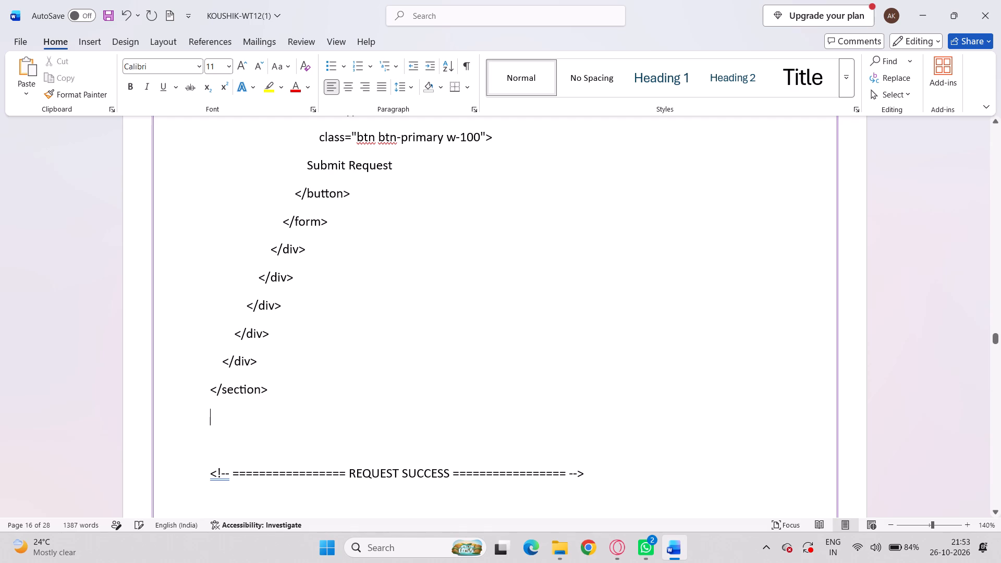
{"action": "key", "text": "BackSpace"}
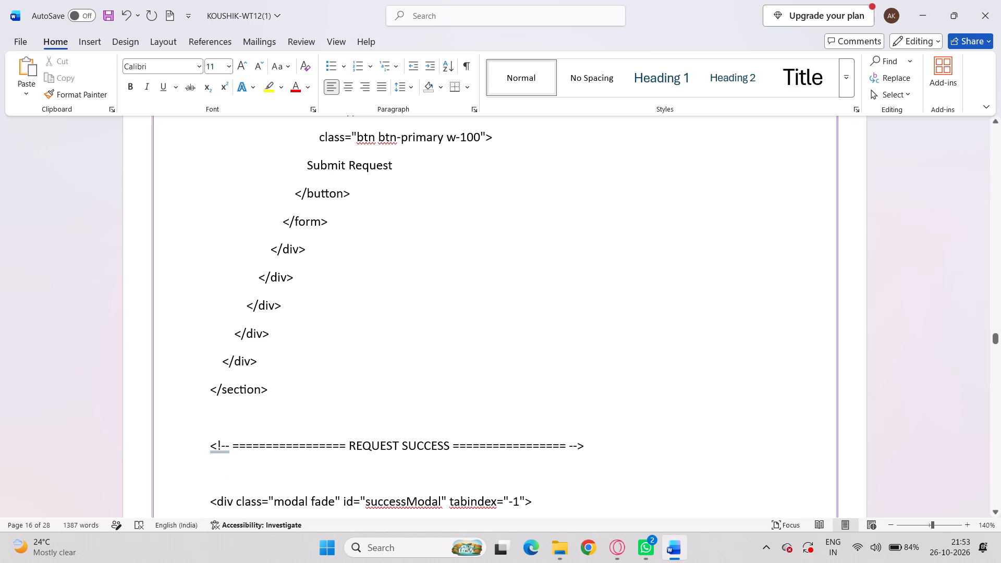
{"action": "left_click", "coordinate": [238, 435]}
{"action": "key", "text": "BackSpace"}
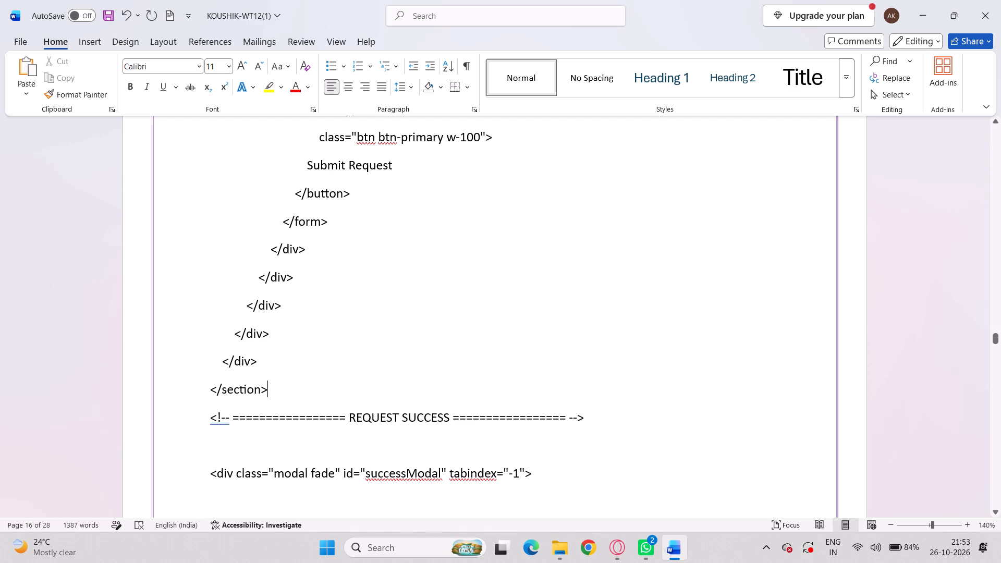
{"action": "left_click", "coordinate": [253, 457]}
{"action": "key", "text": "BackSpace"}
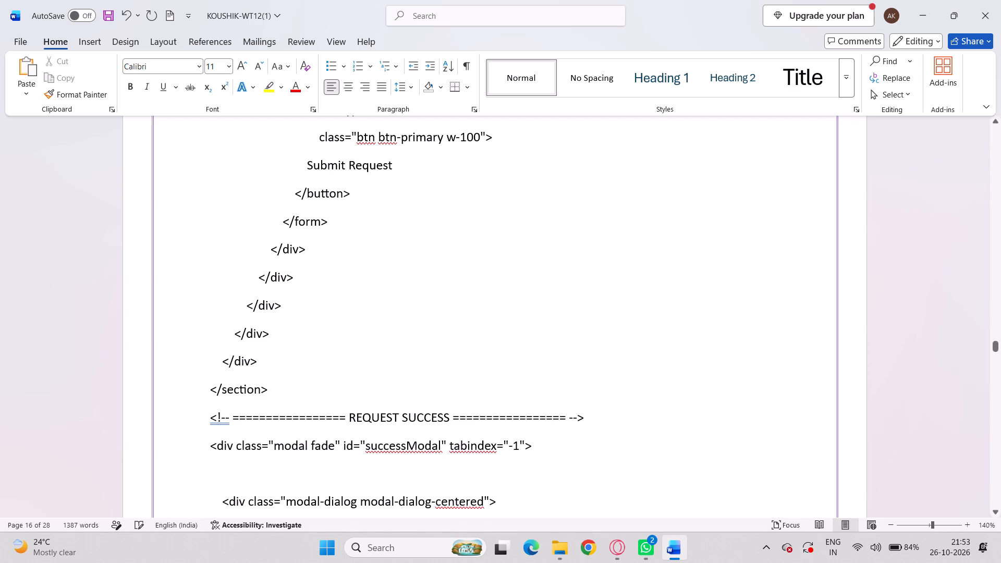
{"action": "left_click", "coordinate": [262, 474]}
{"action": "key", "text": "BackSpace"}
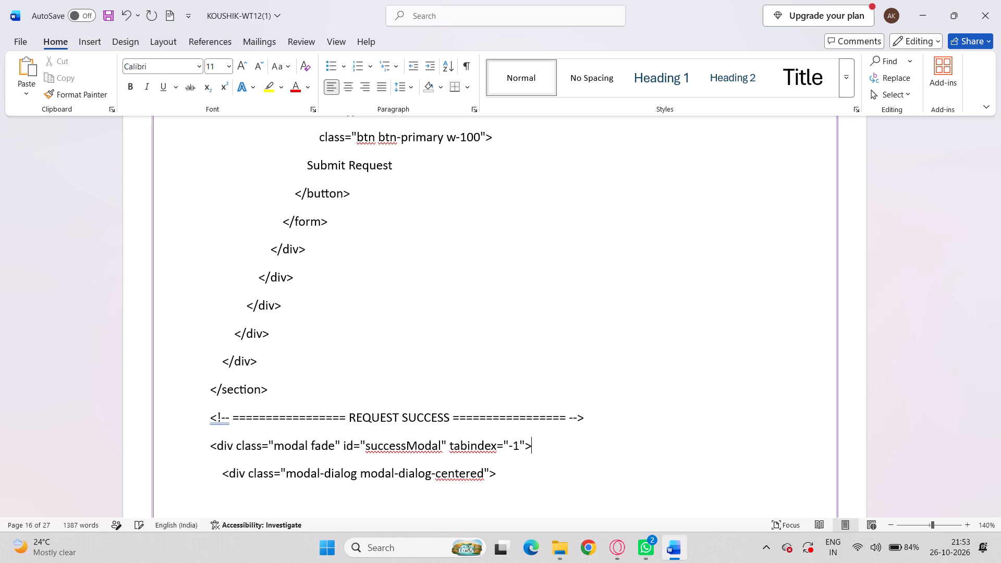
Remove the blank lines before the success modal's modal-content div, modal-header div and h5 modal-title tag.
{"action": "scroll", "coordinate": [262, 474], "scroll_direction": "down", "scroll_amount": 3}
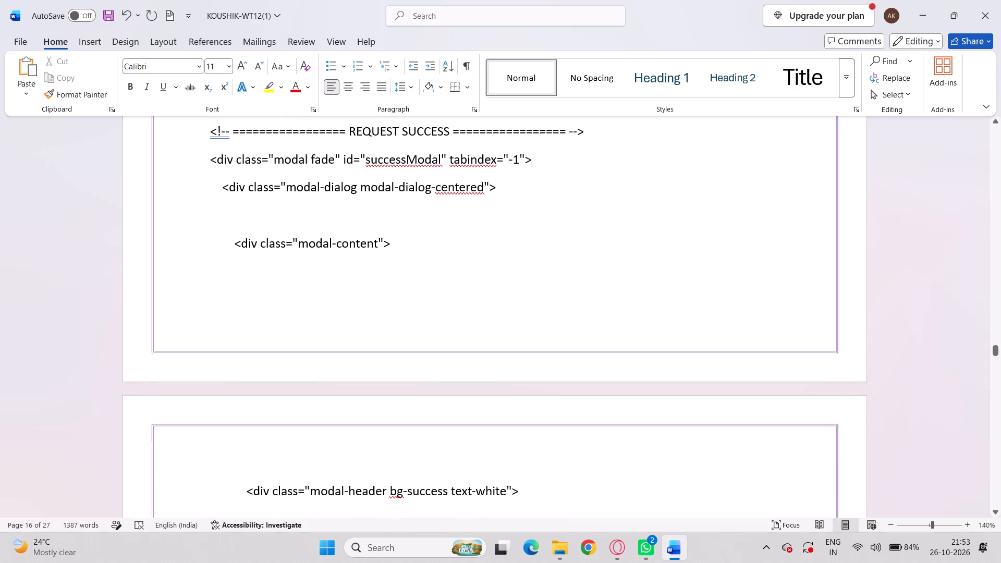
{"action": "left_click", "coordinate": [300, 225]}
{"action": "key", "text": "BackSpace"}
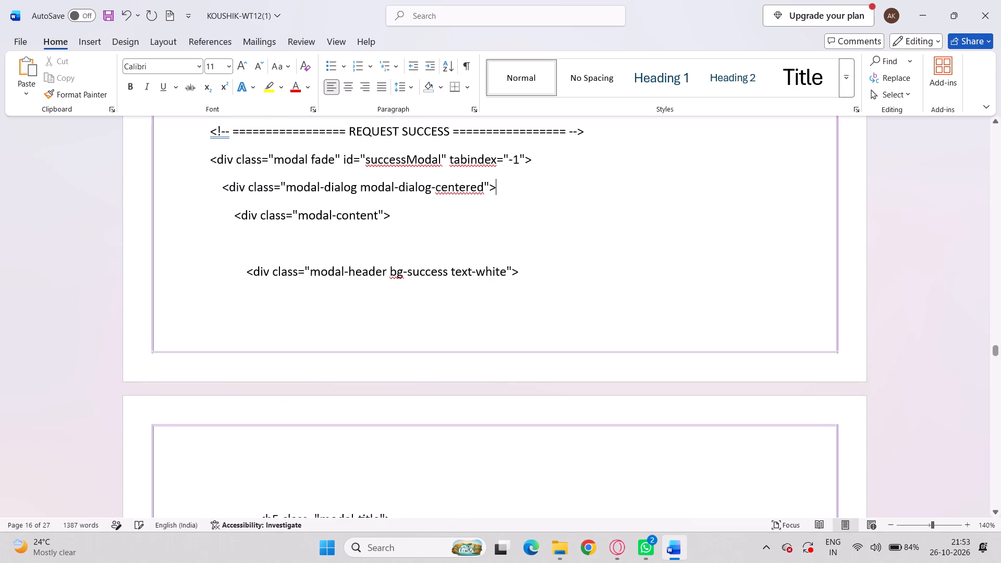
{"action": "left_click", "coordinate": [257, 245]}
{"action": "key", "text": "BackSpace"}
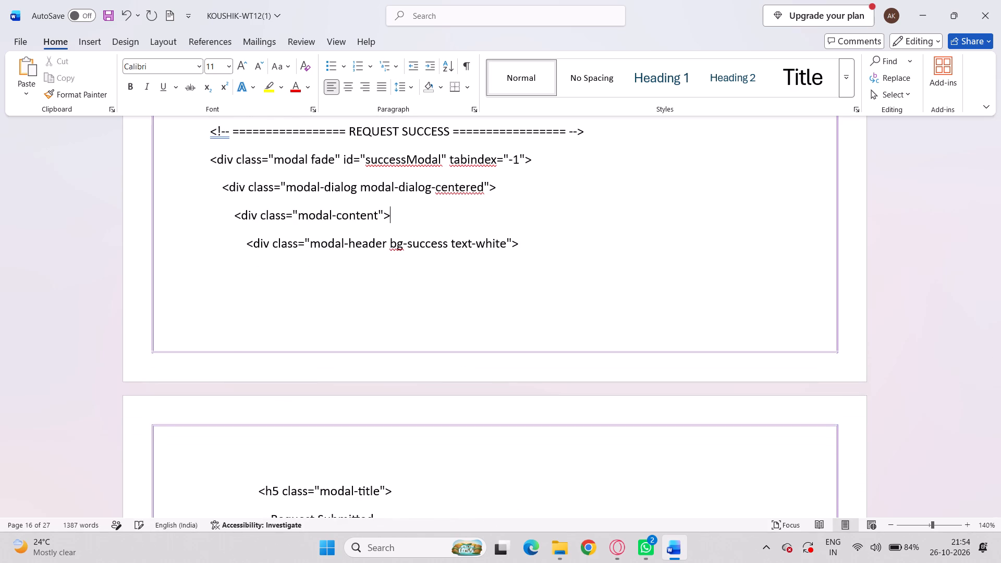
{"action": "left_click", "coordinate": [247, 285]}
{"action": "key", "text": "BackSpace"}
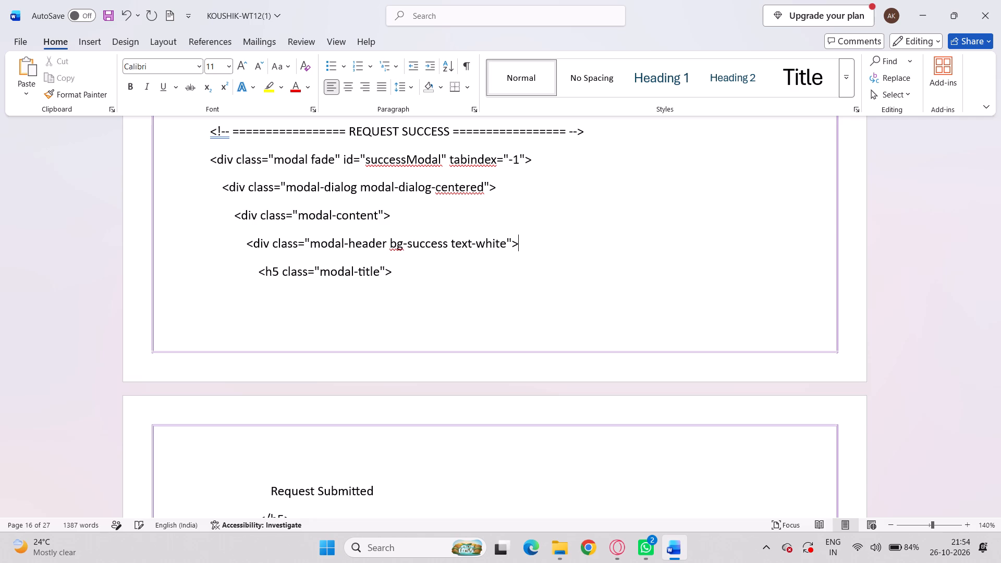
{"action": "left_click", "coordinate": [264, 294]}
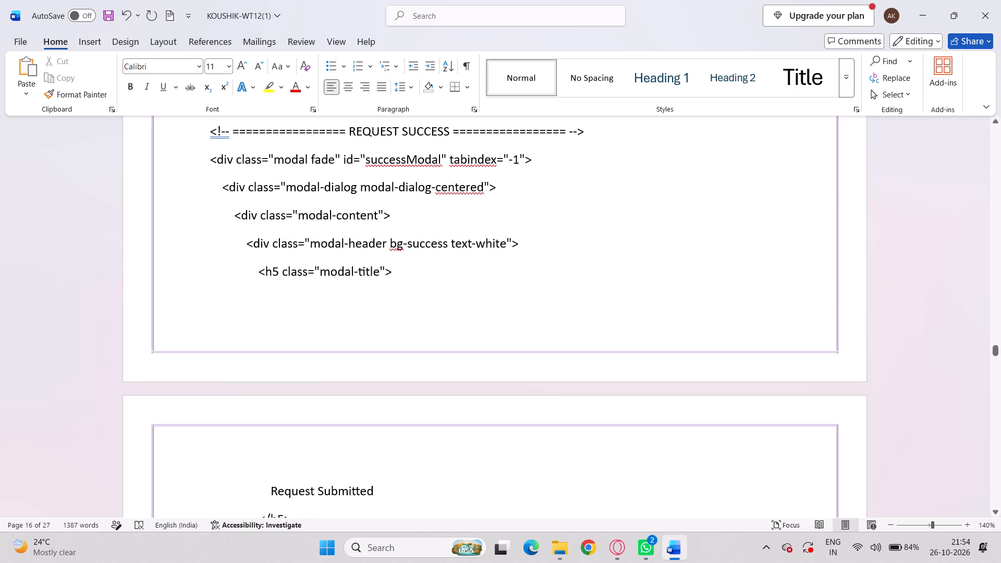
{"action": "left_click", "coordinate": [266, 305]}
Remove the blank lines before the success modal's close button, the header's closing </div>, the modal-body div and the h4 heading.
{"action": "scroll", "coordinate": [266, 305], "scroll_direction": "down", "scroll_amount": 3}
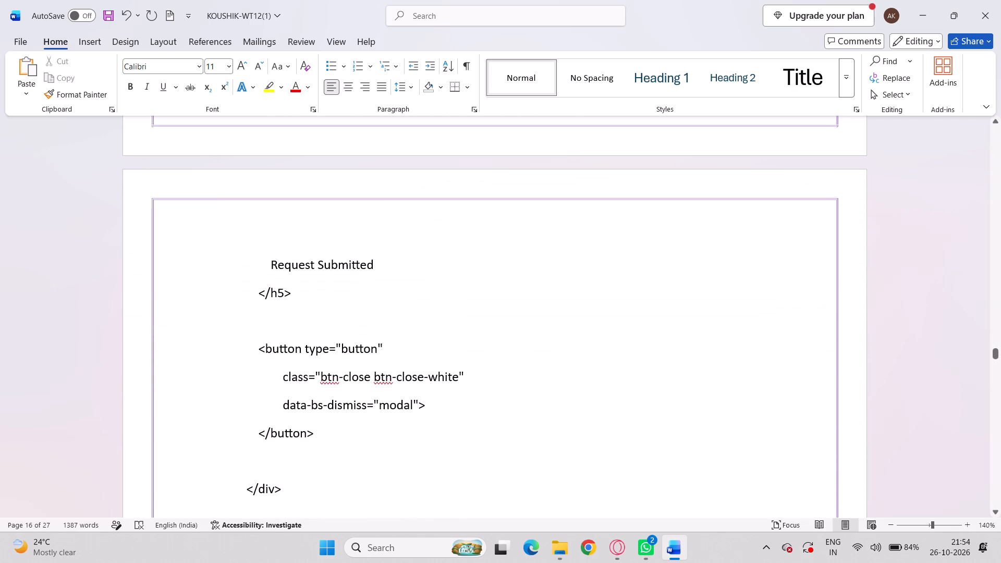
{"action": "left_click", "coordinate": [276, 313]}
{"action": "key", "text": "BackSpace"}
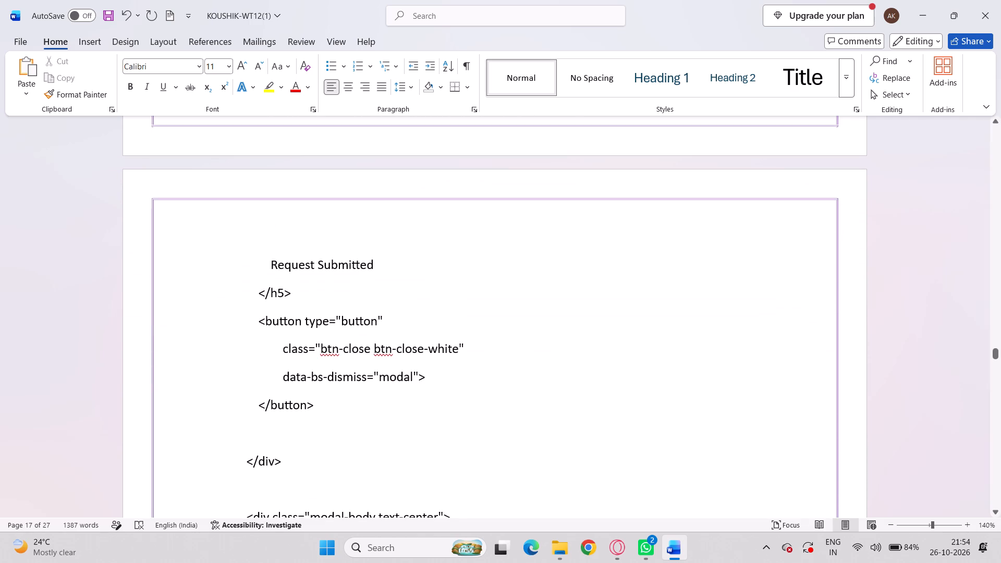
{"action": "left_click", "coordinate": [311, 429]}
{"action": "key", "text": "BackSpace"}
{"action": "scroll", "coordinate": [311, 429], "scroll_direction": "down", "scroll_amount": 1}
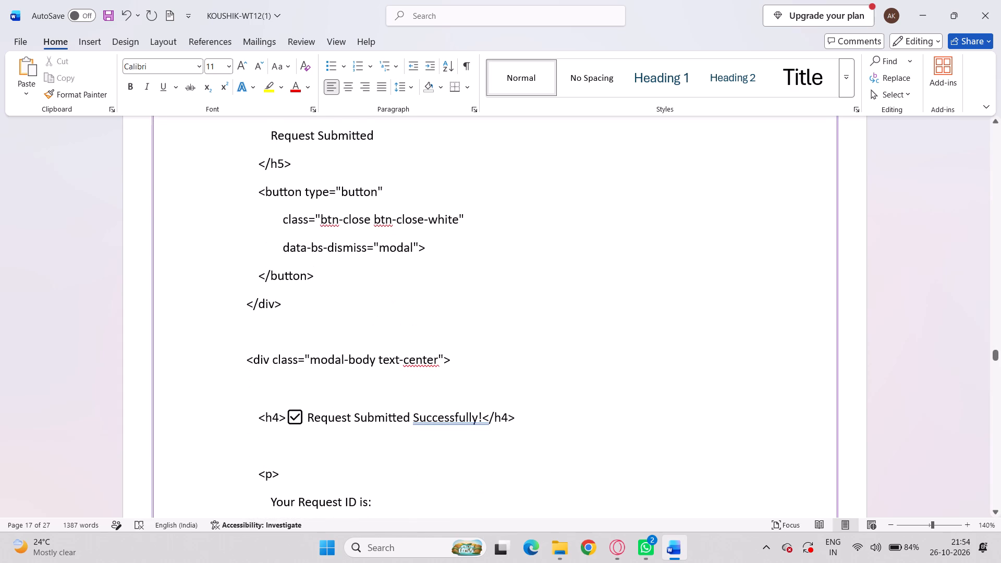
{"action": "left_click", "coordinate": [292, 340]}
{"action": "key", "text": "BackSpace"}
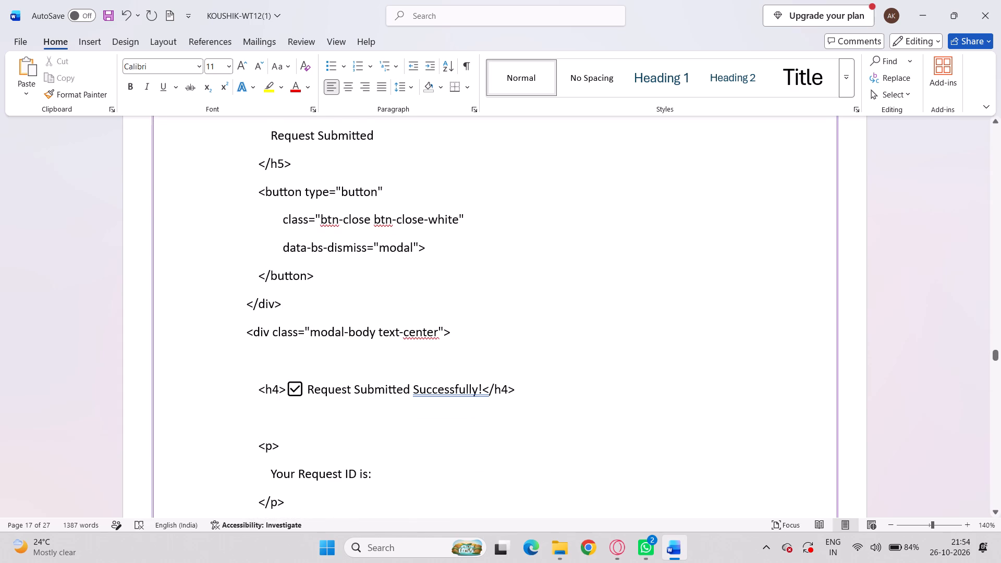
{"action": "left_click", "coordinate": [293, 377]}
{"action": "key", "text": "BackSpace"}
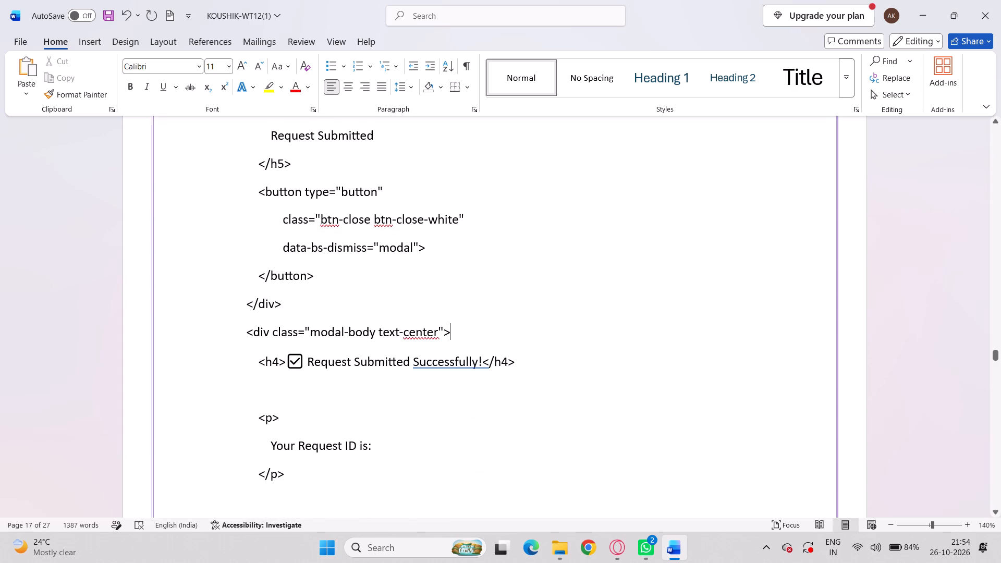
Remove the blank lines before the success modal's request ID paragraph, the generatedId h3 tag and the text-muted paragraph.
{"action": "left_click", "coordinate": [291, 399]}
{"action": "key", "text": "BackSpace"}
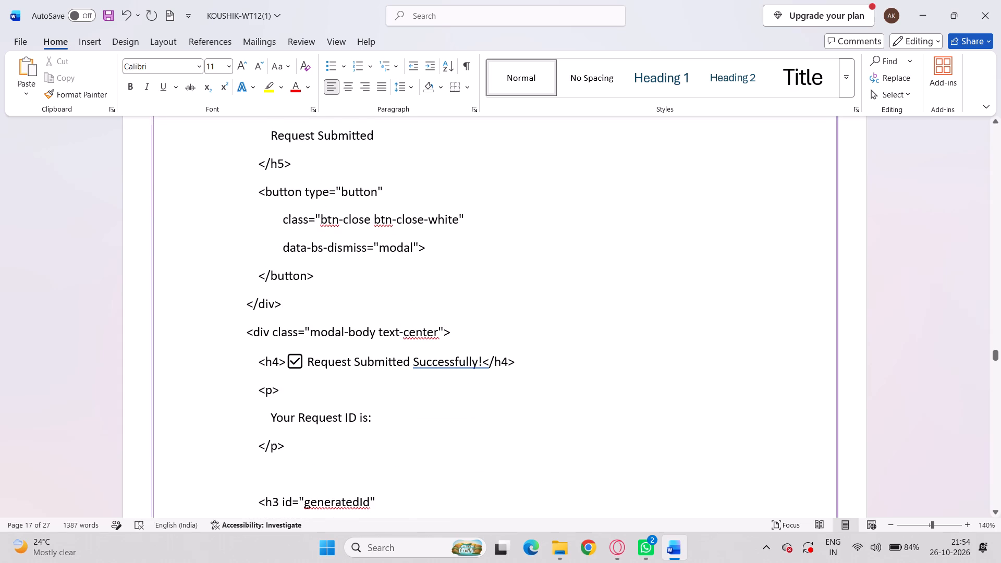
{"action": "left_click", "coordinate": [291, 479]}
{"action": "key", "text": "BackSpace"}
{"action": "scroll", "coordinate": [291, 479], "scroll_direction": "down", "scroll_amount": 1}
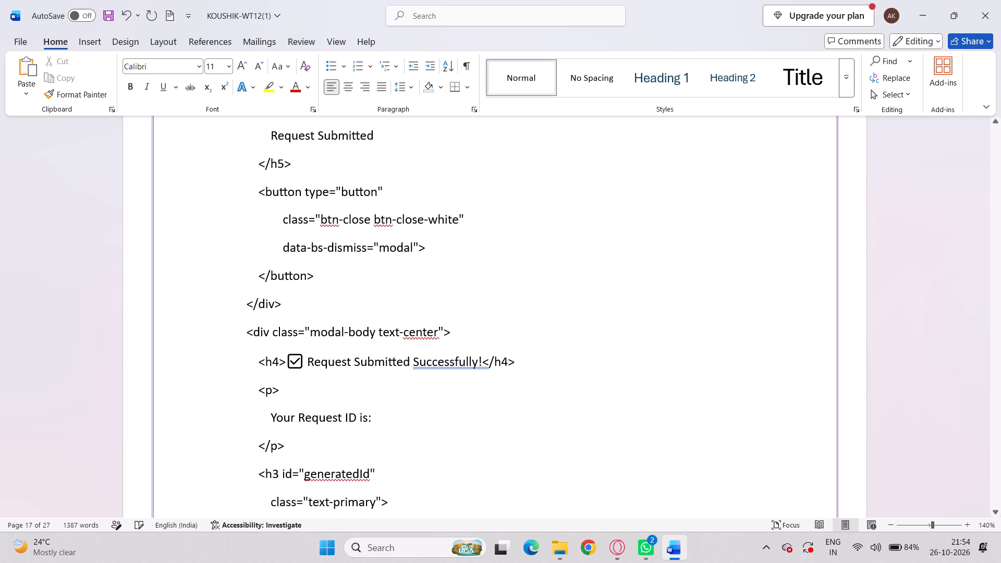
{"action": "scroll", "coordinate": [291, 479], "scroll_direction": "down", "scroll_amount": 2}
{"action": "left_click", "coordinate": [282, 331]}
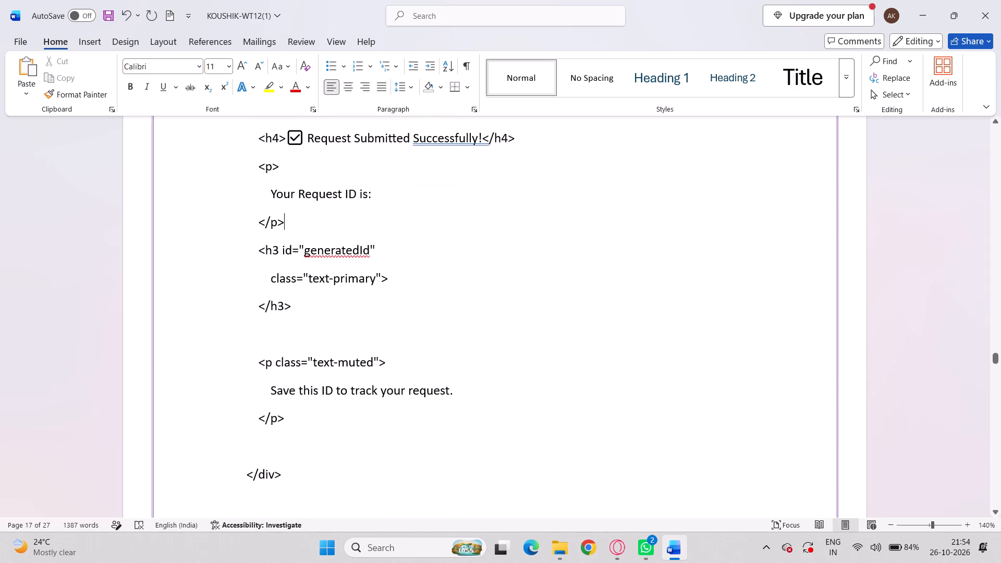
{"action": "key", "text": "BackSpace"}
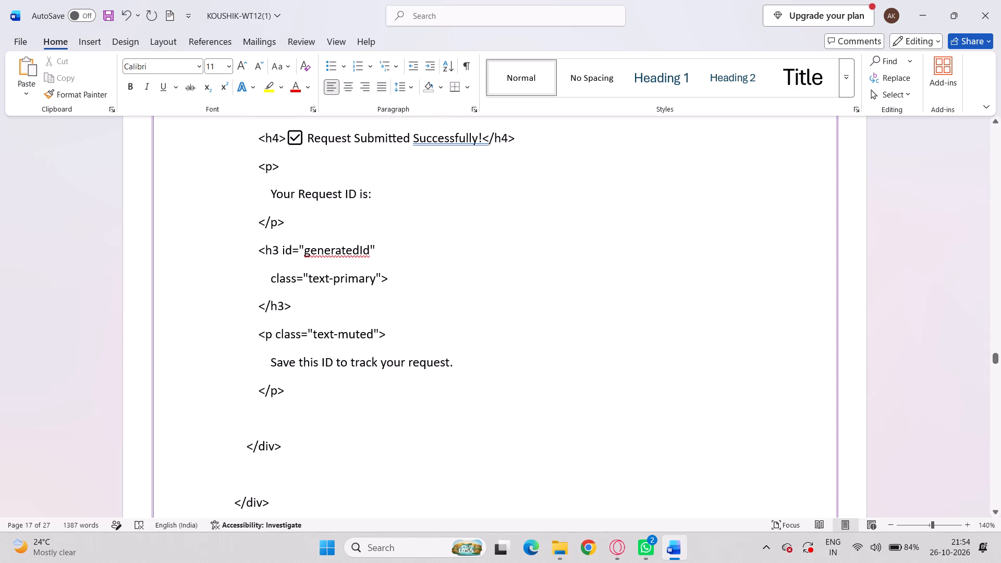
Remove the blank lines before the four nested closing </div> tags that end the success modal.
{"action": "left_click", "coordinate": [288, 424]}
{"action": "key", "text": "BackSpace"}
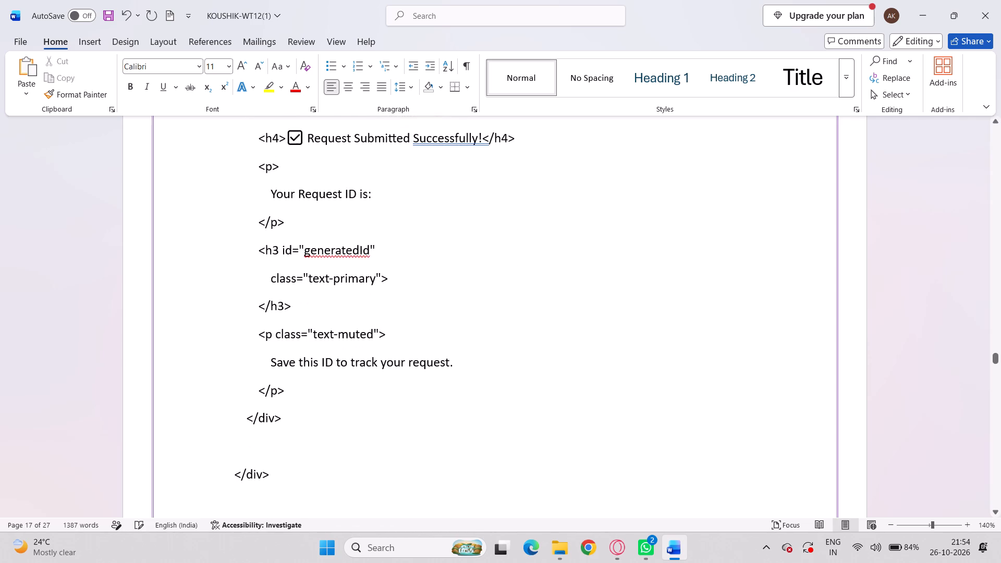
{"action": "left_click", "coordinate": [275, 452]}
{"action": "key", "text": "BackSpace"}
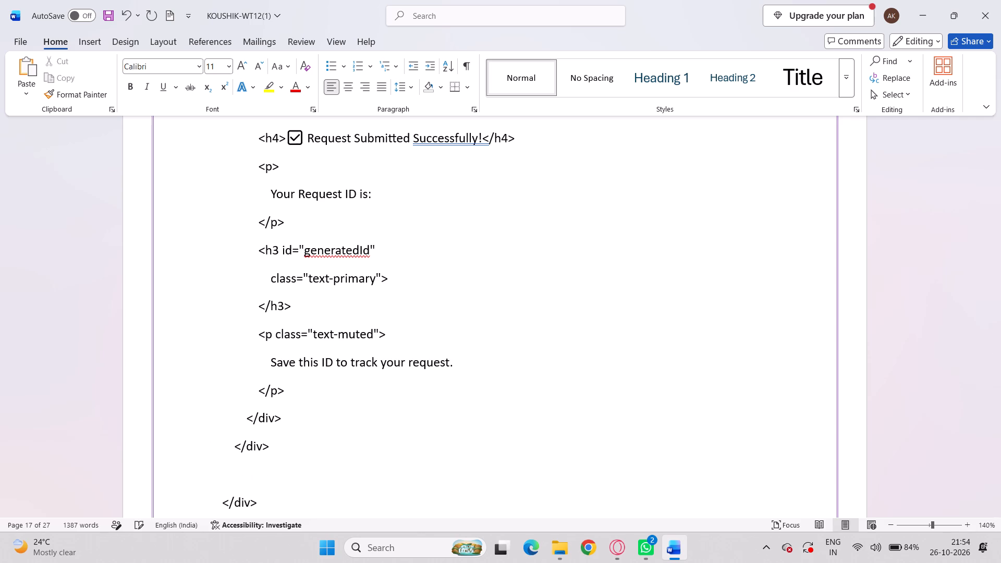
{"action": "left_click", "coordinate": [270, 468]}
{"action": "key", "text": "BackSpace"}
{"action": "scroll", "coordinate": [270, 468], "scroll_direction": "down", "scroll_amount": 2}
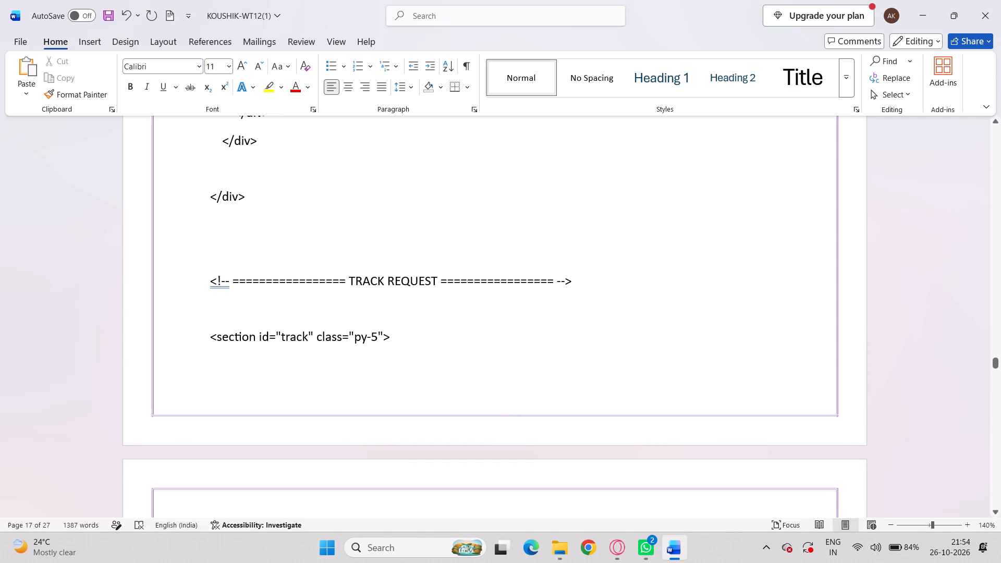
{"action": "left_click", "coordinate": [254, 178]}
{"action": "key", "text": "BackSpace"}
Remove the blank lines before the TRACK REQUEST comment and before the section tag with id "track".
{"action": "left_click", "coordinate": [244, 204]}
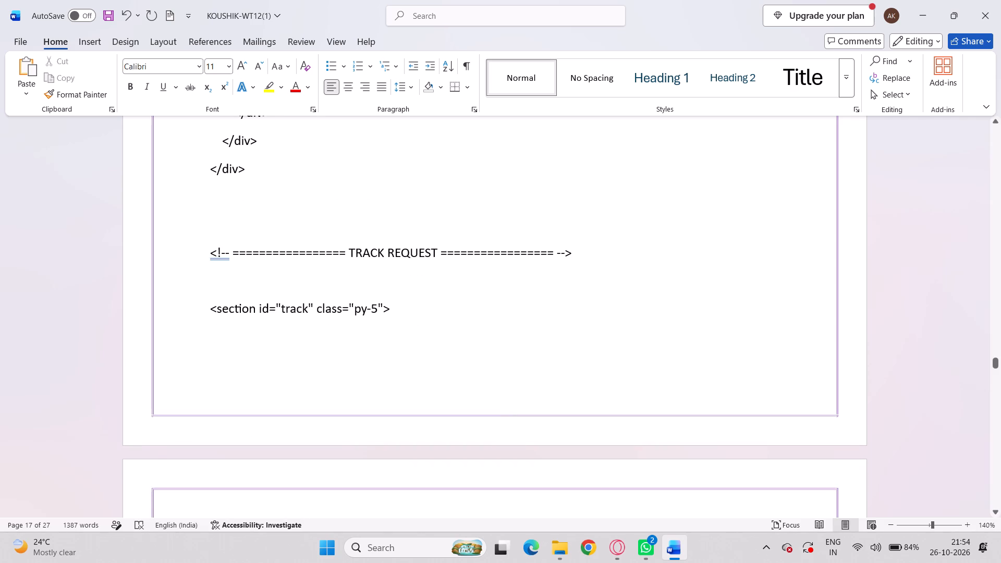
{"action": "left_click", "coordinate": [245, 216]}
{"action": "key", "text": "BackSpace"}
{"action": "key", "text": "BackSpace"}
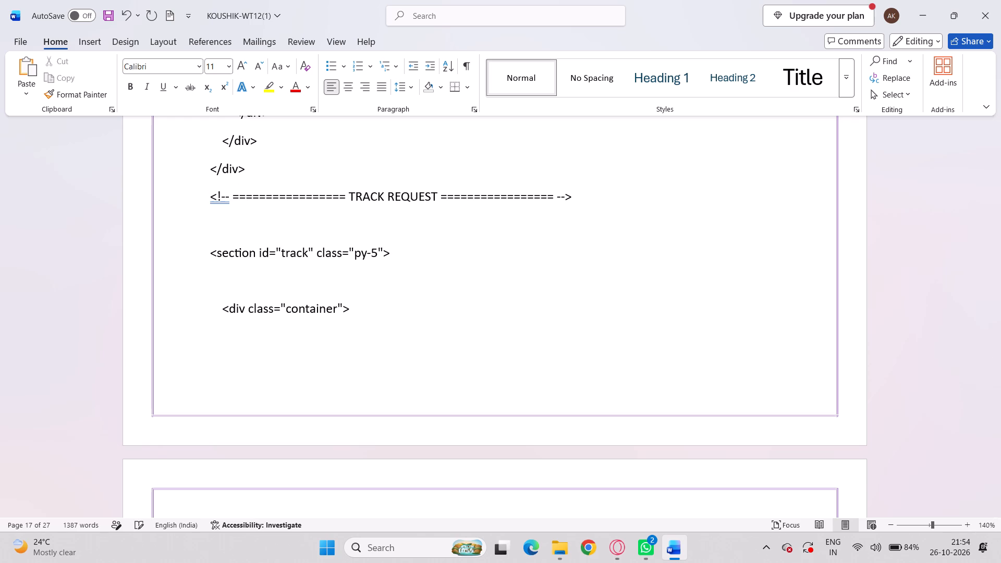
{"action": "left_click", "coordinate": [260, 236]}
{"action": "key", "text": "BackSpace"}
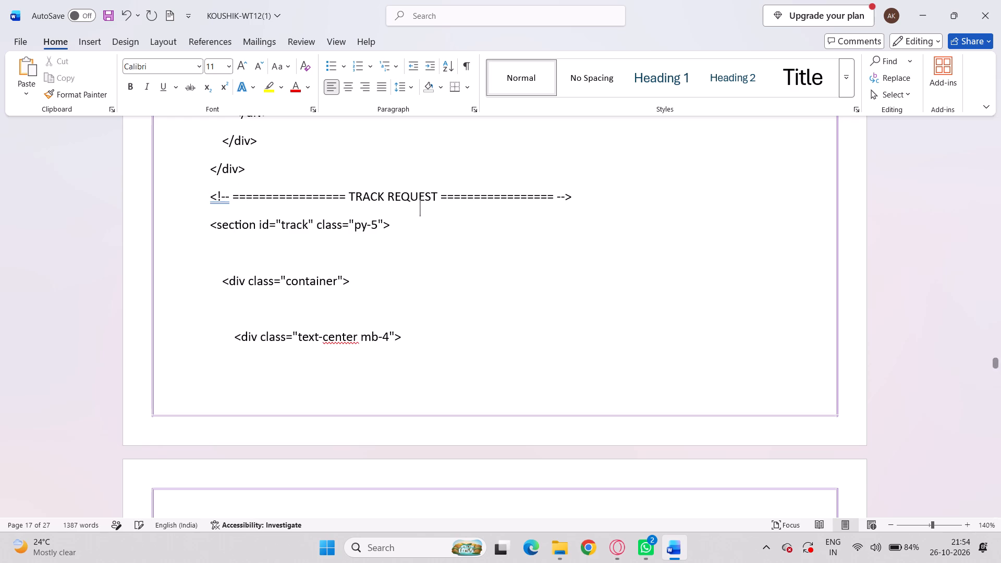
Remove the blank lines before the track section's container div, text-center mb-4 div and h2 fw-bold heading.
{"action": "left_click", "coordinate": [278, 230]}
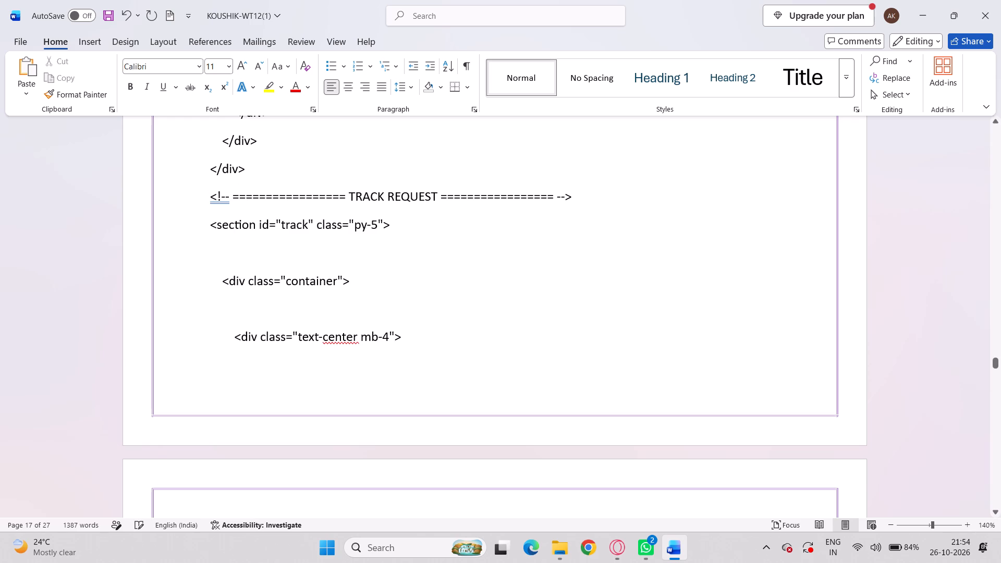
{"action": "left_click", "coordinate": [274, 256]}
{"action": "key", "text": "BackSpace"}
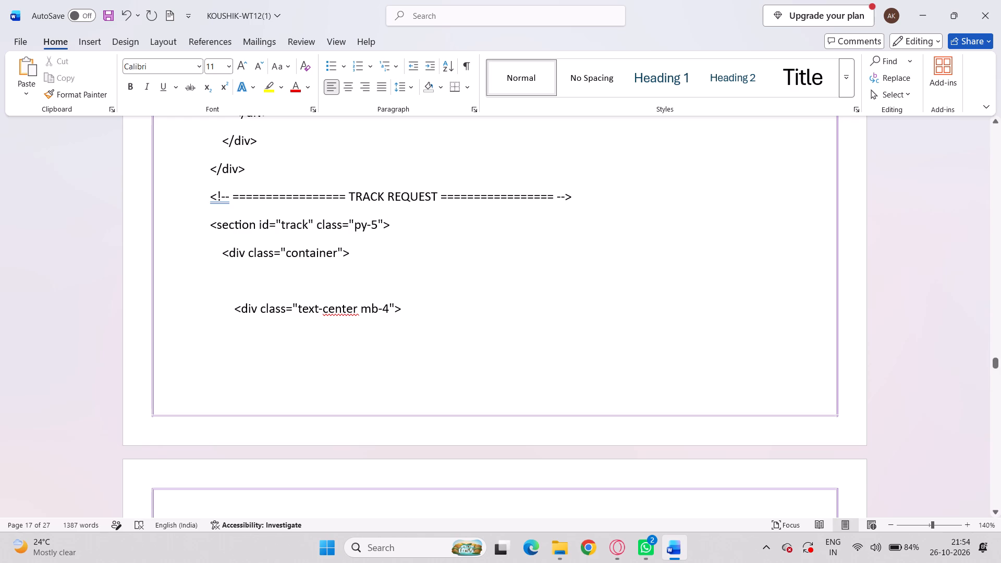
{"action": "left_click", "coordinate": [278, 284]}
{"action": "key", "text": "BackSpace"}
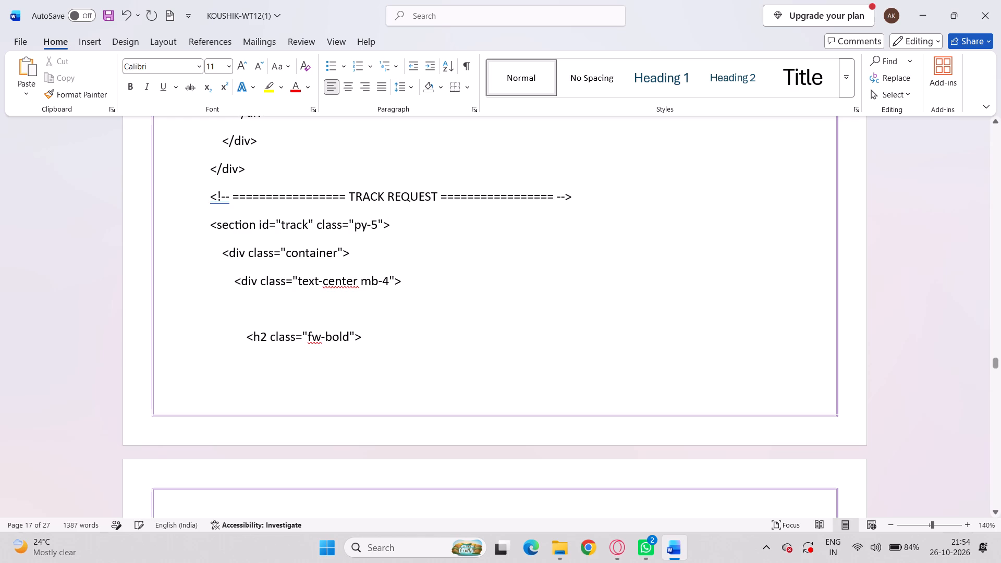
{"action": "left_click", "coordinate": [283, 303]}
{"action": "key", "text": "BackSpace"}
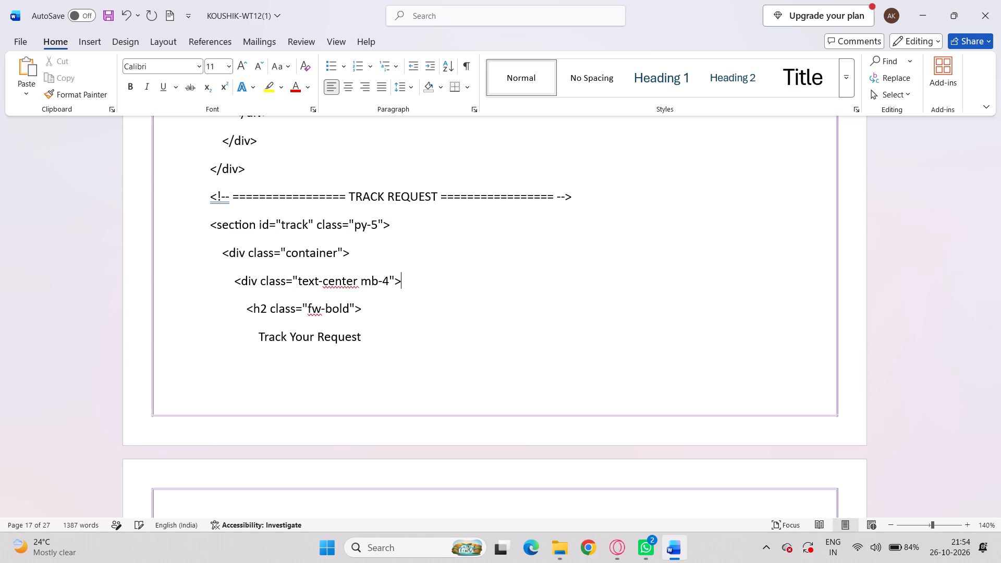
Remove the blank lines before the track heading's text-muted paragraph and the closing </div> that follows it.
{"action": "left_click", "coordinate": [328, 362]}
{"action": "scroll", "coordinate": [328, 362], "scroll_direction": "down", "scroll_amount": 3}
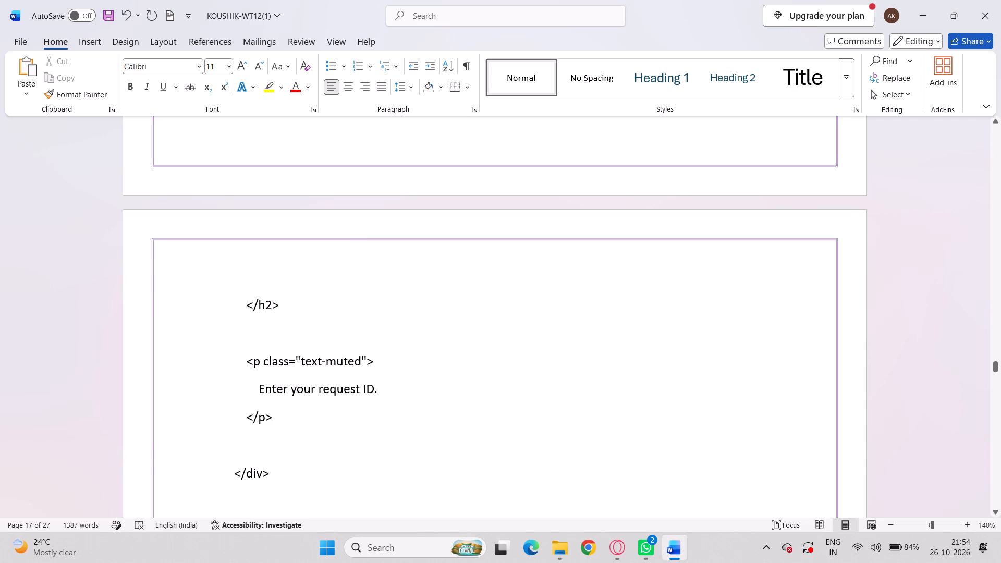
{"action": "left_click", "coordinate": [284, 329]}
{"action": "key", "text": "BackSpace"}
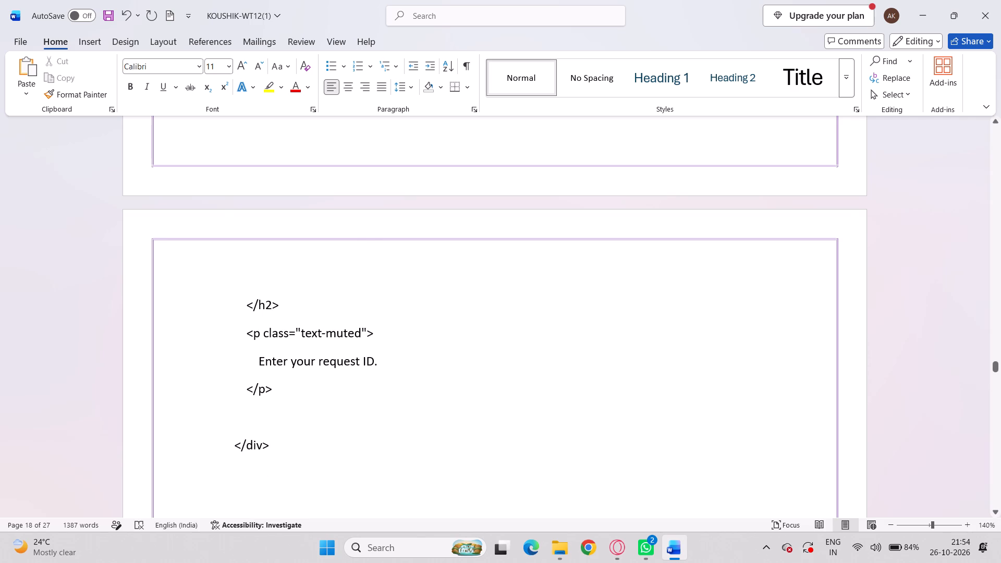
{"action": "left_click", "coordinate": [288, 412]}
{"action": "key", "text": "BackSpace"}
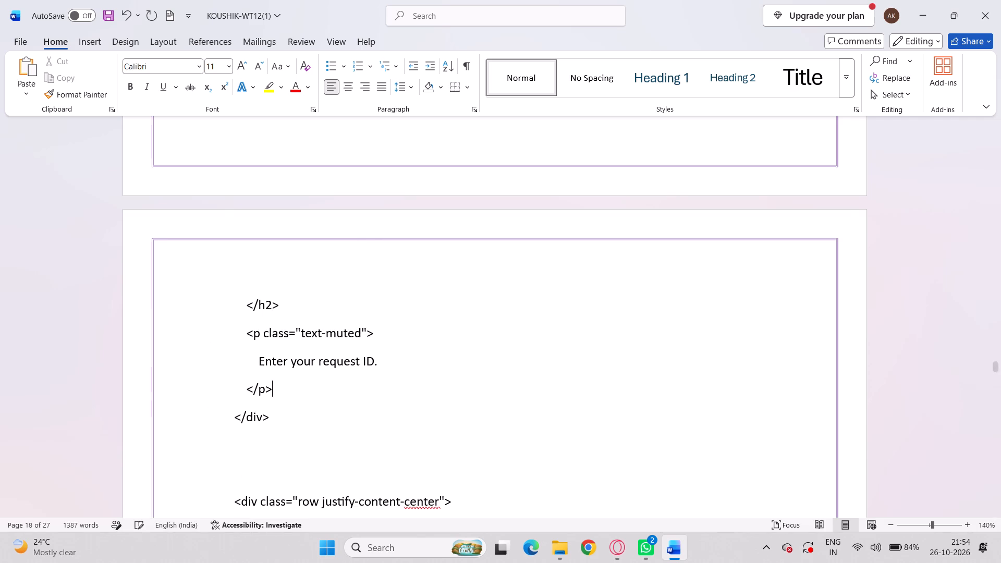
Remove the blank lines before the track section's row justify-content-center div and its col-12 col-md-7 div.
{"action": "left_click", "coordinate": [285, 465]}
{"action": "key", "text": "BackSpace"}
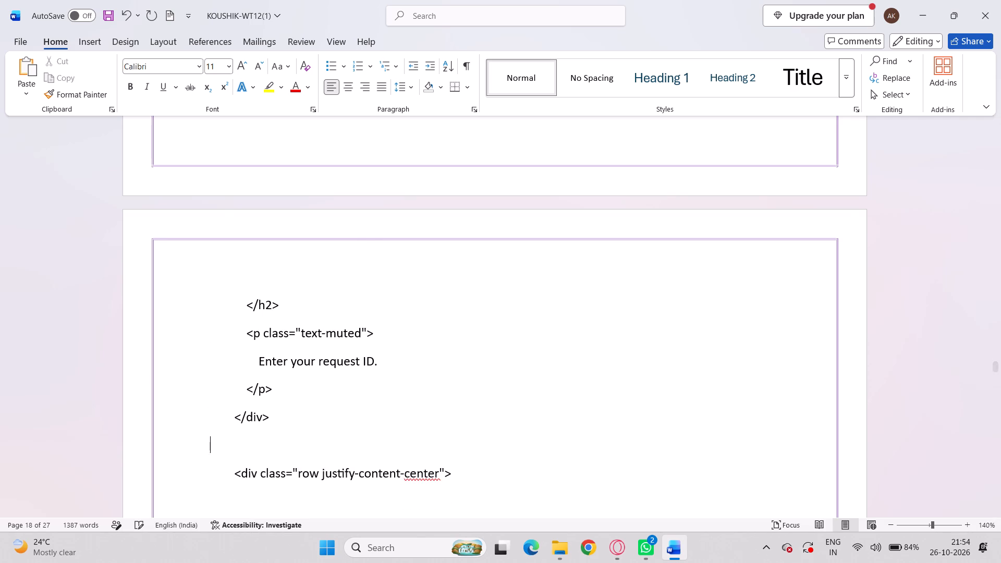
{"action": "key", "text": "BackSpace"}
{"action": "left_click", "coordinate": [312, 472]}
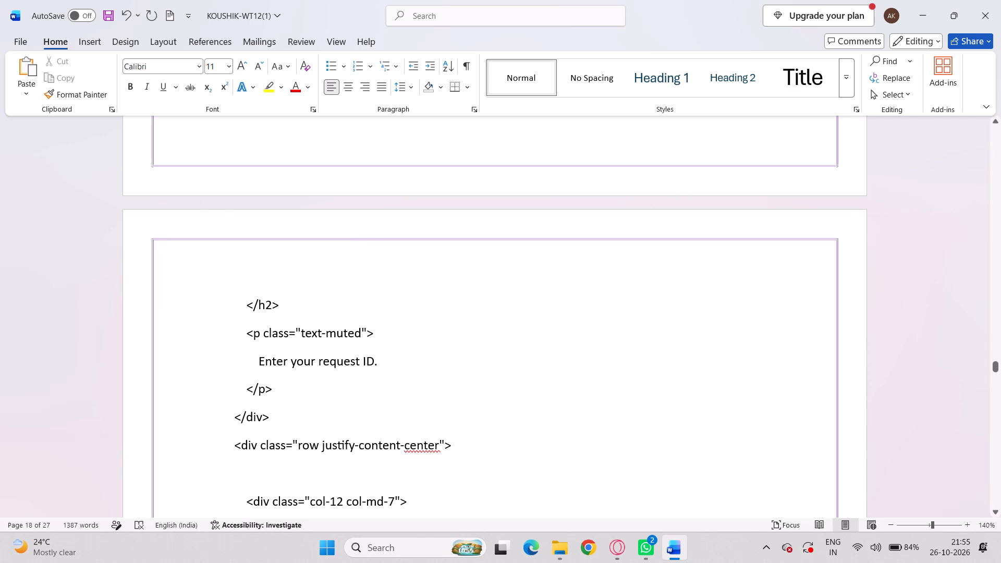
{"action": "key", "text": "BackSpace"}
Remove the blank lines before the track section's input-group div, trackId text input and btn-primary button tag.
{"action": "scroll", "coordinate": [312, 472], "scroll_direction": "down", "scroll_amount": 2, "text": "ctrl"}
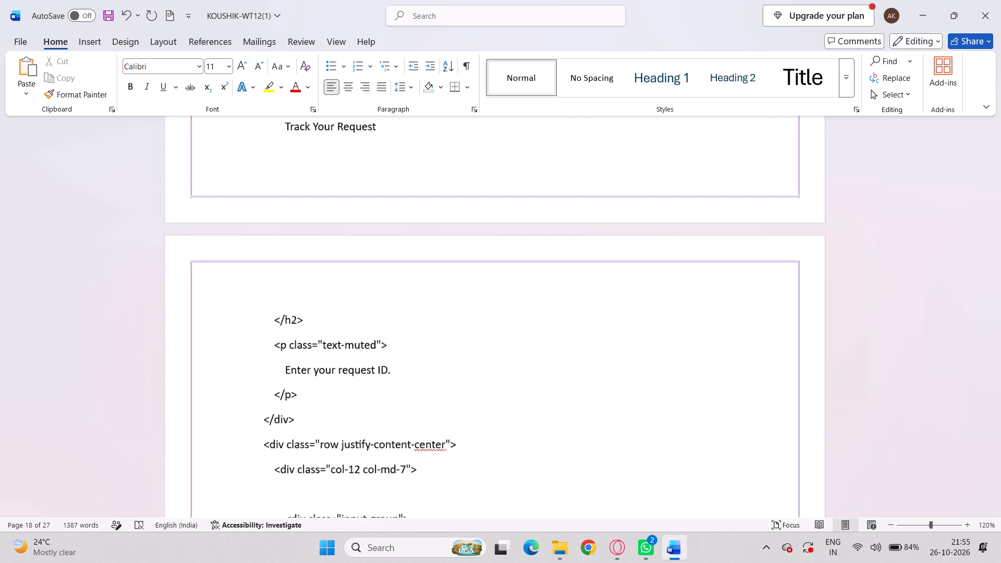
{"action": "scroll", "coordinate": [312, 472], "scroll_direction": "down", "scroll_amount": 2}
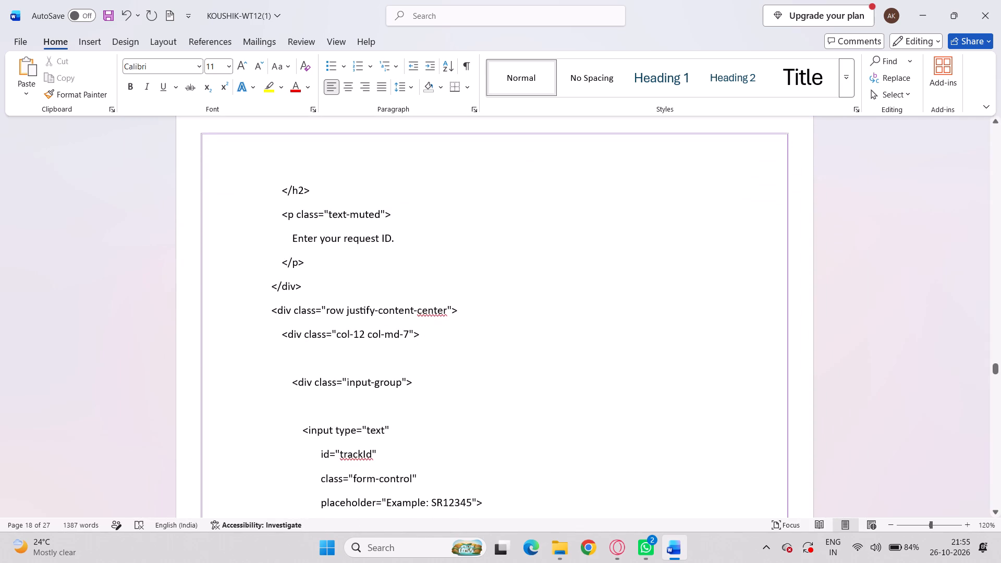
{"action": "left_click", "coordinate": [321, 366]}
{"action": "key", "text": "BackSpace"}
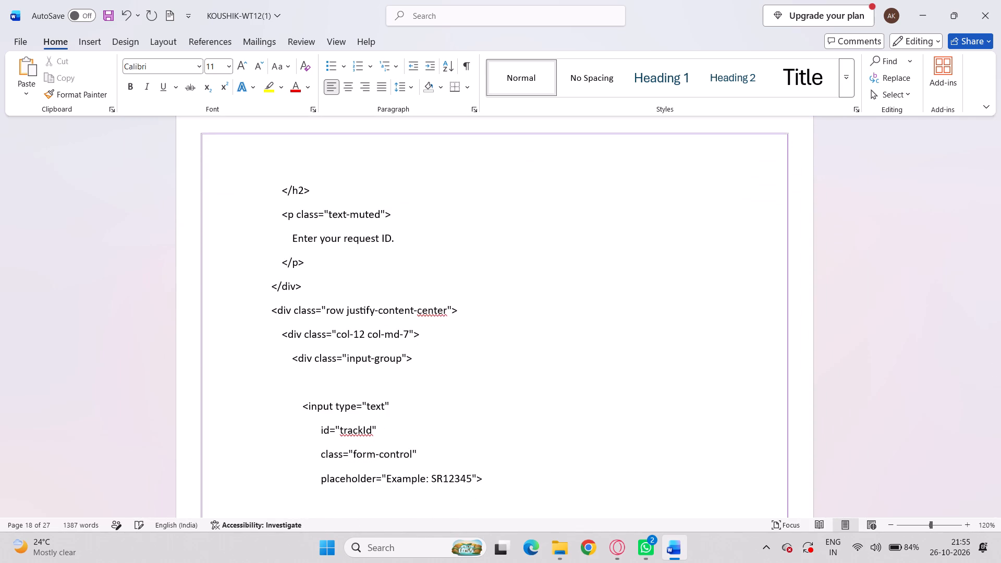
{"action": "left_click", "coordinate": [332, 380]}
{"action": "key", "text": "BackSpace"}
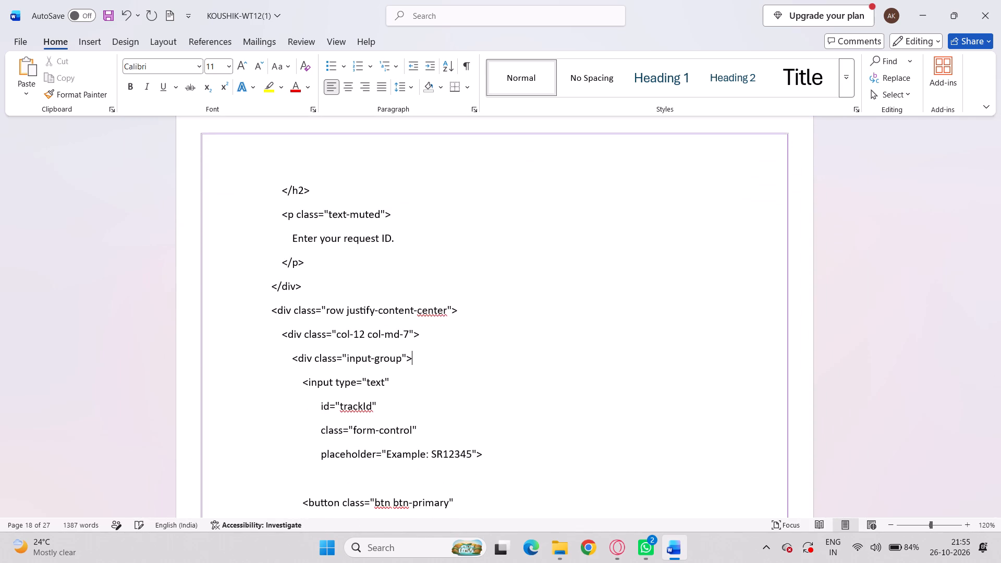
{"action": "left_click", "coordinate": [356, 481]}
{"action": "key", "text": "BackSpace"}
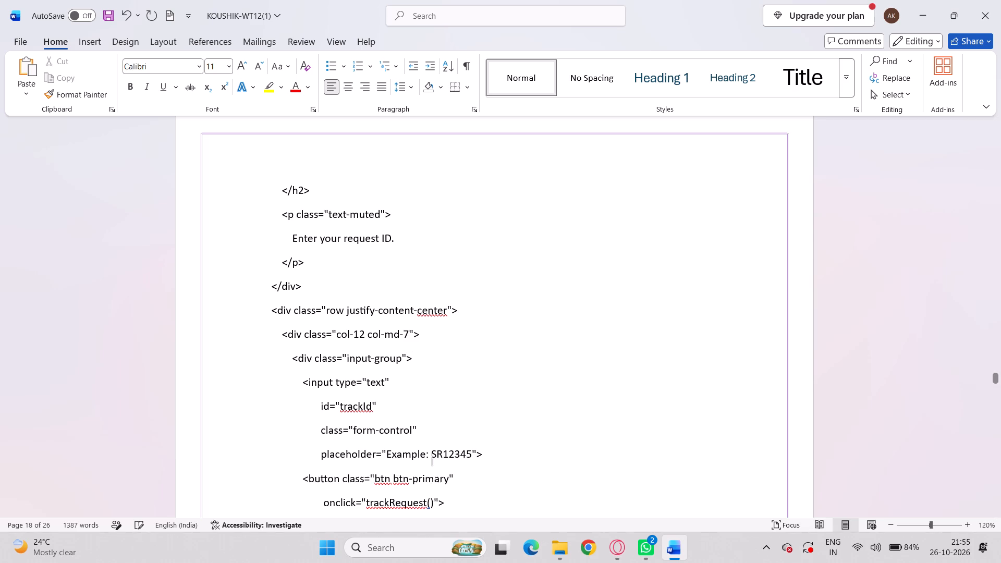
Remove the blank lines before the Track button's label, its closing </button>, the input group's closing </div> and the trackResult div.
{"action": "scroll", "coordinate": [356, 481], "scroll_direction": "down", "scroll_amount": 2}
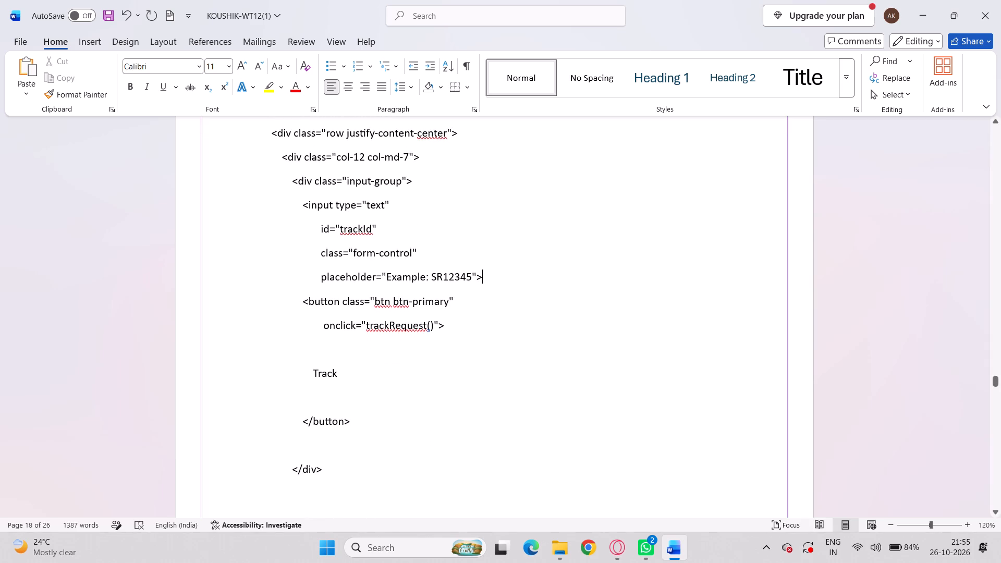
{"action": "left_click", "coordinate": [361, 354]}
{"action": "key", "text": "BackSpace"}
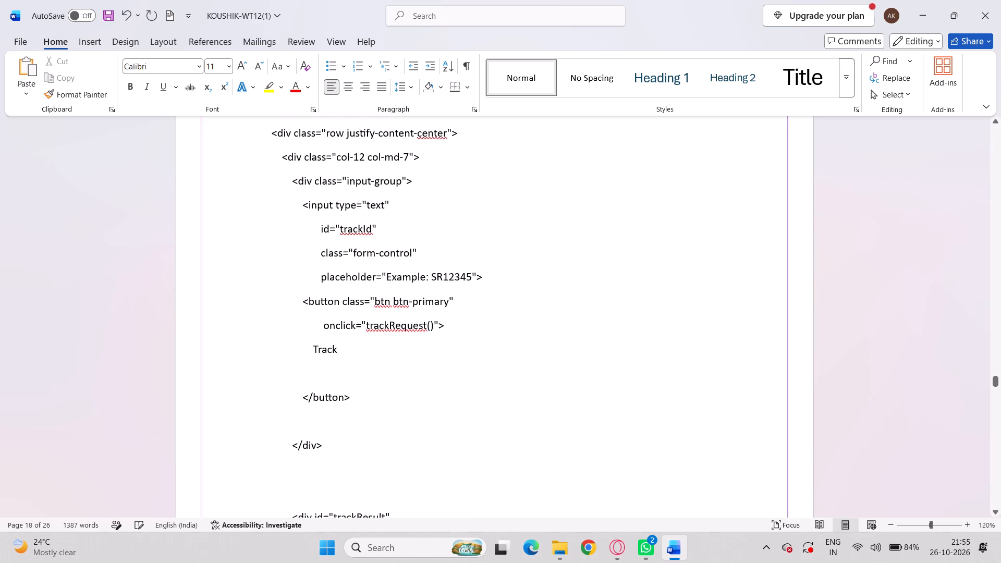
{"action": "left_click", "coordinate": [323, 377]}
{"action": "key", "text": "BackSpace"}
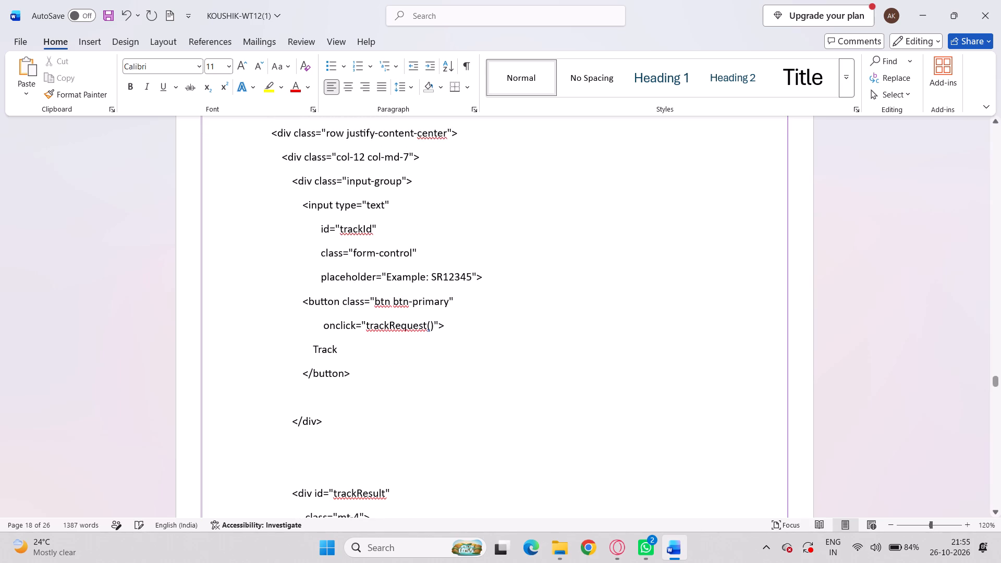
{"action": "left_click", "coordinate": [324, 405]}
{"action": "key", "text": "BackSpace"}
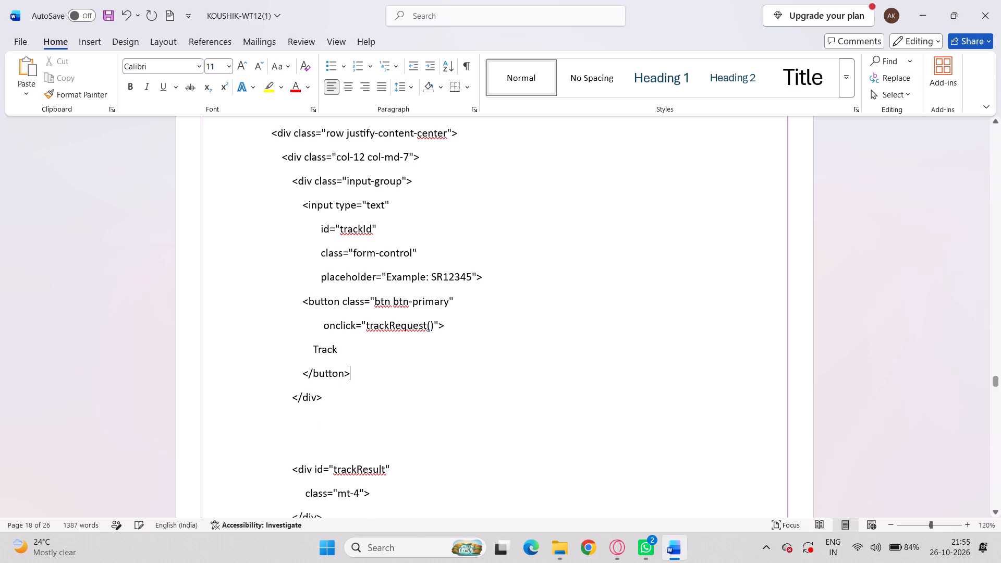
{"action": "left_click", "coordinate": [319, 451]}
{"action": "key", "text": "BackSpace"}
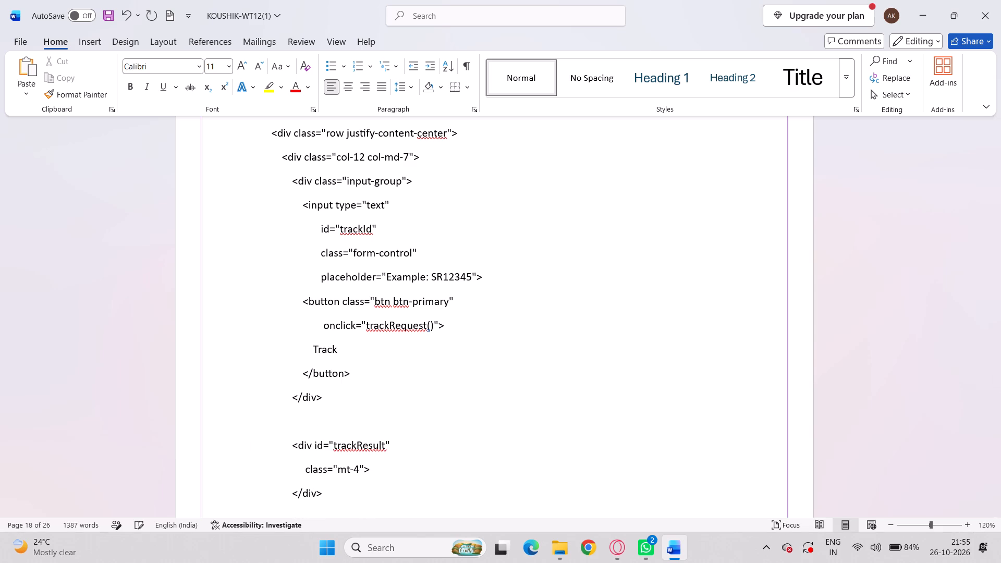
{"action": "key", "text": "BackSpace"}
Remove the blank lines before the two closing </div> tags that follow the trackResult div.
{"action": "scroll", "coordinate": [319, 451], "scroll_direction": "down", "scroll_amount": 1}
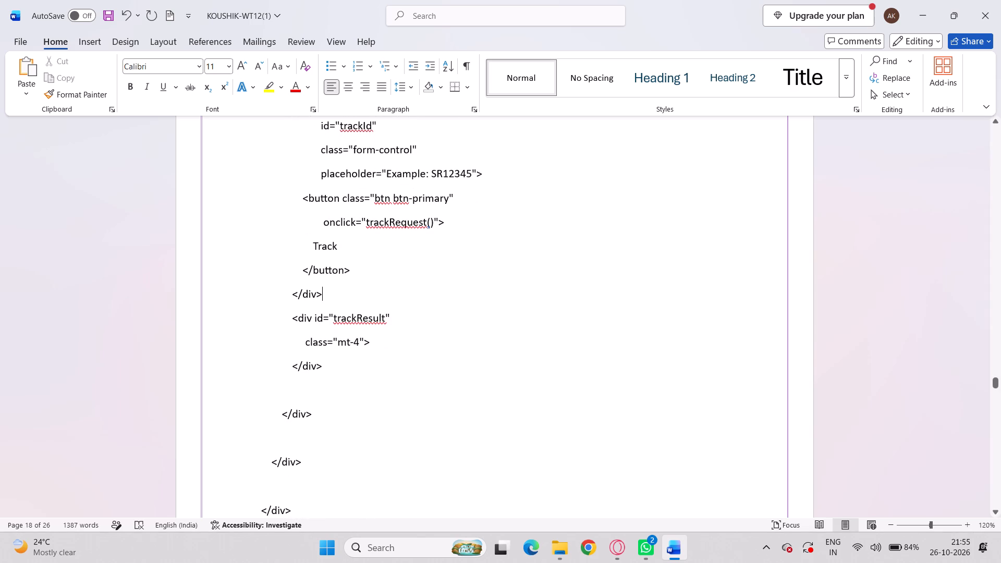
{"action": "left_click", "coordinate": [314, 388]}
{"action": "key", "text": "BackSpace"}
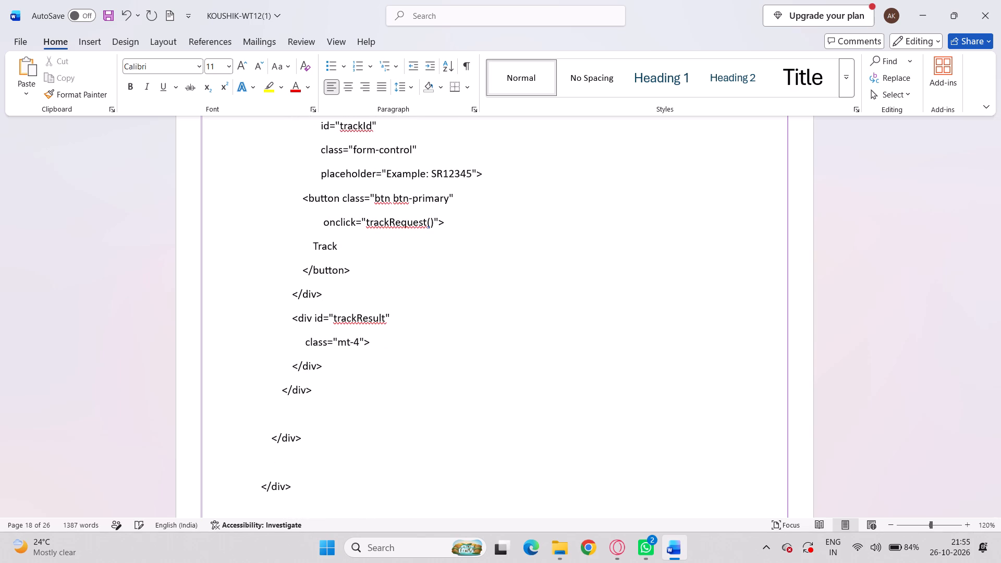
{"action": "left_click", "coordinate": [304, 429]}
{"action": "key", "text": "BackSpace"}
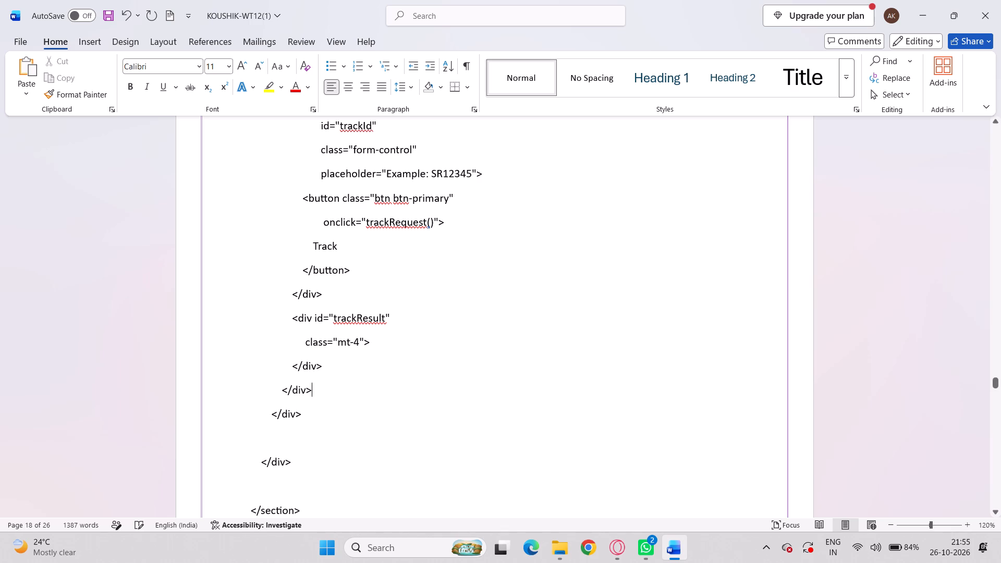
Remove the blank lines before the track section's last closing </div> and its closing </section> tag.
{"action": "left_click", "coordinate": [295, 454]}
{"action": "key", "text": "BackSpace"}
{"action": "scroll", "coordinate": [295, 454], "scroll_direction": "down", "scroll_amount": 1}
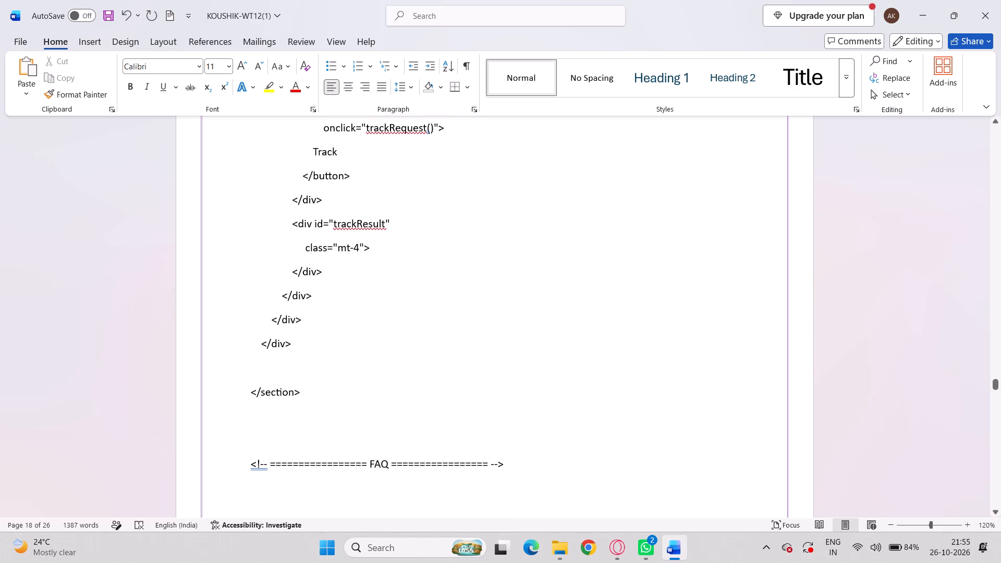
{"action": "left_click", "coordinate": [285, 368]}
{"action": "key", "text": "BackSpace"}
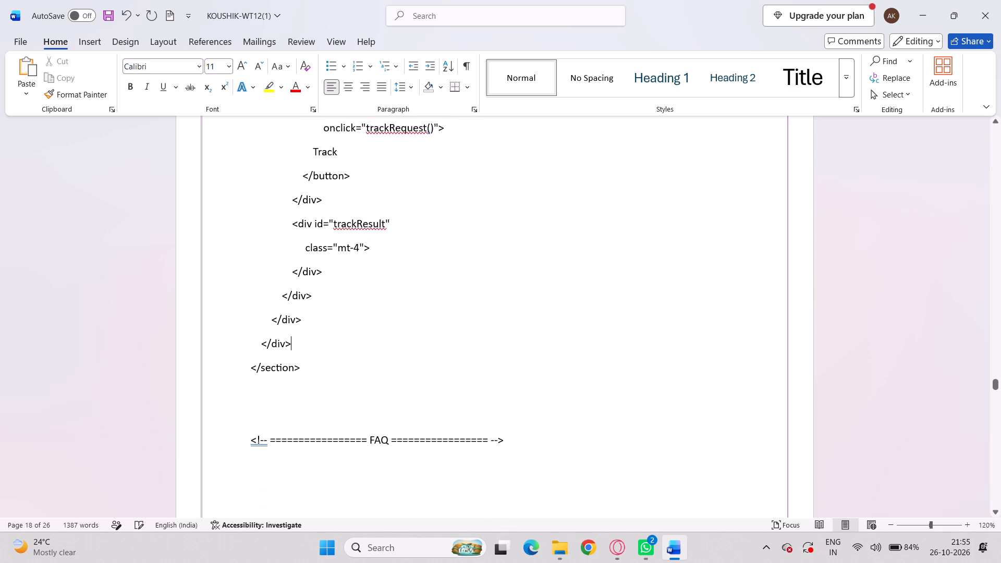
Remove the blank lines before the FAQ comment, the faq section tag, its container div and its text-center h2 tag.
{"action": "left_click", "coordinate": [292, 418]}
{"action": "key", "text": "BackSpace"}
{"action": "key", "text": "BackSpace"}
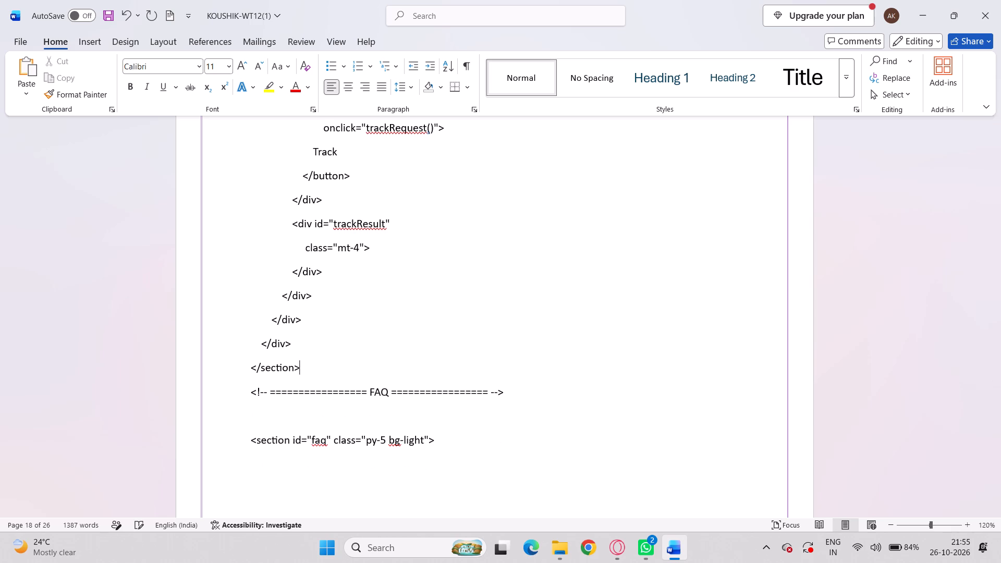
{"action": "left_click", "coordinate": [301, 417]}
{"action": "key", "text": "BackSpace"}
{"action": "left_click", "coordinate": [320, 439]}
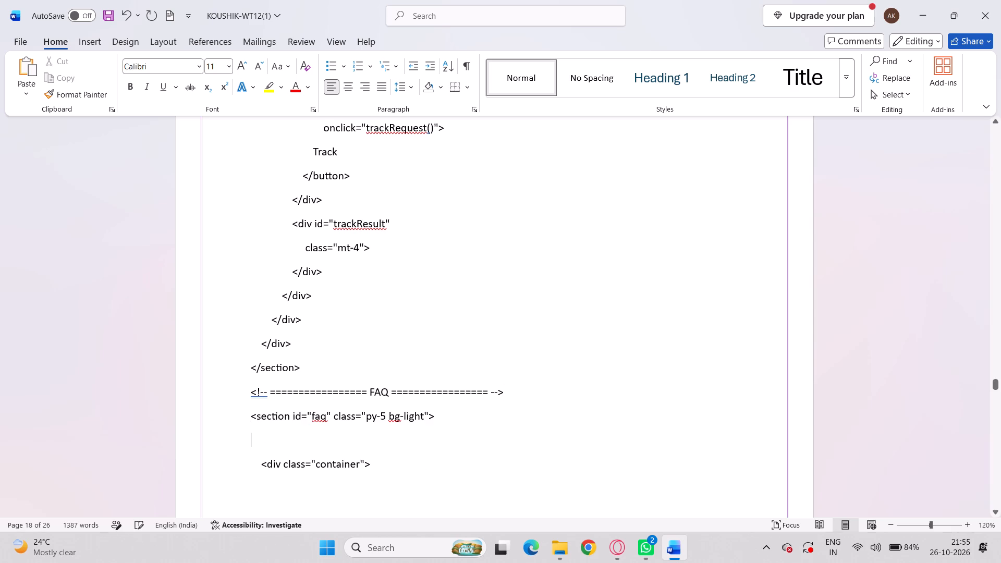
{"action": "key", "text": "BackSpace"}
{"action": "scroll", "coordinate": [320, 439], "scroll_direction": "down", "scroll_amount": 3}
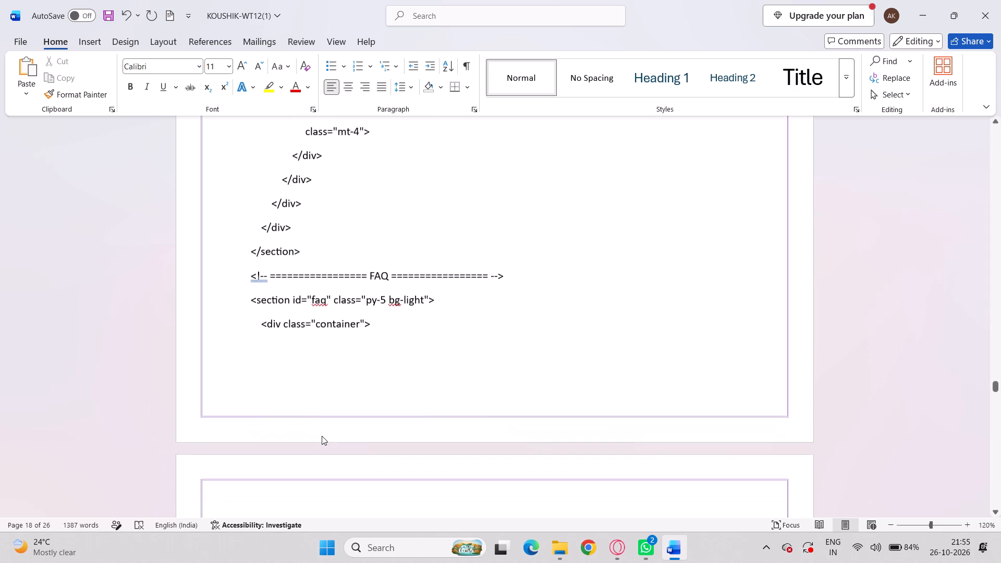
{"action": "left_click", "coordinate": [304, 350]}
{"action": "key", "text": "BackSpace"}
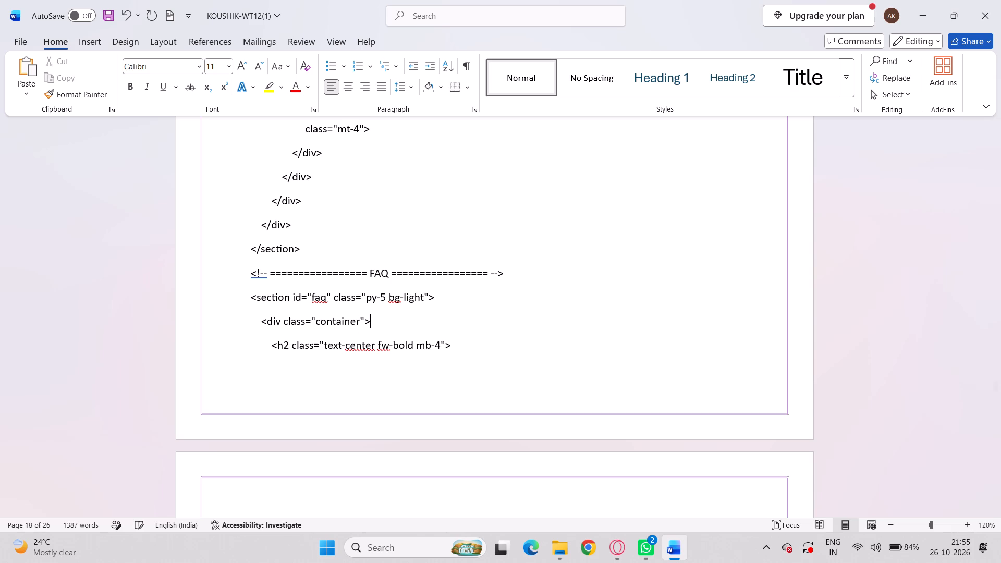
Remove the blank lines before the faqAccordion div, the first accordion-item div, its accordion-header h2 and its accordion-button tag.
{"action": "left_click", "coordinate": [327, 377]}
{"action": "scroll", "coordinate": [327, 377], "scroll_direction": "down", "scroll_amount": 1}
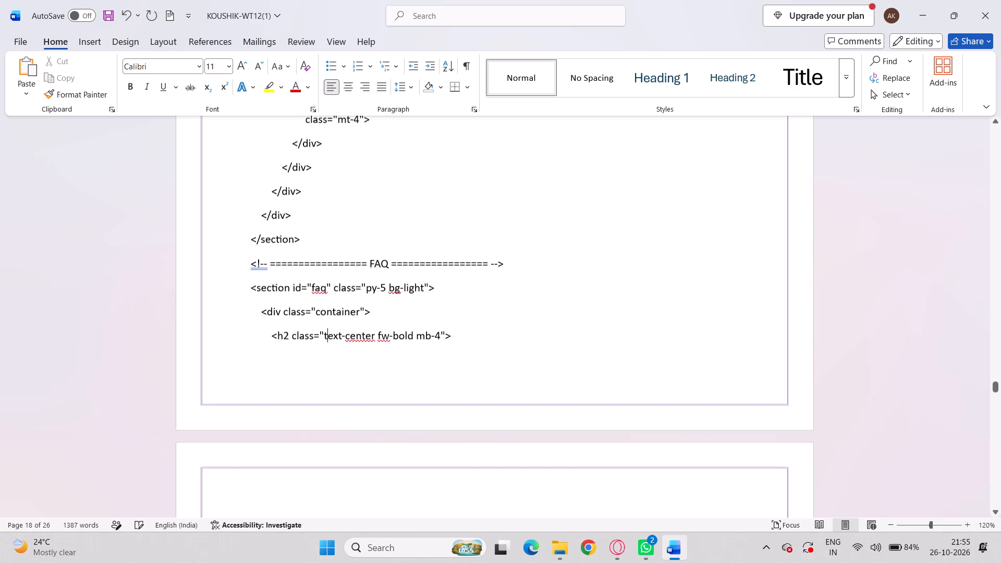
{"action": "scroll", "coordinate": [327, 377], "scroll_direction": "down", "scroll_amount": 2}
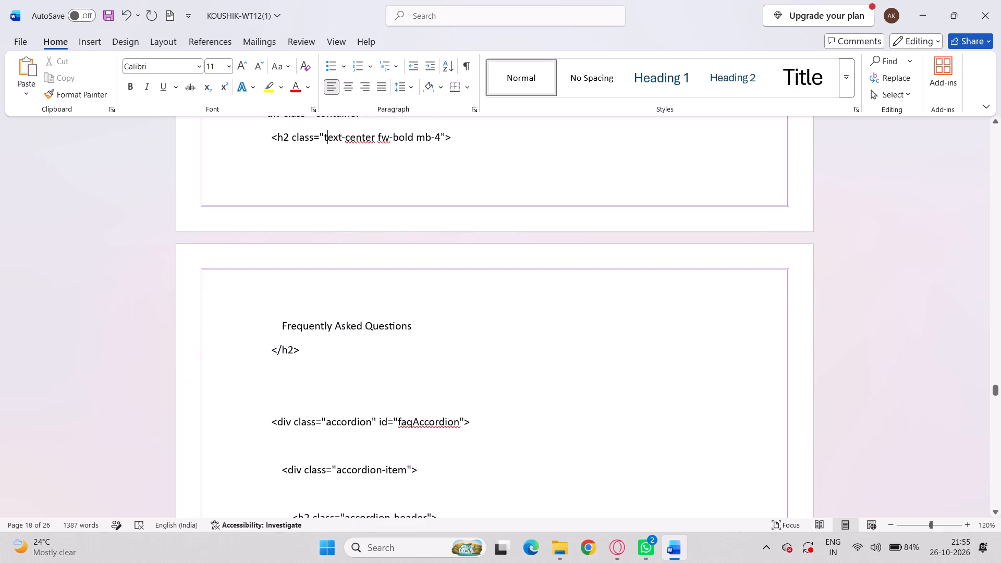
{"action": "left_click", "coordinate": [310, 402]}
{"action": "key", "text": "BackSpace"}
{"action": "key", "text": "BackSpace"}
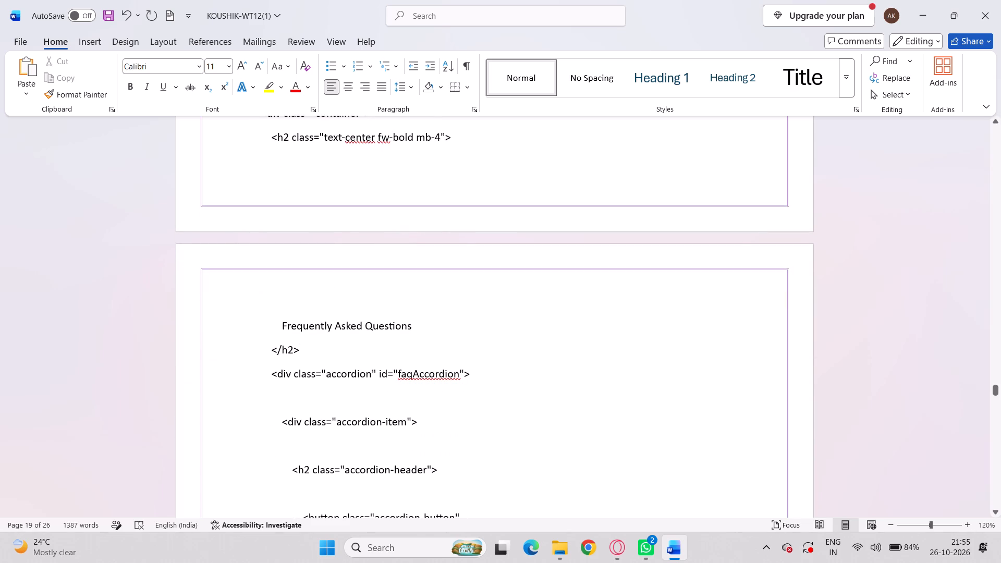
{"action": "left_click", "coordinate": [349, 399]}
{"action": "key", "text": "BackSpace"}
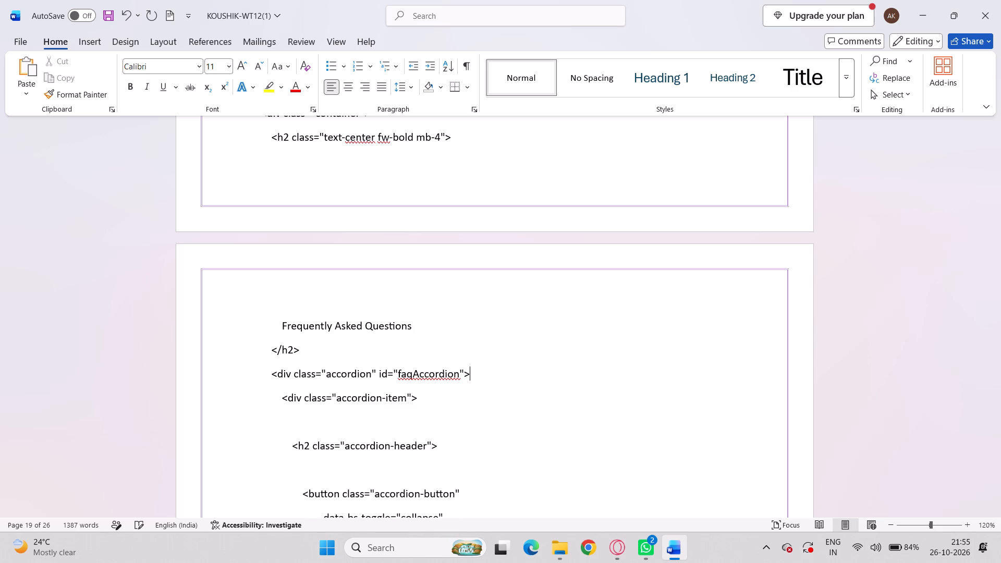
{"action": "left_click", "coordinate": [336, 412]}
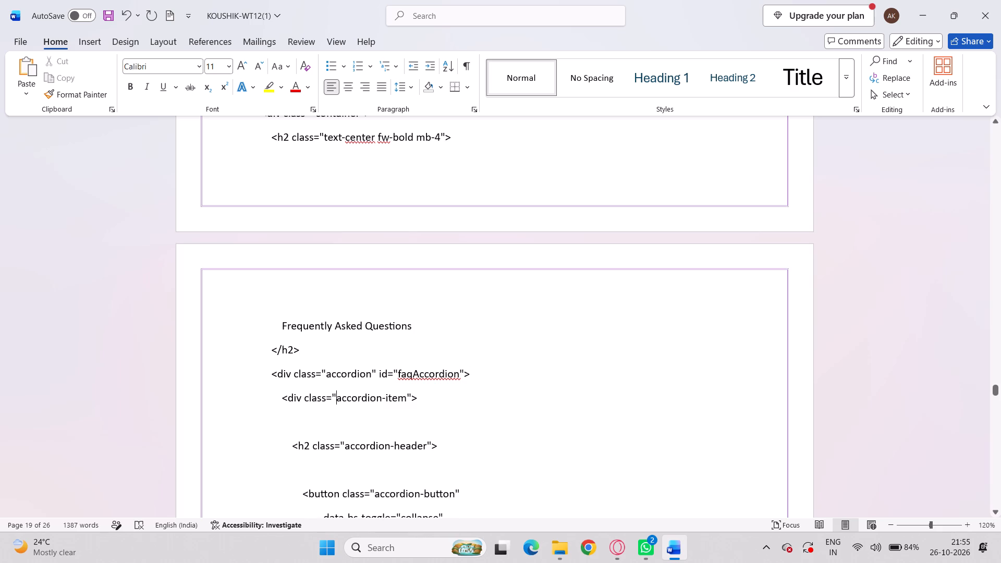
{"action": "left_click", "coordinate": [337, 418]}
{"action": "key", "text": "BackSpace"}
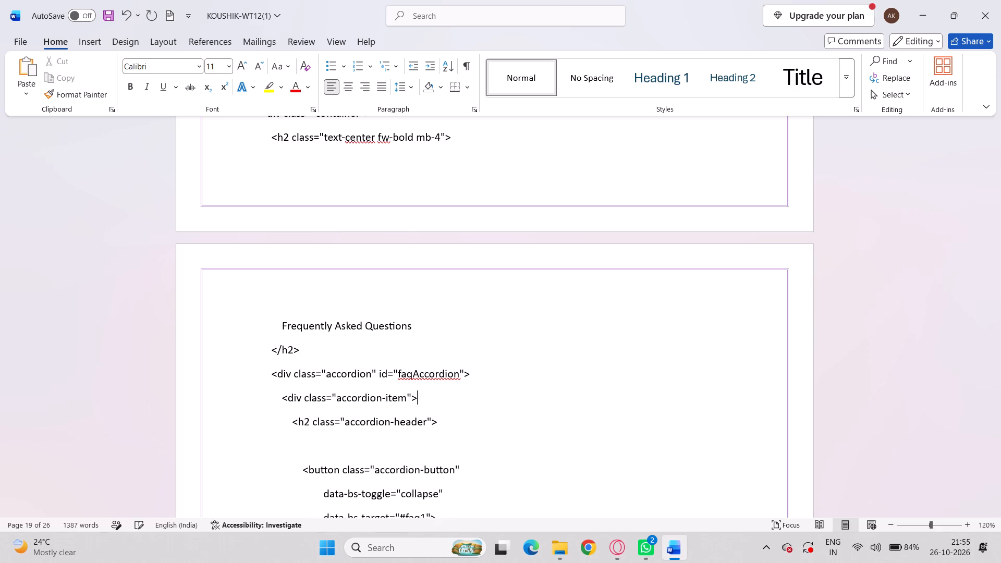
{"action": "left_click", "coordinate": [346, 441]}
{"action": "key", "text": "BackSpace"}
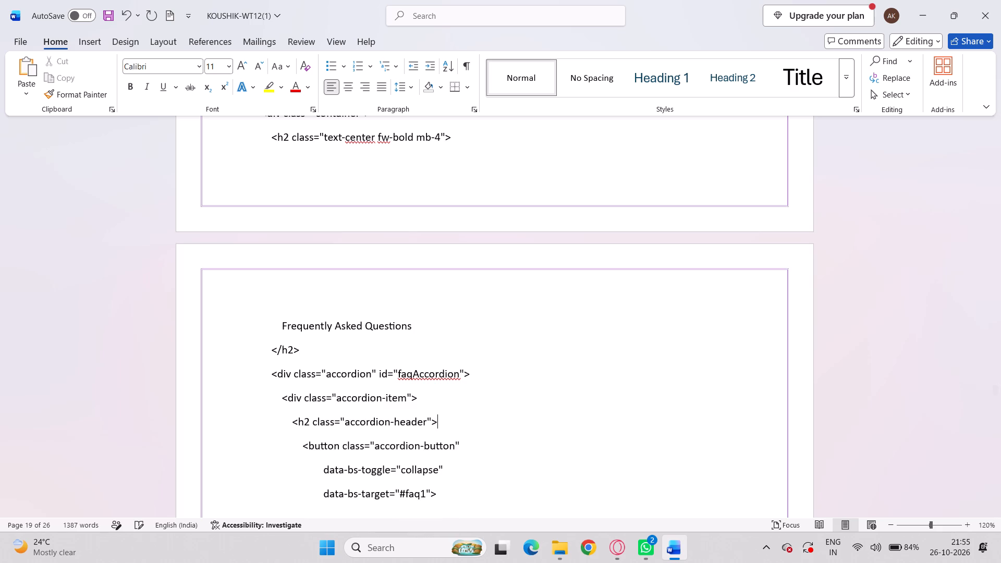
Remove the blank lines before the question "How do I submit a request?", its closing </button> and </h2> tags, and the faq1 div.
{"action": "scroll", "coordinate": [346, 458], "scroll_direction": "down", "scroll_amount": 3}
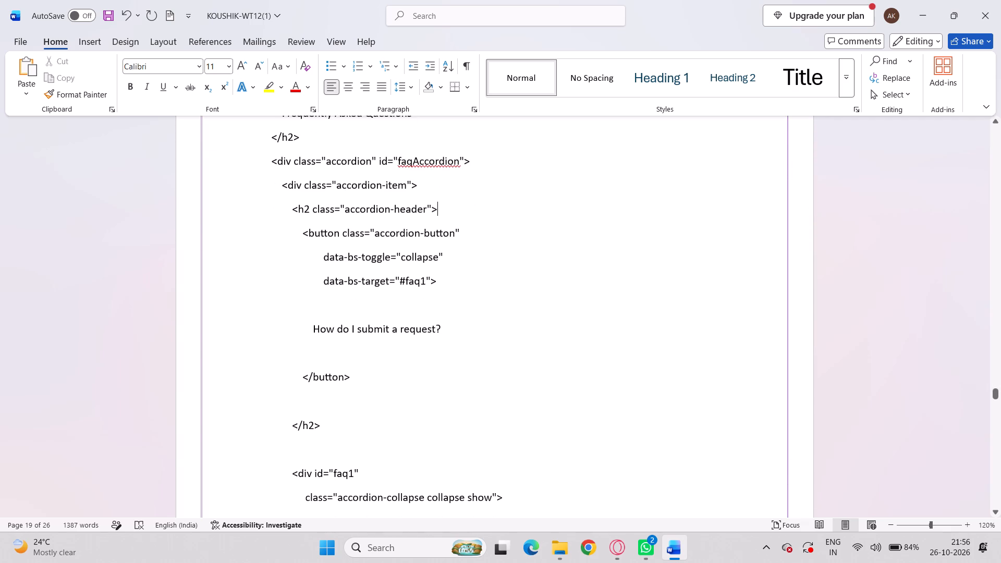
{"action": "left_click", "coordinate": [376, 301]}
{"action": "key", "text": "BackSpace"}
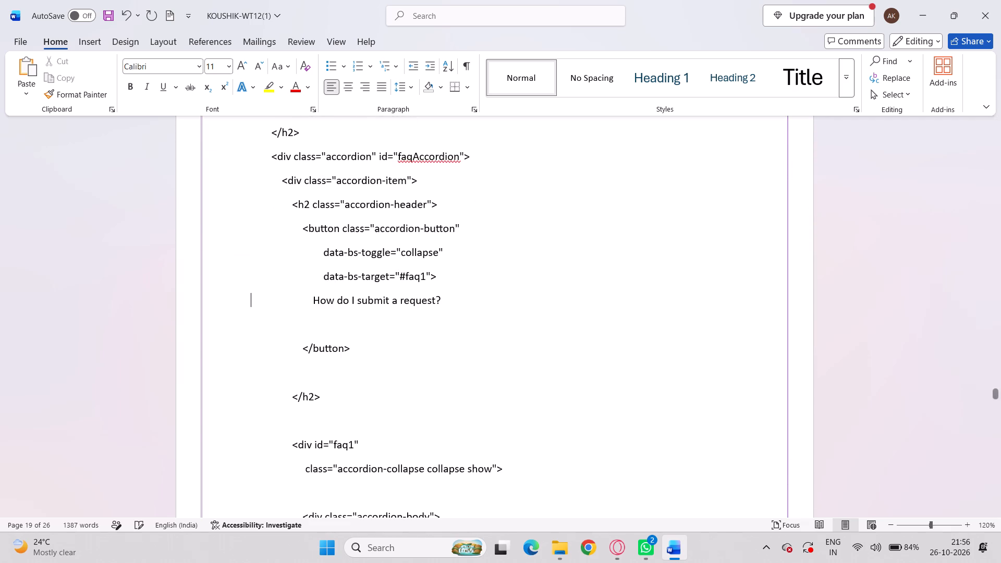
{"action": "left_click", "coordinate": [350, 320]}
{"action": "key", "text": "BackSpace"}
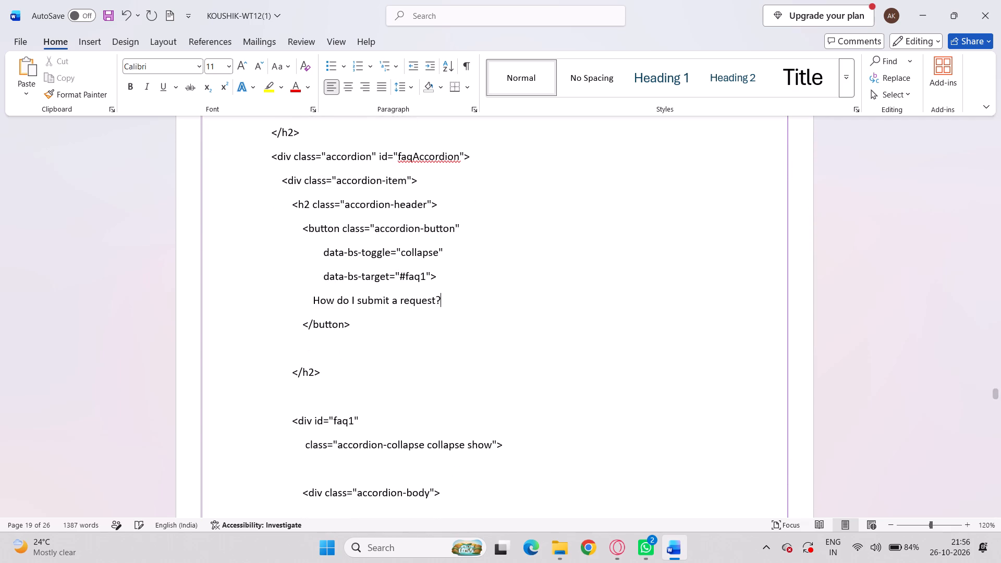
{"action": "left_click", "coordinate": [329, 337]}
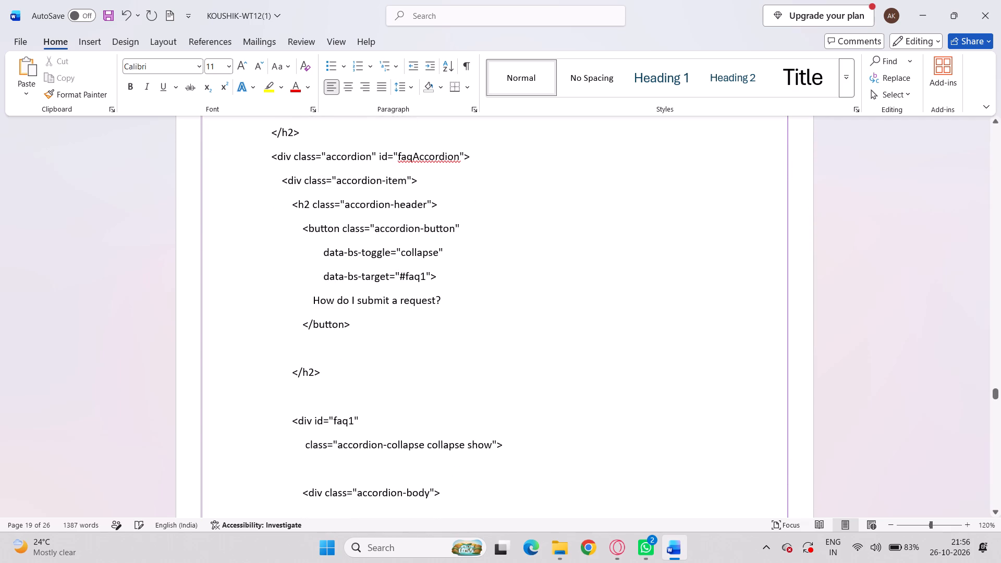
{"action": "left_click", "coordinate": [327, 346]}
{"action": "key", "text": "BackSpace"}
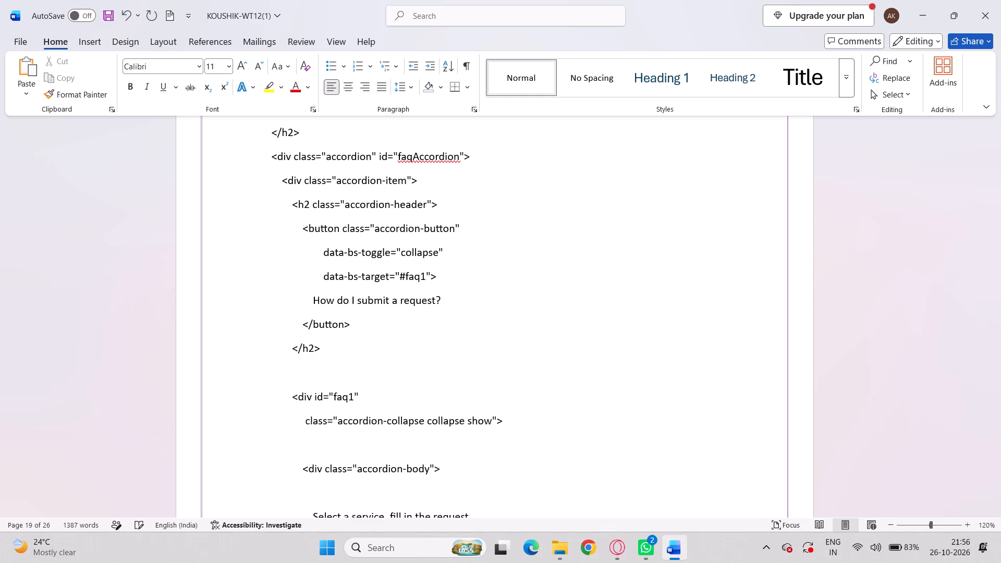
{"action": "left_click", "coordinate": [310, 378]}
{"action": "key", "text": "BackSpace"}
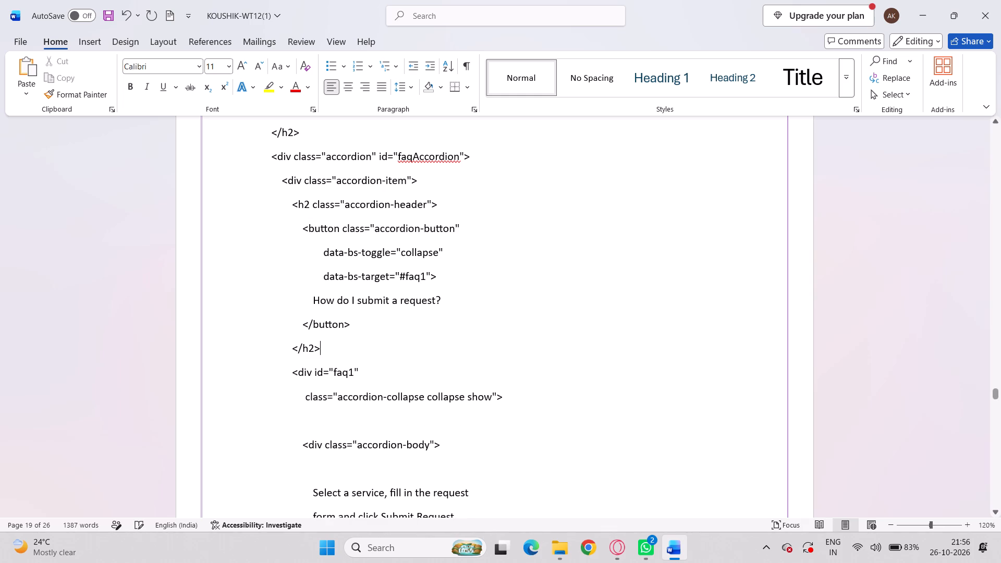
Remove the blank lines before the faq1 accordion-body div, its "Select a service" answer text and its closing </div>.
{"action": "left_click", "coordinate": [339, 430]}
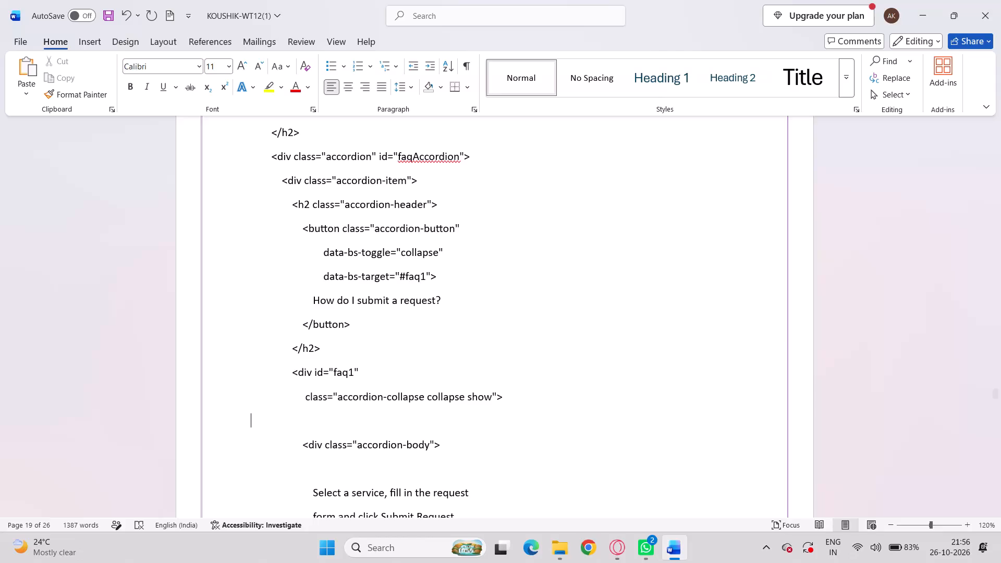
{"action": "left_click", "coordinate": [339, 430]}
{"action": "key", "text": "BackSpace"}
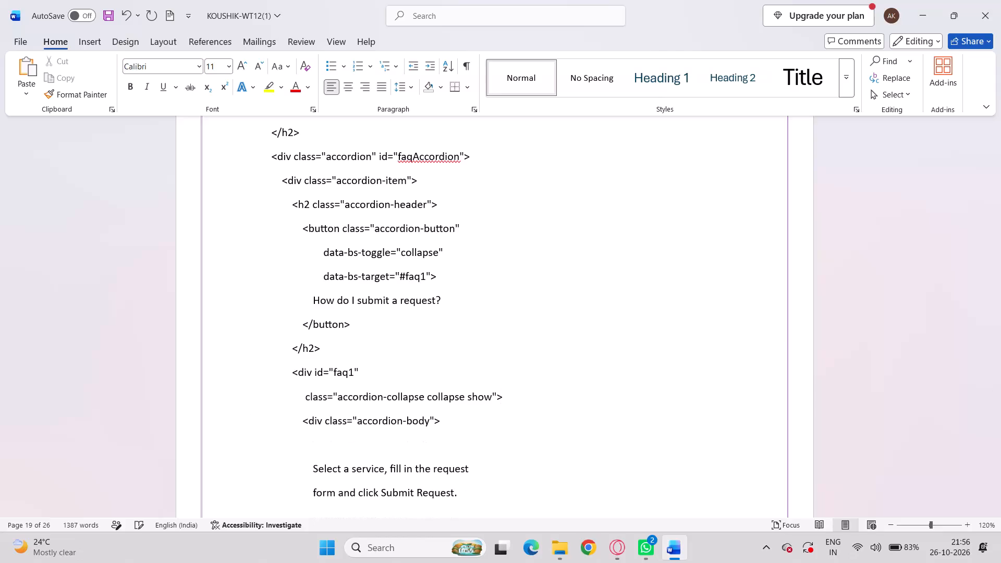
{"action": "left_click", "coordinate": [336, 429]}
{"action": "left_click", "coordinate": [338, 438]}
{"action": "key", "text": "BackSpace"}
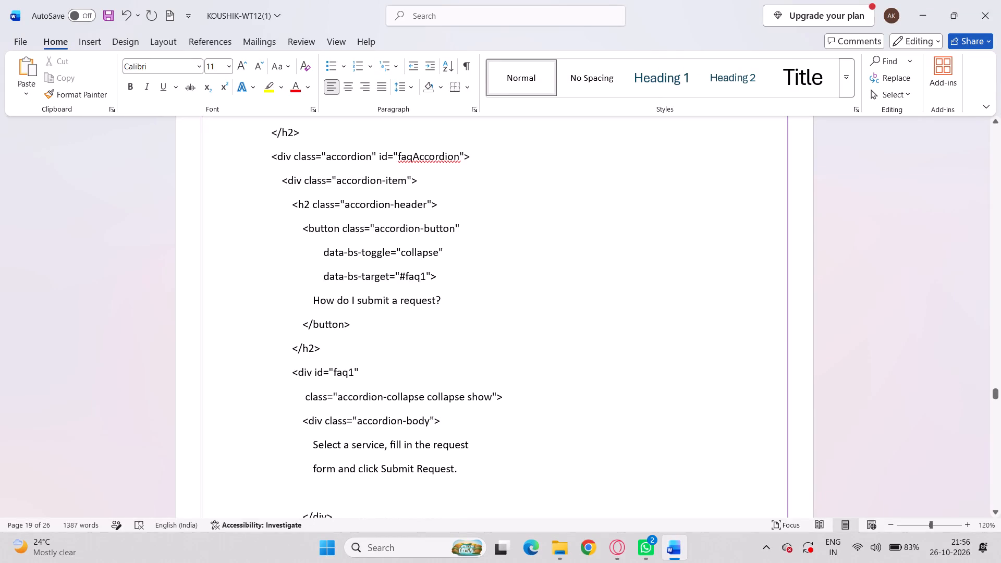
{"action": "left_click", "coordinate": [337, 491]}
{"action": "key", "text": "BackSpace"}
Remove the blank lines before the two closing </div> tags that end the faq1 panel and the first accordion item.
{"action": "scroll", "coordinate": [321, 448], "scroll_direction": "down", "scroll_amount": 2}
{"action": "scroll", "coordinate": [321, 448], "scroll_direction": "up", "scroll_amount": 1, "text": "ctrl"}
{"action": "scroll", "coordinate": [321, 448], "scroll_direction": "down", "scroll_amount": 1, "text": "ctrl"}
{"action": "scroll", "coordinate": [321, 448], "scroll_direction": "up", "scroll_amount": 1}
{"action": "scroll", "coordinate": [321, 448], "scroll_direction": "right", "scroll_amount": 1}
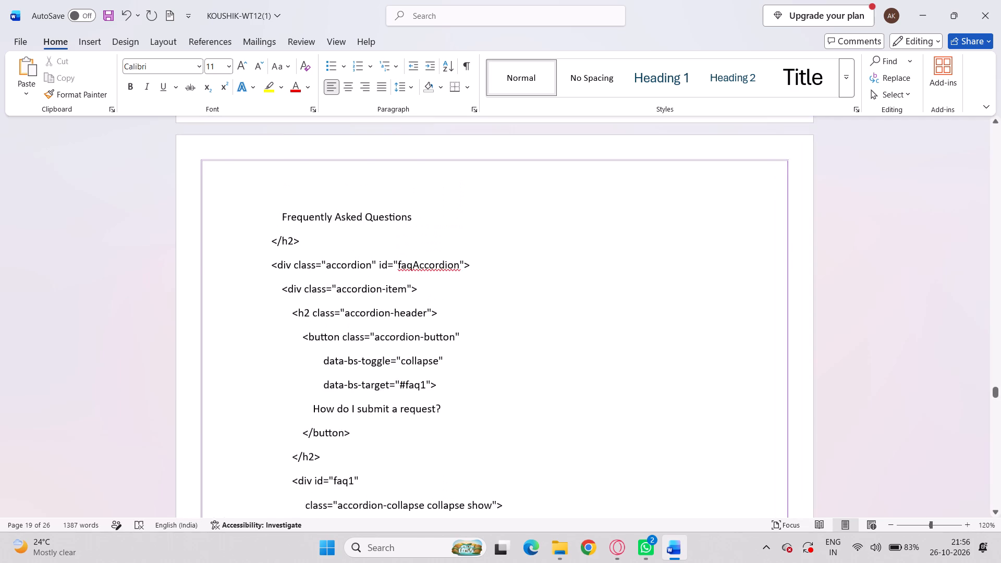
{"action": "scroll", "coordinate": [321, 448], "scroll_direction": "right", "scroll_amount": 1}
{"action": "scroll", "coordinate": [321, 448], "scroll_direction": "down", "scroll_amount": 1}
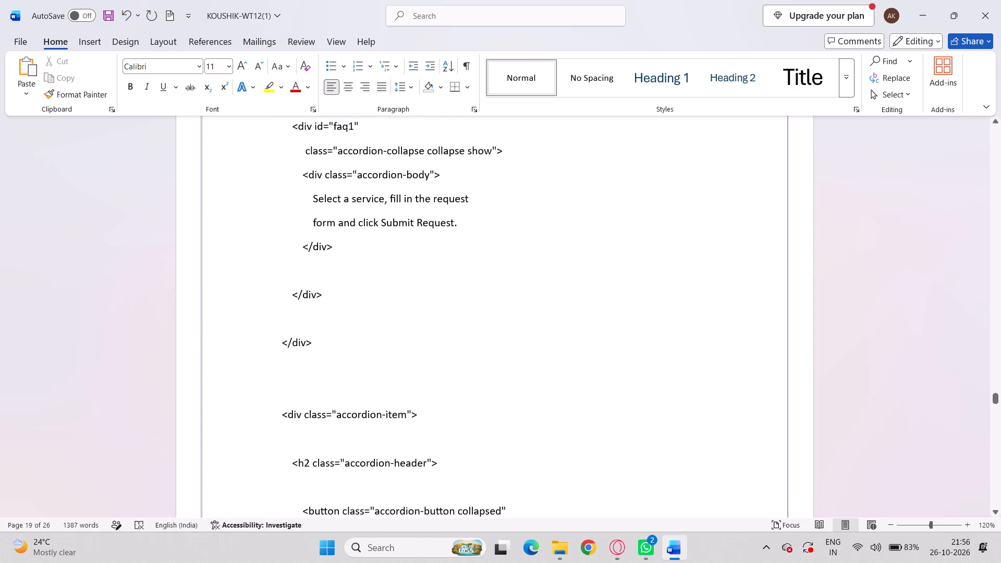
{"action": "left_click", "coordinate": [325, 276]}
{"action": "key", "text": "BackSpace"}
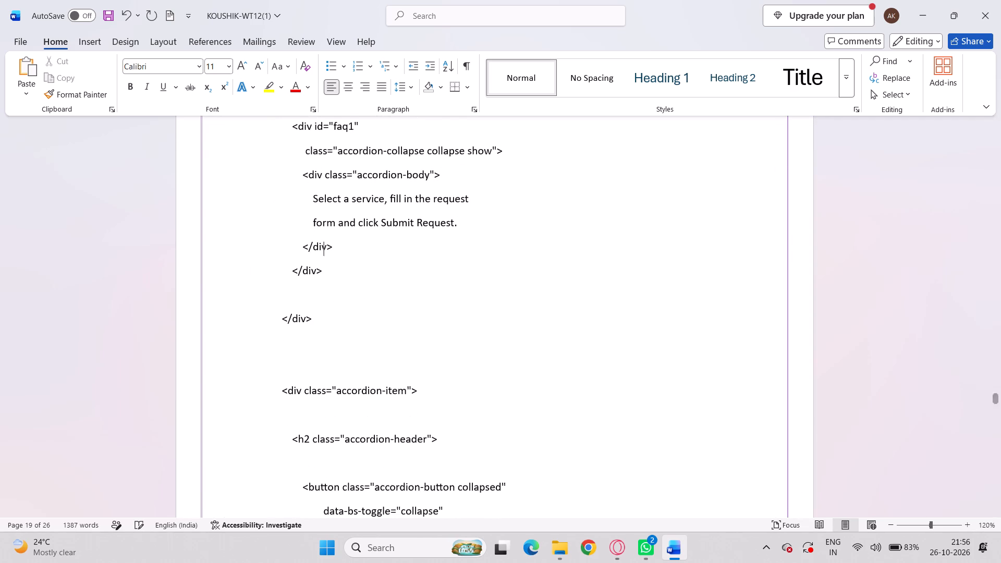
{"action": "left_click", "coordinate": [318, 302]}
{"action": "key", "text": "BackSpace"}
Remove the blank lines before the second accordion-item div, its accordion-header h2 and its collapsed accordion-button tag.
{"action": "double_click", "coordinate": [313, 351]}
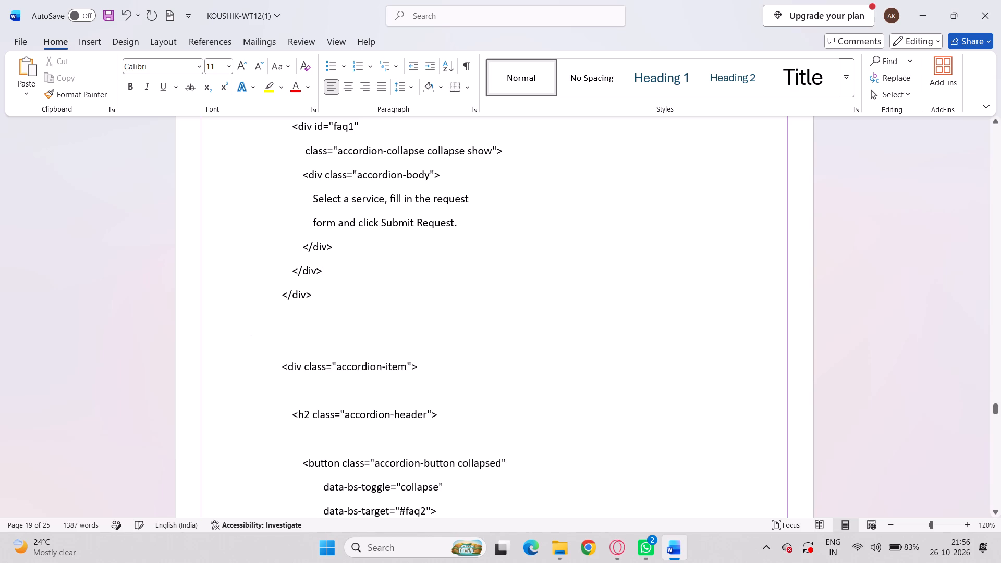
{"action": "key", "text": "BackSpace"}
{"action": "key", "text": "BackSpace"}
{"action": "key", "text": "BackSpace"}
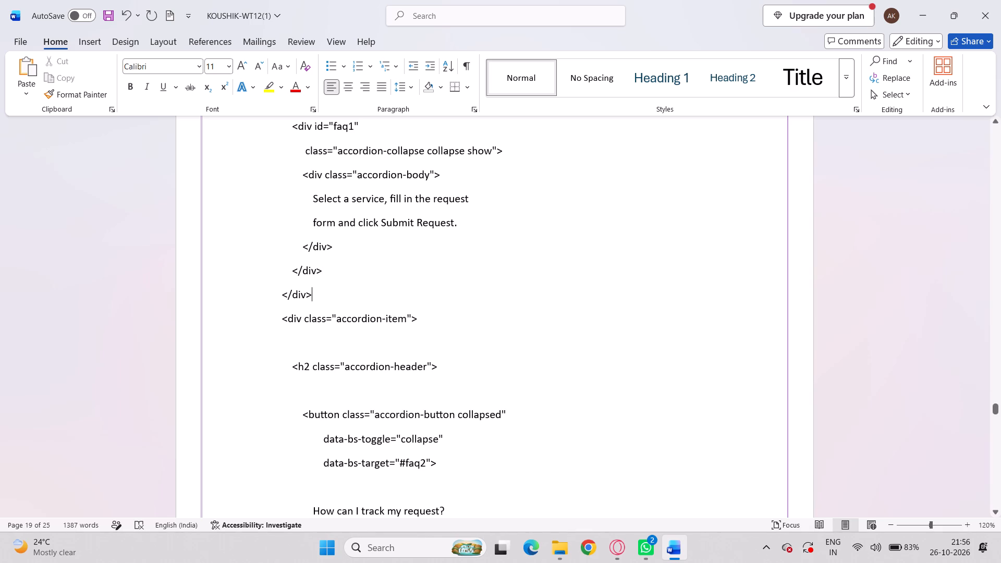
{"action": "left_click", "coordinate": [328, 346]}
{"action": "key", "text": "BackSpace"}
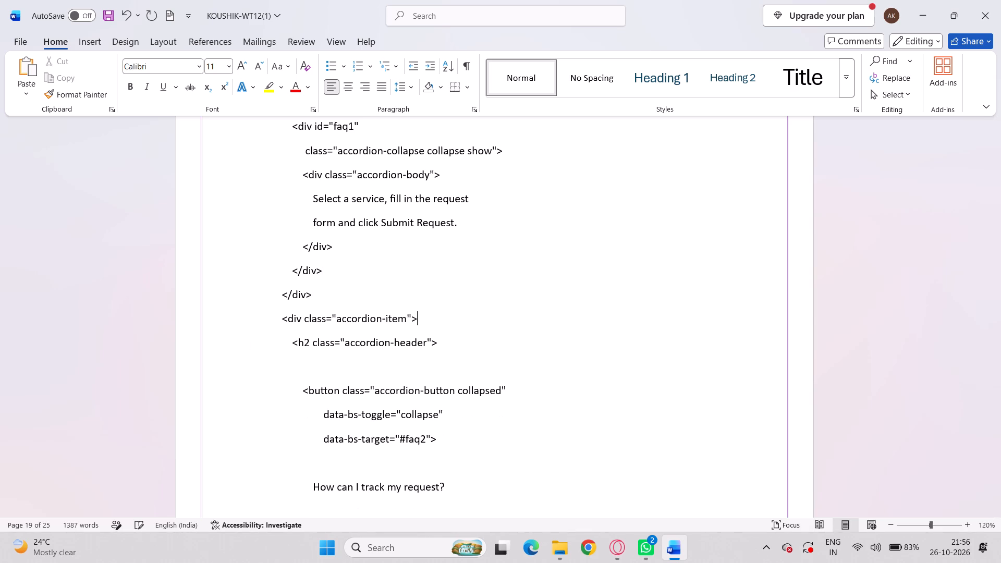
{"action": "left_click", "coordinate": [337, 388]}
{"action": "left_click", "coordinate": [339, 382]}
{"action": "key", "text": "BackSpace"}
Remove the blank lines before the question "How can I track my request?", its closing </button> and </h2> tags, and the faq2 div.
{"action": "left_click", "coordinate": [351, 448]}
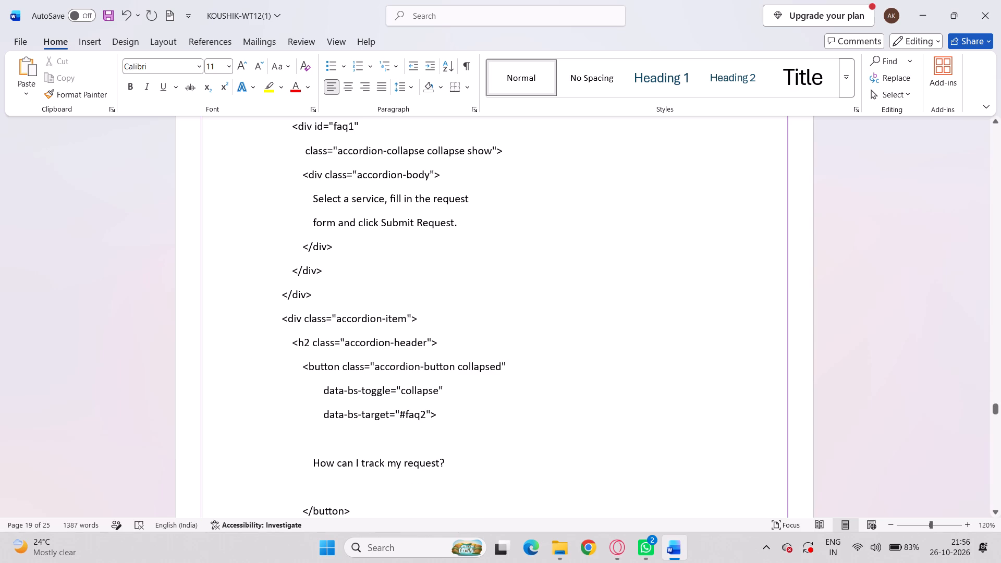
{"action": "key", "text": "BackSpace"}
{"action": "left_click", "coordinate": [348, 473]}
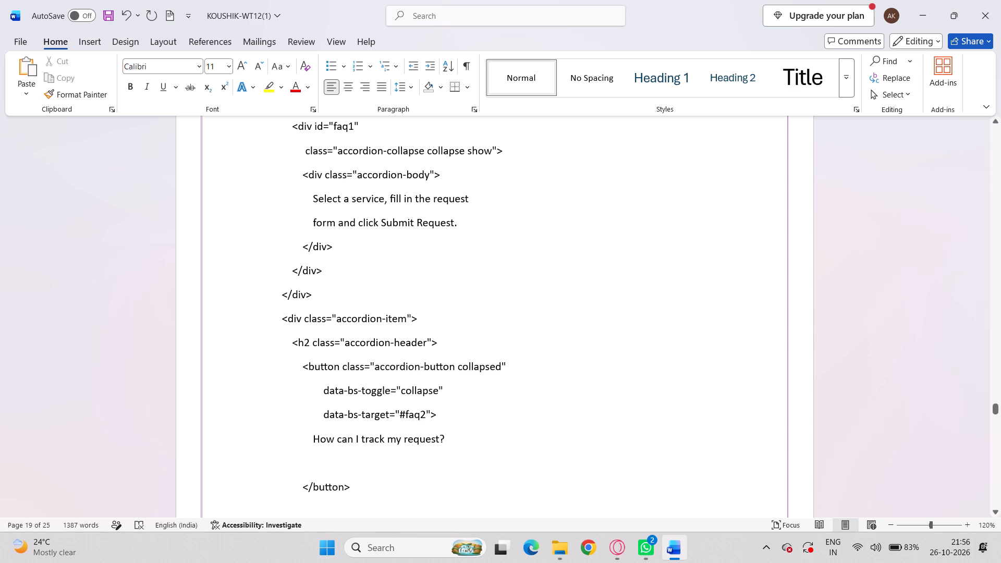
{"action": "key", "text": "BackSpace"}
{"action": "left_click", "coordinate": [334, 481]}
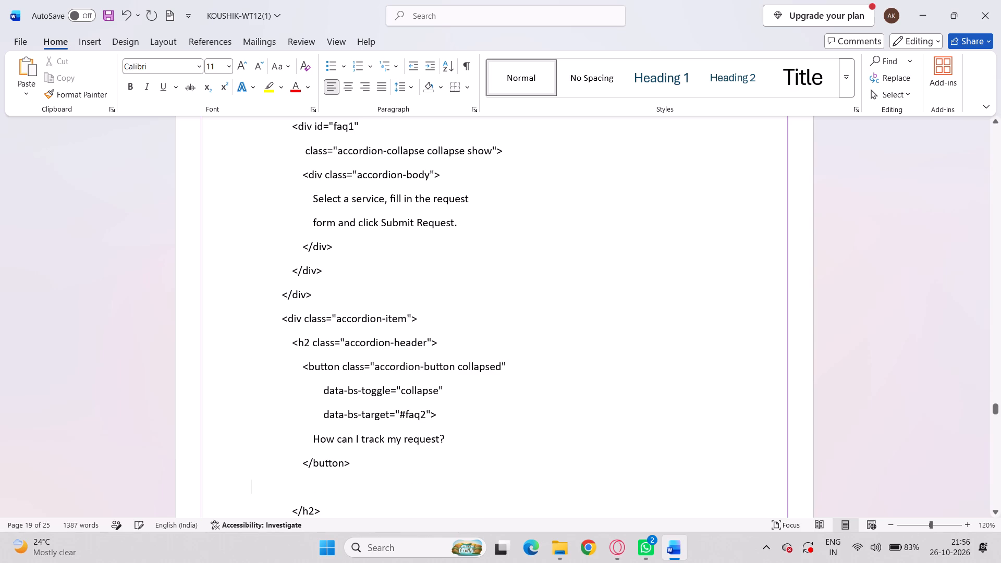
{"action": "key", "text": "BackSpace"}
{"action": "left_click", "coordinate": [329, 512]}
{"action": "key", "text": "BackSpace"}
Remove the blank lines before the faq2 accordion-body div, its "Enter the Request ID" answer text and its closing </div>.
{"action": "scroll", "coordinate": [335, 489], "scroll_direction": "down", "scroll_amount": 1}
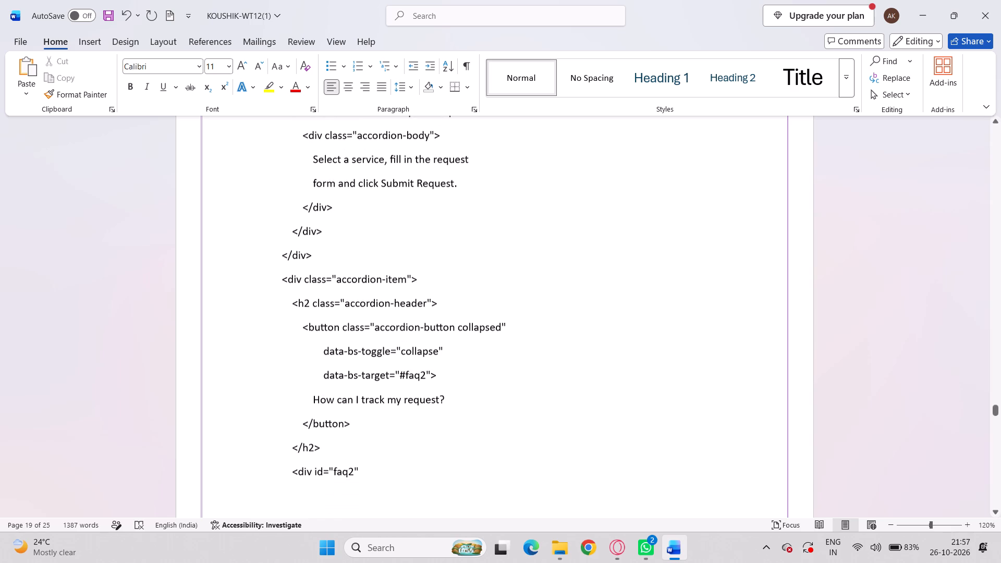
{"action": "scroll", "coordinate": [335, 489], "scroll_direction": "down", "scroll_amount": 2}
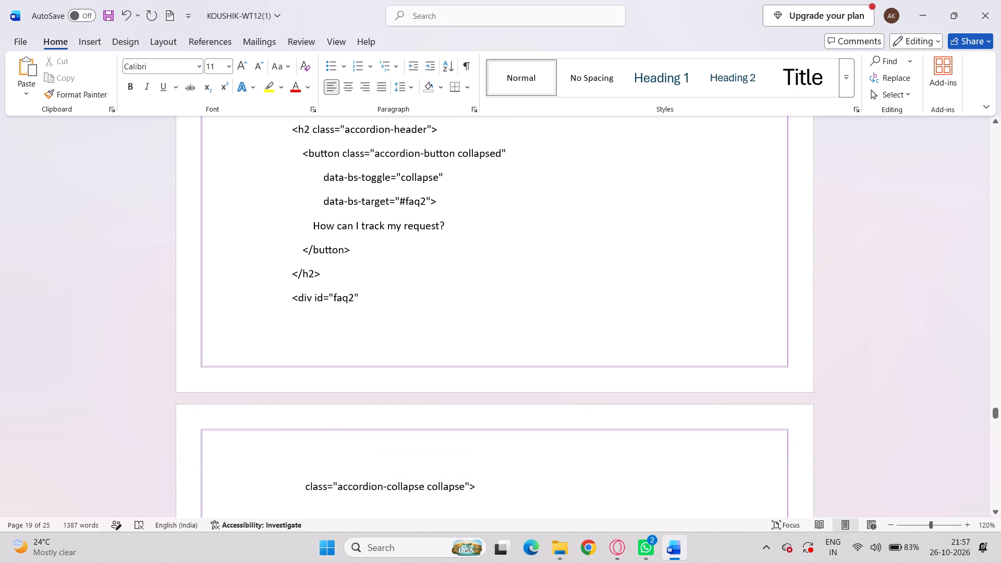
{"action": "scroll", "coordinate": [312, 484], "scroll_direction": "down", "scroll_amount": 2}
{"action": "left_click", "coordinate": [351, 313]}
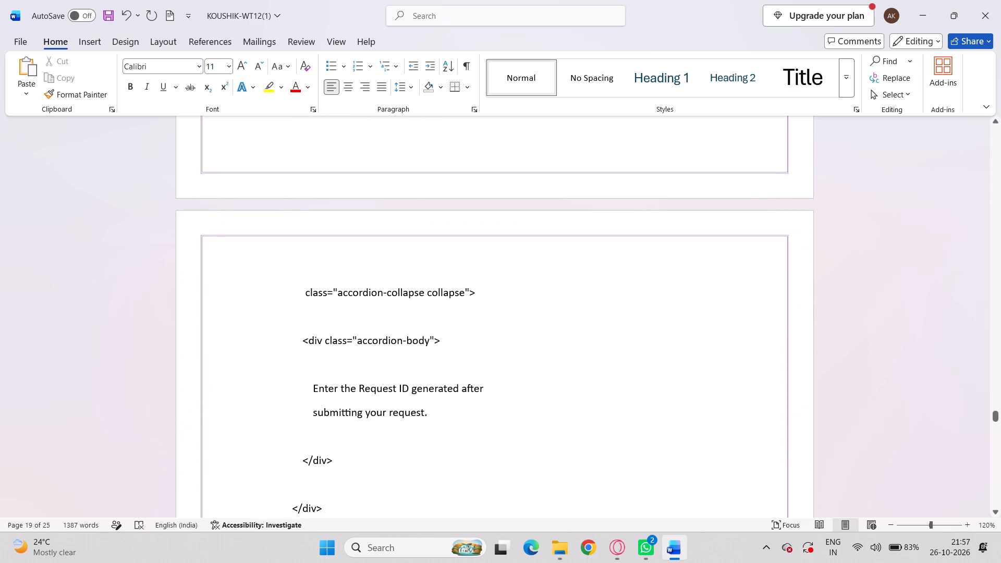
{"action": "left_click", "coordinate": [351, 313]}
{"action": "key", "text": "BackSpace"}
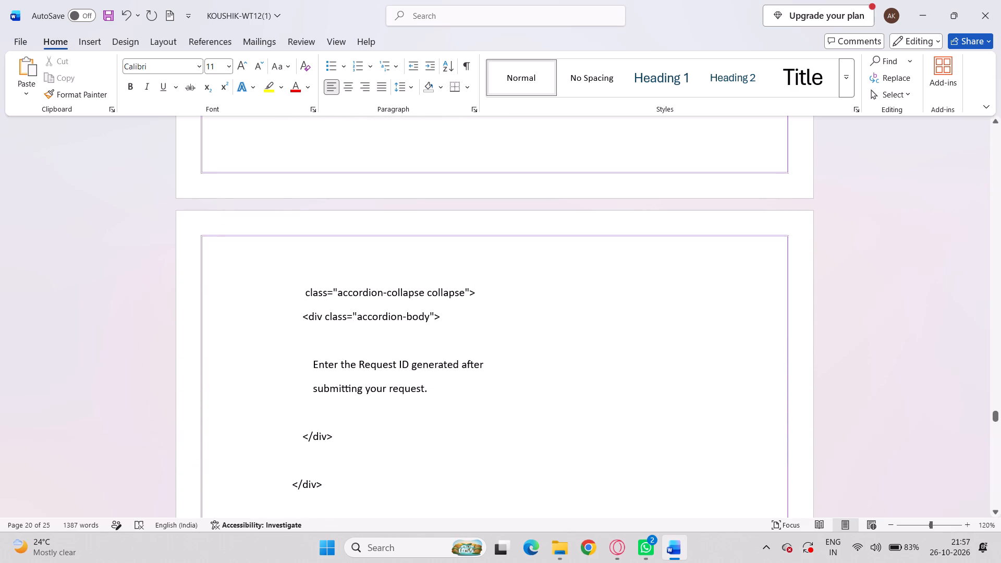
{"action": "left_click", "coordinate": [355, 351]}
{"action": "key", "text": "BackSpace"}
{"action": "left_click", "coordinate": [327, 395]}
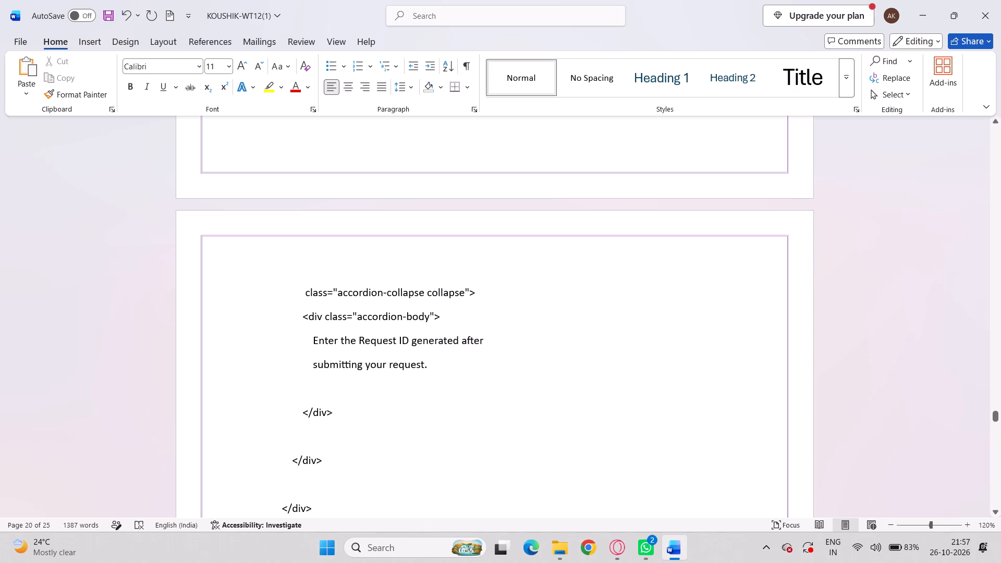
{"action": "key", "text": "BackSpace"}
Remove the blank lines before the two closing </div> tags that end the faq2 panel and the second accordion item.
{"action": "left_click", "coordinate": [326, 417]}
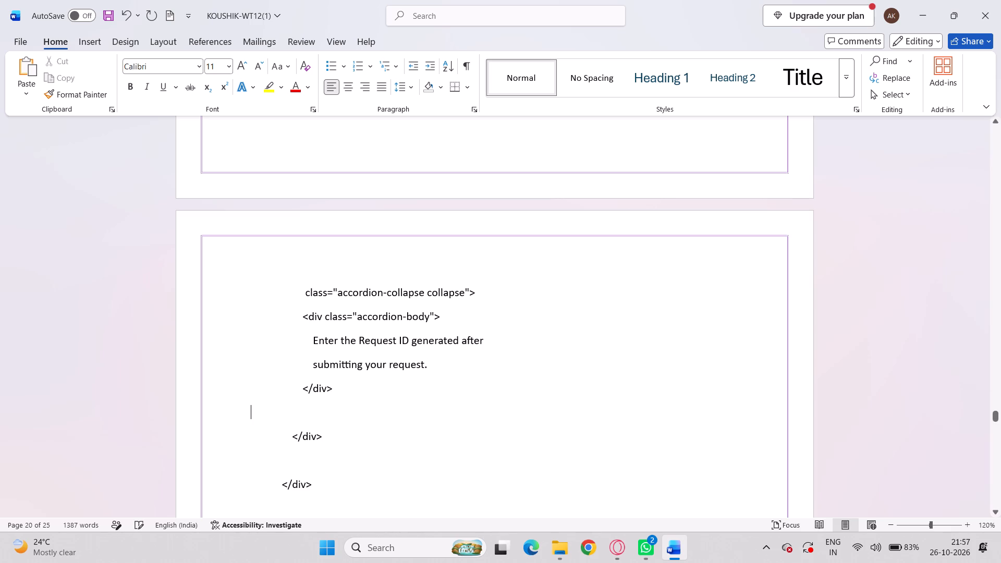
{"action": "key", "text": "BackSpace"}
{"action": "left_click", "coordinate": [327, 441]}
{"action": "key", "text": "BackSpace"}
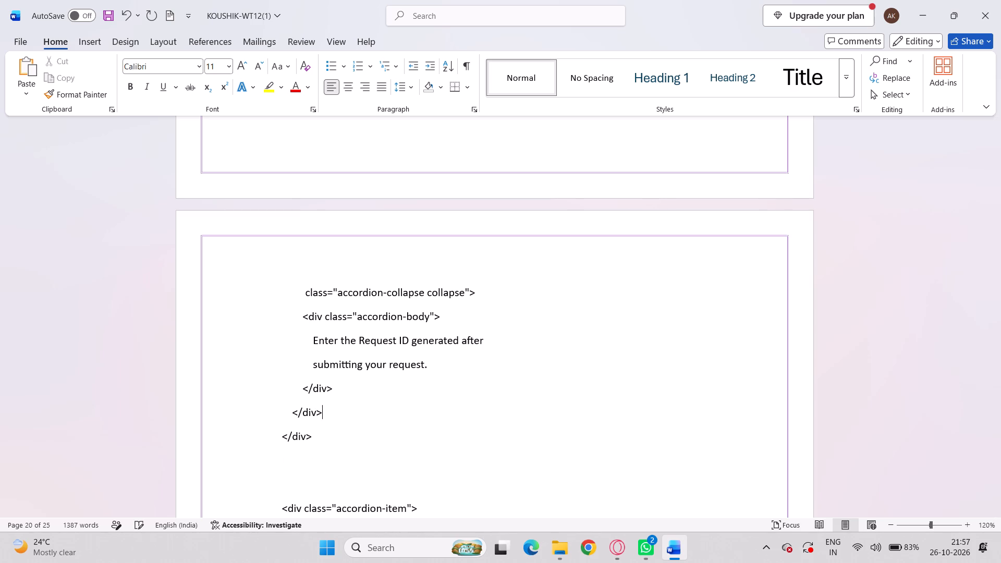
Remove the blank lines before the third accordion-item div, its accordion-header h2 and its collapsed accordion-button tag.
{"action": "left_click", "coordinate": [328, 485]}
{"action": "key", "text": "BackSpace"}
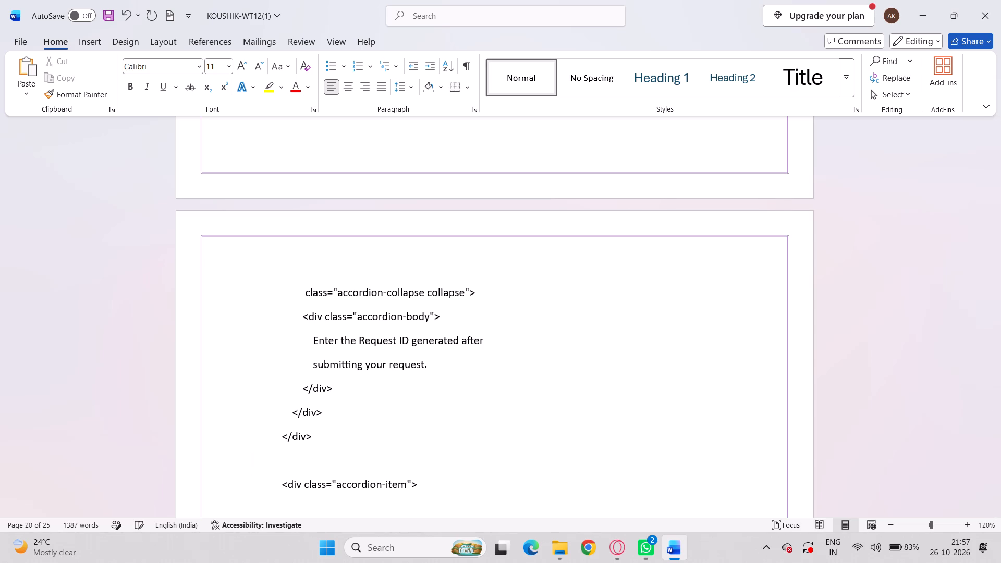
{"action": "key", "text": "BackSpace"}
{"action": "left_click", "coordinate": [348, 498]}
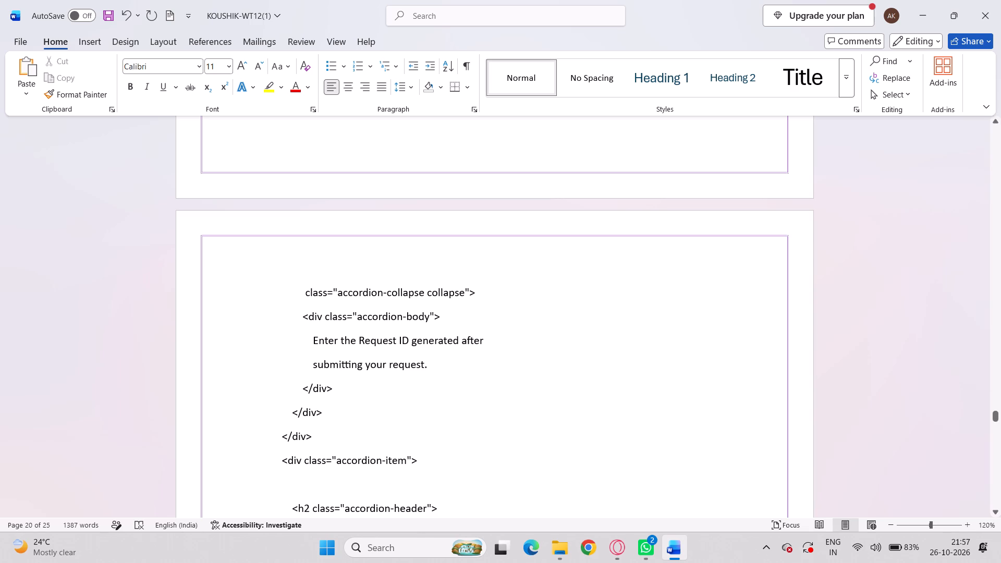
{"action": "key", "text": "BackSpace"}
{"action": "scroll", "coordinate": [348, 497], "scroll_direction": "down", "scroll_amount": 1}
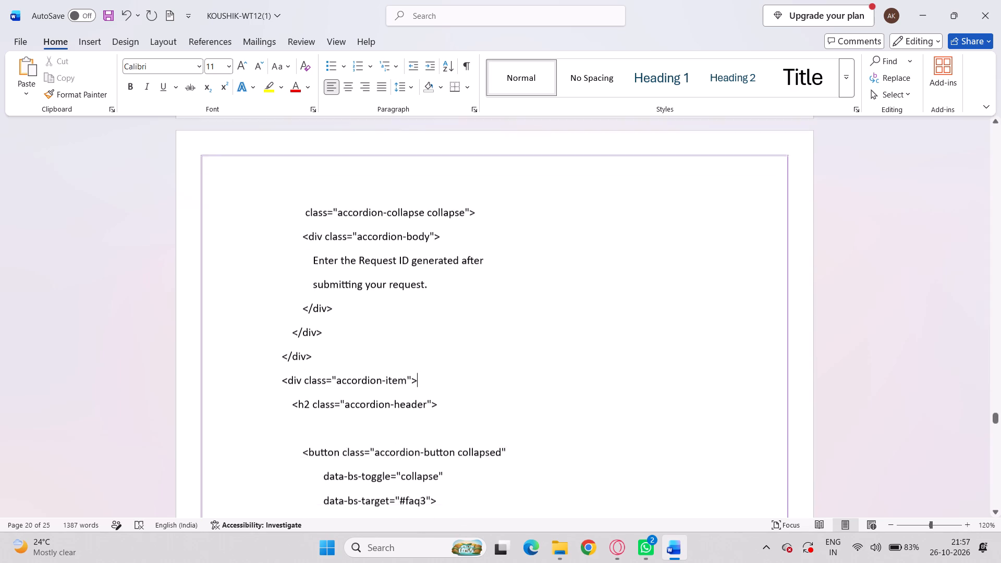
{"action": "scroll", "coordinate": [348, 497], "scroll_direction": "down", "scroll_amount": 2}
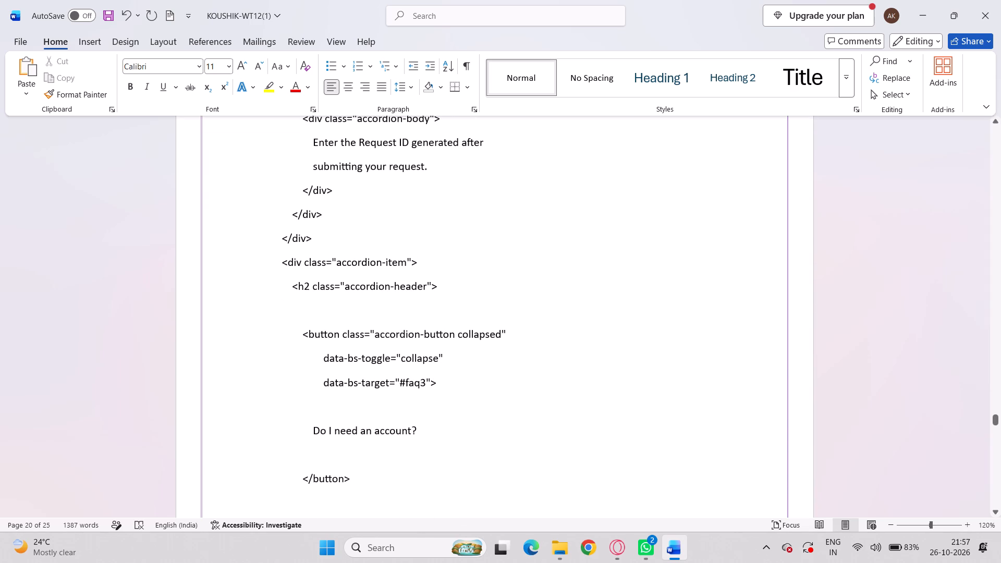
{"action": "left_click", "coordinate": [387, 309]}
{"action": "key", "text": "BackSpace"}
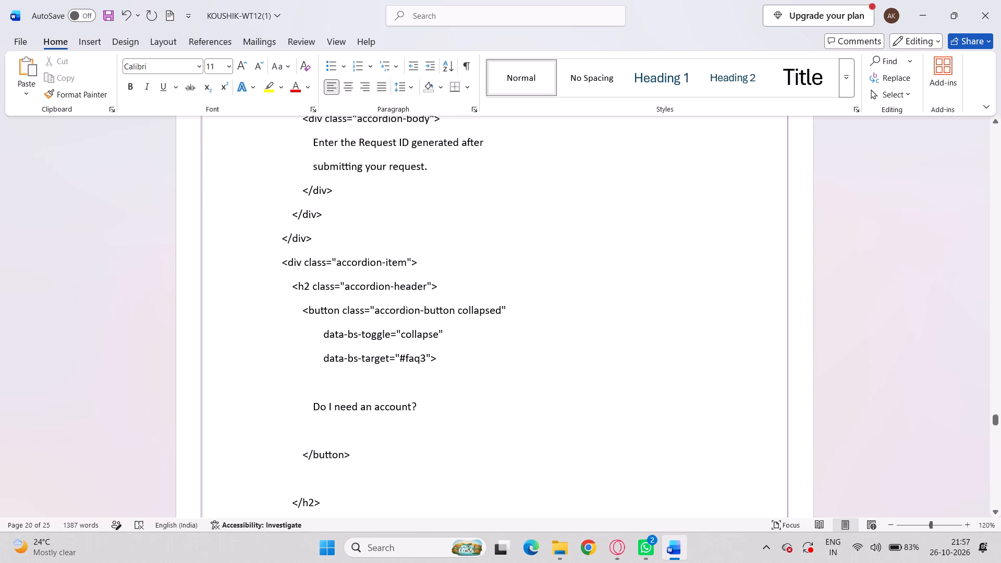
Remove the blank lines before the question "Do I need an account?", its closing </button> and </h2> tags, and the faq3 div.
{"action": "left_click", "coordinate": [407, 391]}
{"action": "key", "text": "BackSpace"}
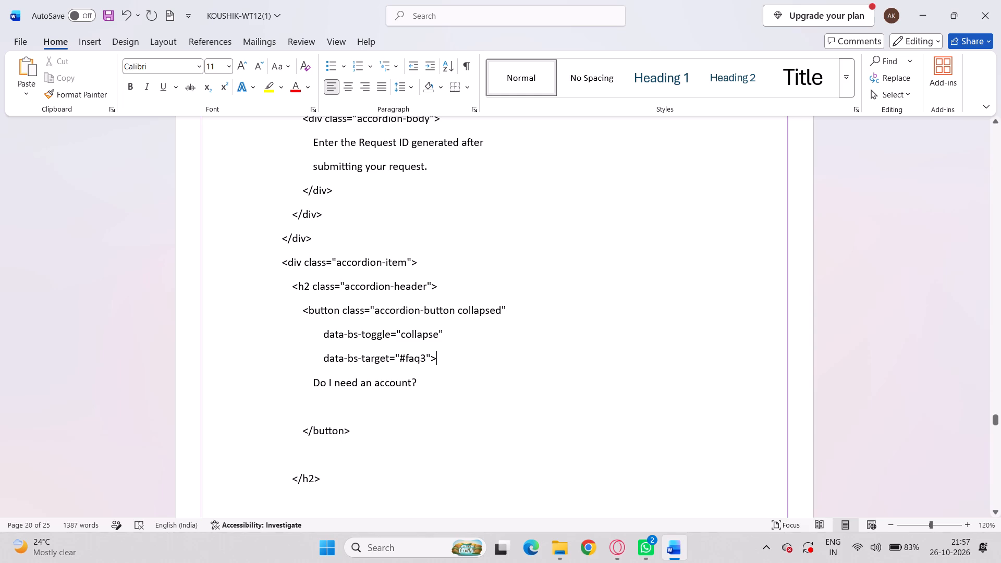
{"action": "left_click", "coordinate": [400, 400]}
{"action": "key", "text": "BackSpace"}
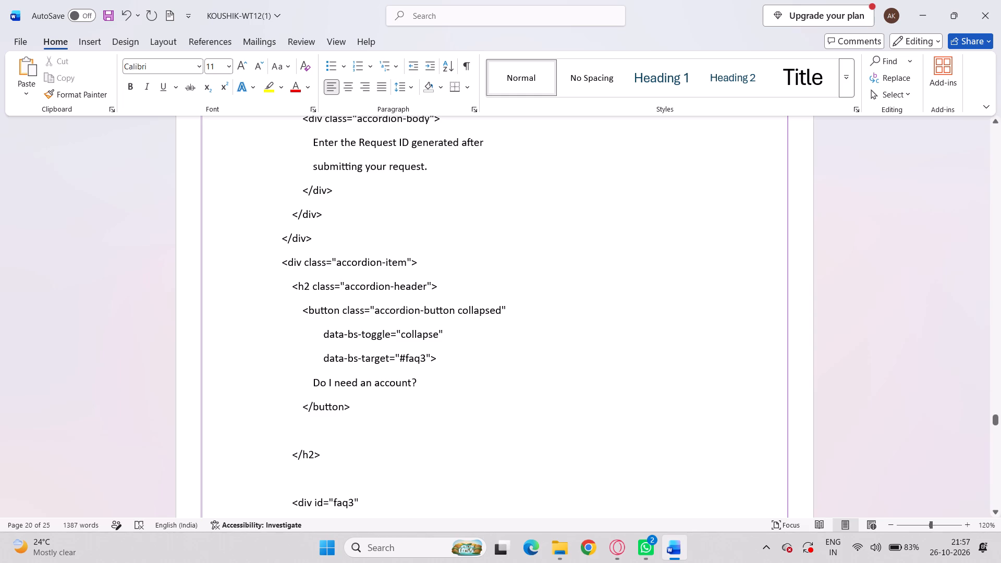
{"action": "left_click", "coordinate": [342, 432]}
{"action": "key", "text": "BackSpace"}
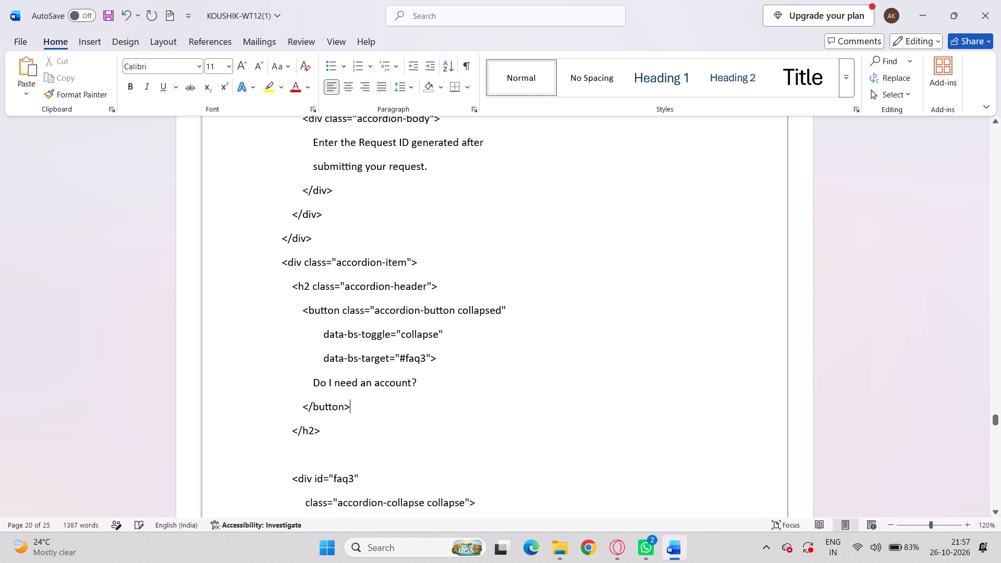
{"action": "left_click", "coordinate": [338, 457]}
{"action": "key", "text": "BackSpace"}
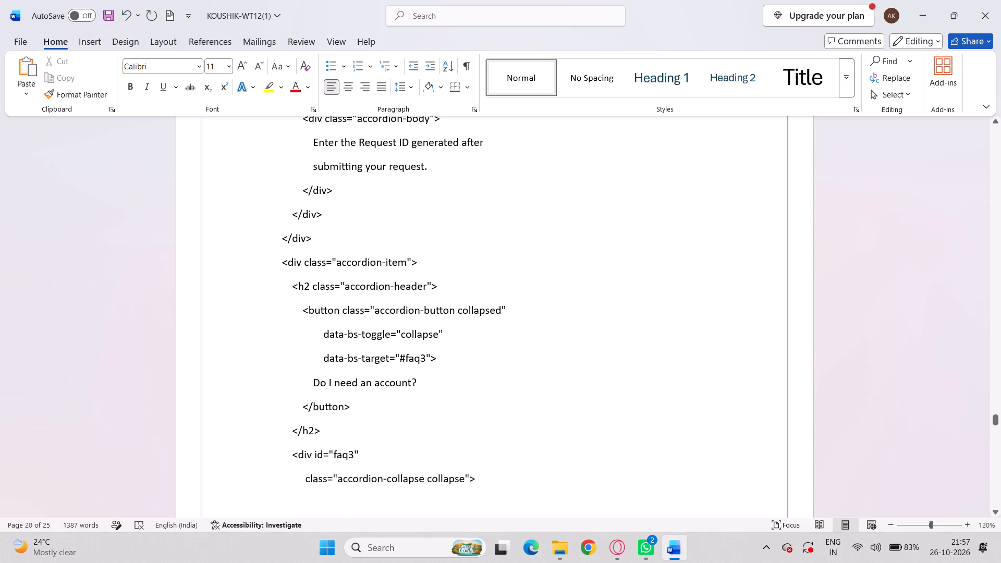
Remove the blank lines before the faq3 accordion-body div, its "No. This mini-project" answer text and its closing </div>.
{"action": "scroll", "coordinate": [348, 491], "scroll_direction": "down", "scroll_amount": 5}
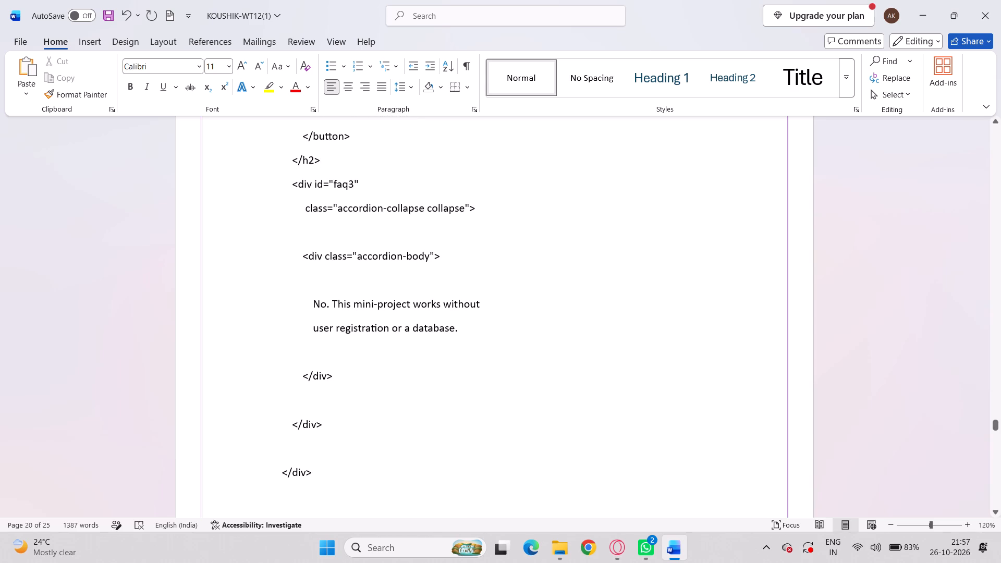
{"action": "left_click", "coordinate": [358, 240]}
{"action": "key", "text": "BackSpace"}
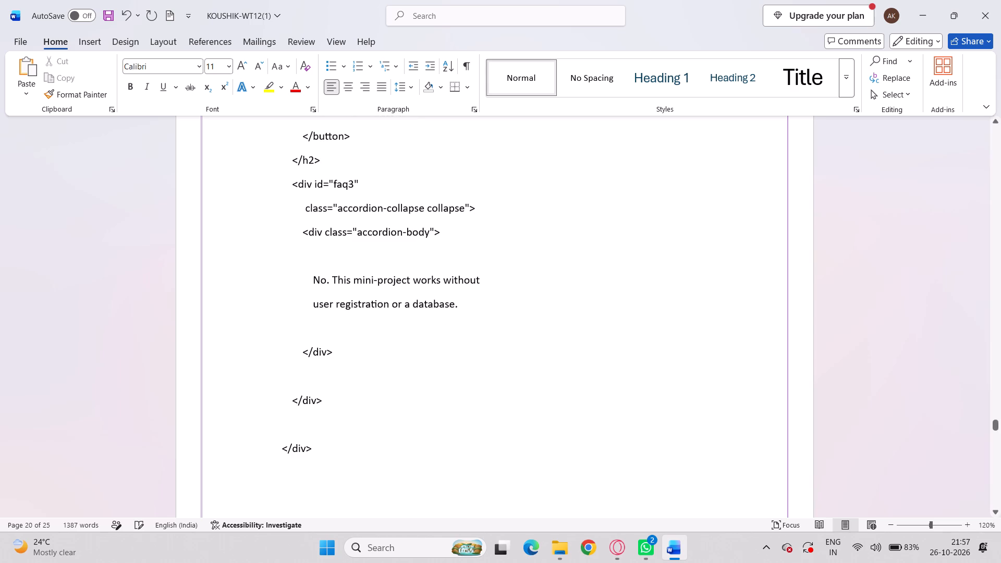
{"action": "left_click", "coordinate": [374, 251]}
{"action": "key", "text": "BackSpace"}
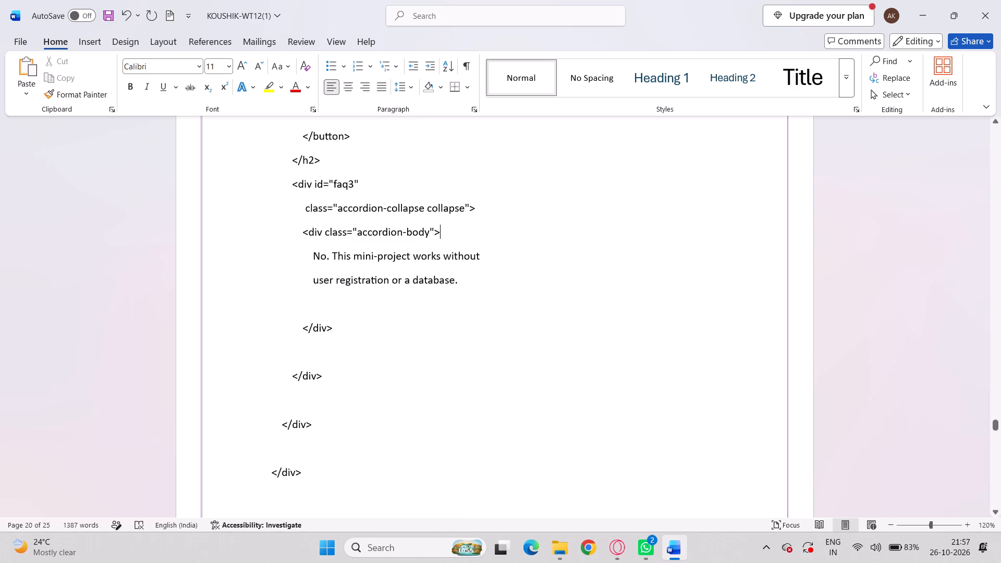
{"action": "left_click", "coordinate": [355, 303]}
{"action": "key", "text": "BackSpace"}
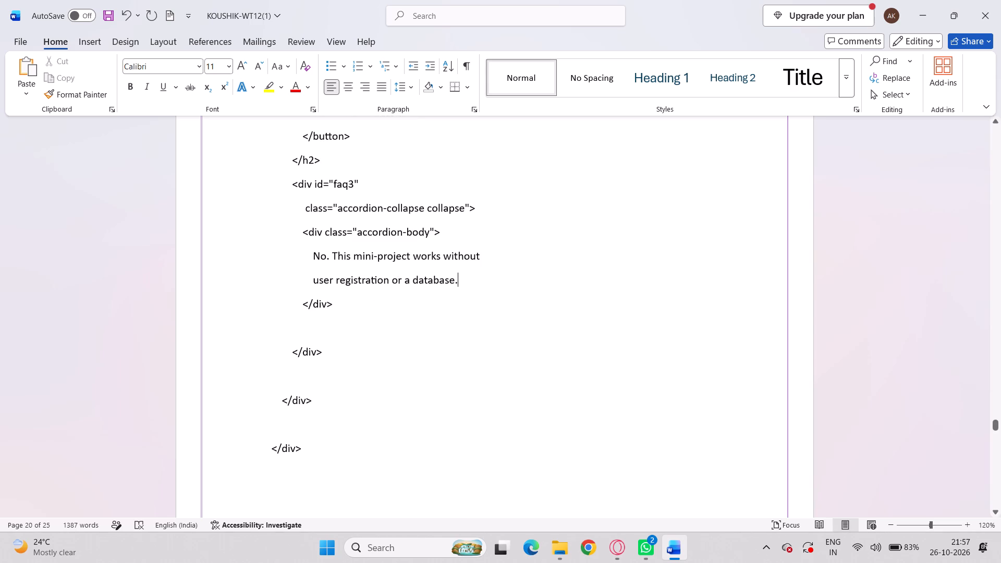
Remove the blank lines before the remaining four closing </div> tags after the faq3 answer and before the closing </section> tag.
{"action": "left_click", "coordinate": [345, 338]}
{"action": "key", "text": "BackSpace"}
{"action": "left_click", "coordinate": [338, 353]}
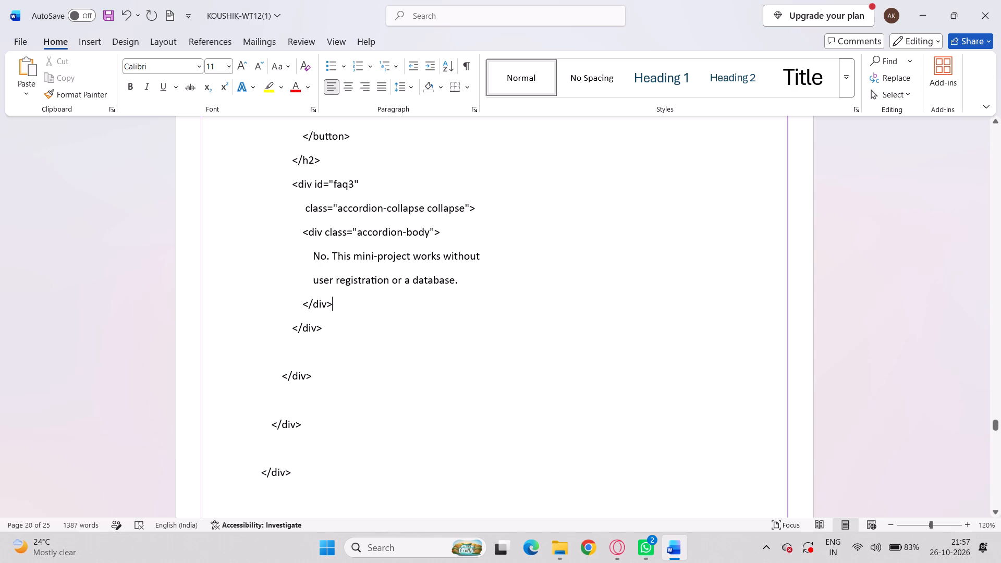
{"action": "key", "text": "BackSpace"}
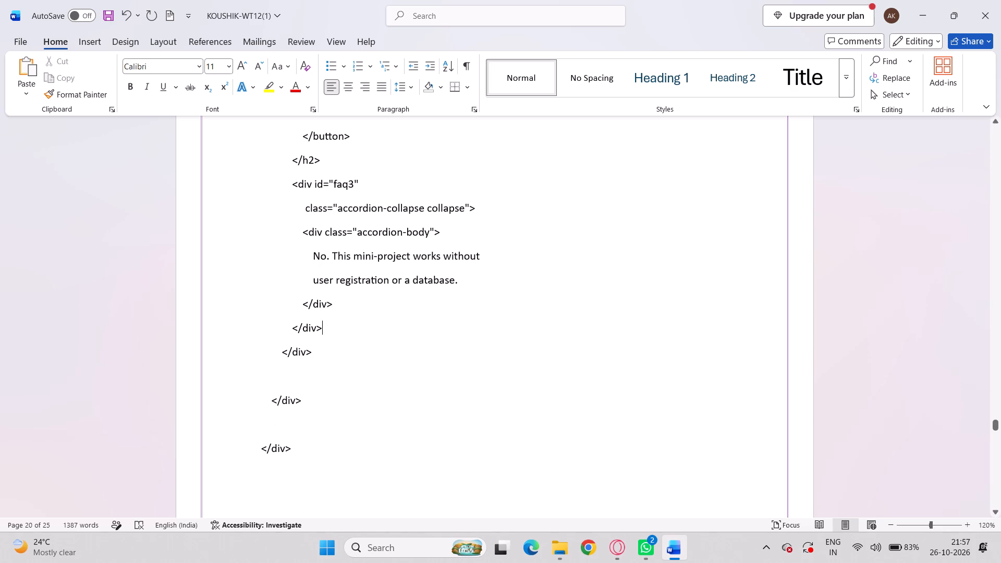
{"action": "left_click", "coordinate": [317, 384]}
{"action": "key", "text": "BackSpace"}
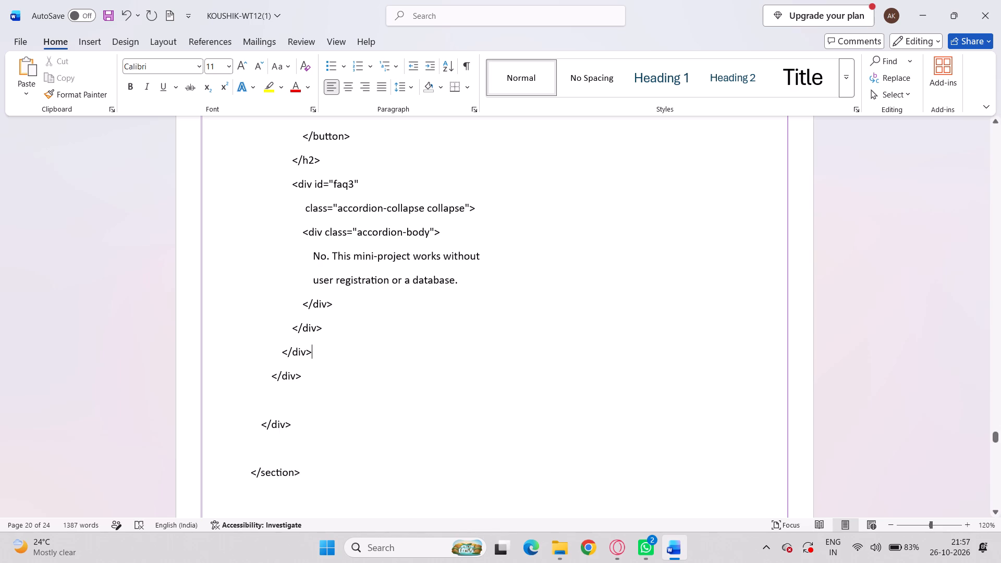
{"action": "left_click", "coordinate": [295, 412]}
{"action": "key", "text": "BackSpace"}
{"action": "left_click", "coordinate": [294, 430]}
{"action": "key", "text": "BackSpace"}
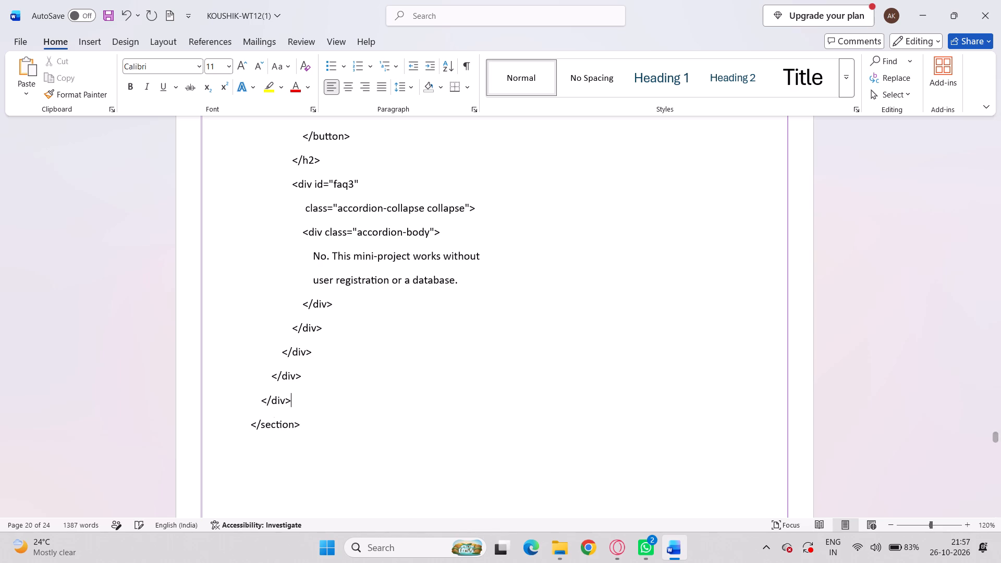
Remove the blank lines before the FOOTER comment, the opening footer tag and the footer's mb-1 paragraph.
{"action": "left_click", "coordinate": [299, 455]}
{"action": "scroll", "coordinate": [299, 455], "scroll_direction": "down", "scroll_amount": 1}
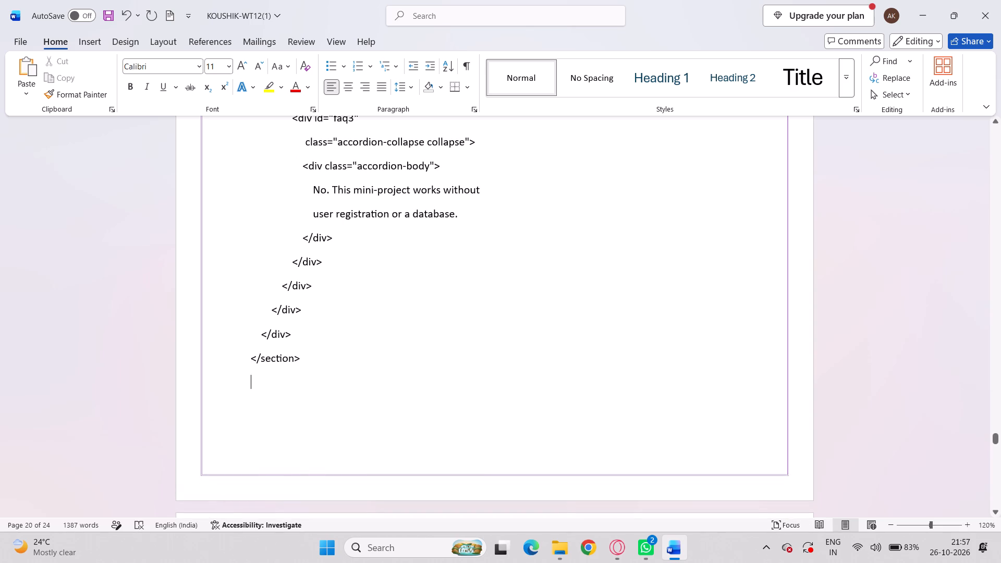
{"action": "key", "text": "BackSpace"}
{"action": "left_click", "coordinate": [305, 380]}
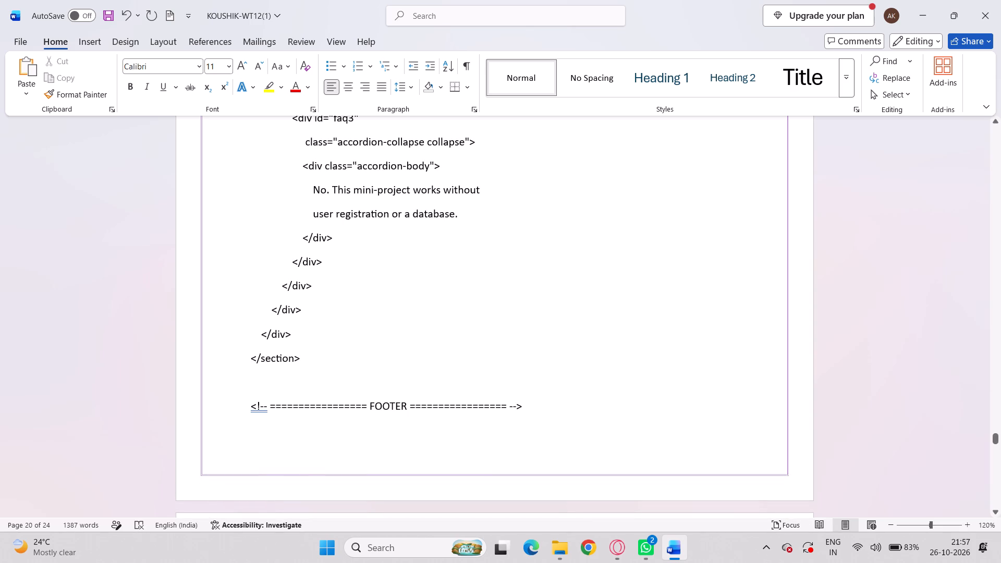
{"action": "key", "text": "BackSpace"}
{"action": "left_click", "coordinate": [313, 420]}
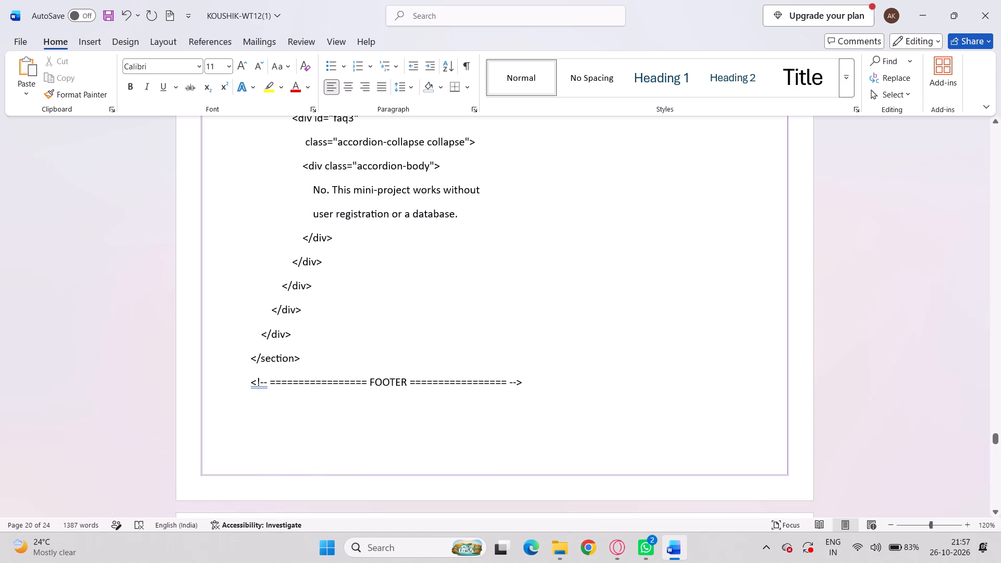
{"action": "key", "text": "BackSpace"}
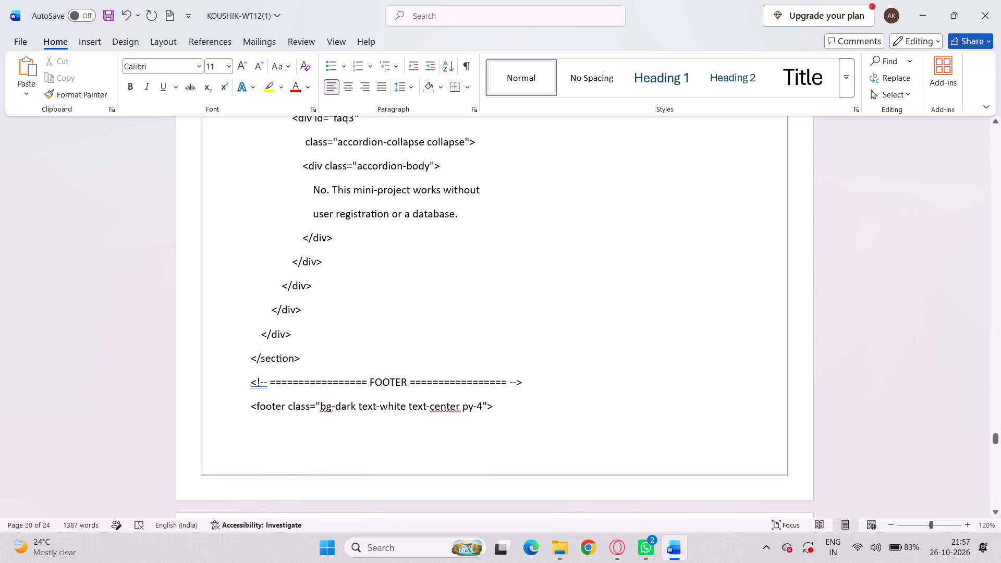
{"action": "scroll", "coordinate": [328, 441], "scroll_direction": "down", "scroll_amount": 4}
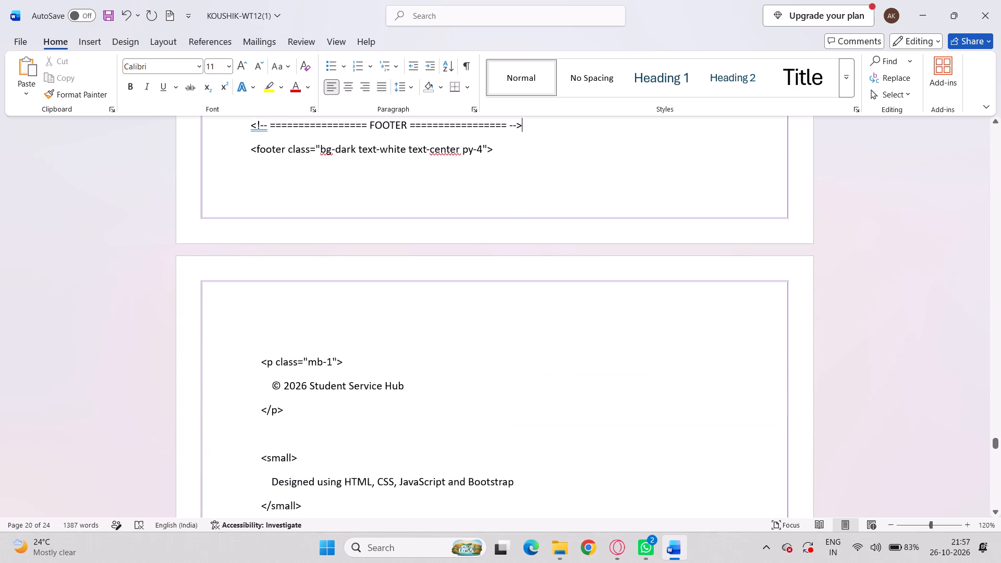
{"action": "left_click", "coordinate": [274, 340]}
{"action": "key", "text": "BackSpace"}
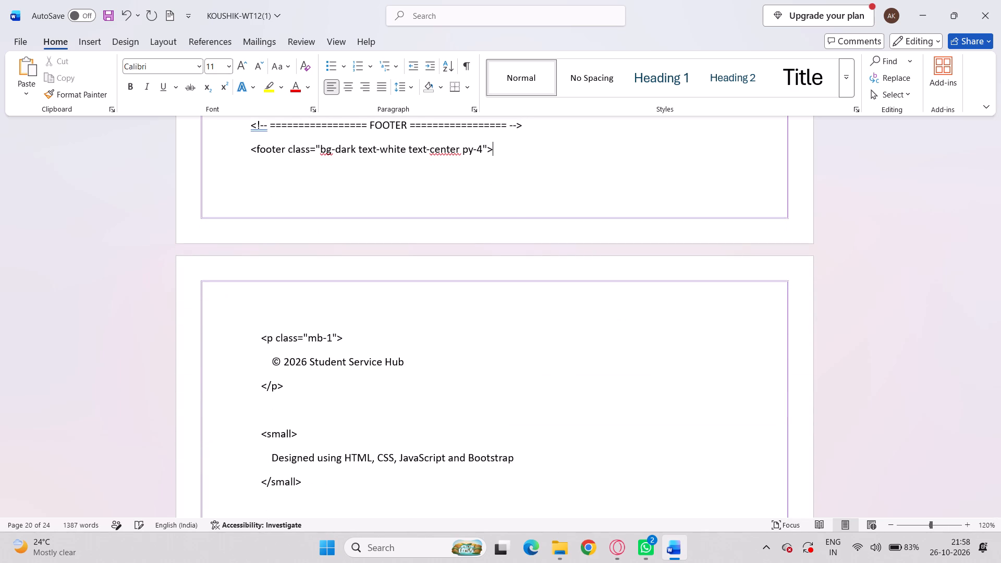
Remove the blank lines before the footer's <small> tag and before the closing </footer> tag.
{"action": "left_click", "coordinate": [266, 315]}
{"action": "left_click_drag", "start_coordinate": [263, 315], "coordinate": [277, 402]}
{"action": "left_click", "coordinate": [277, 402]}
{"action": "key", "text": "BackSpace"}
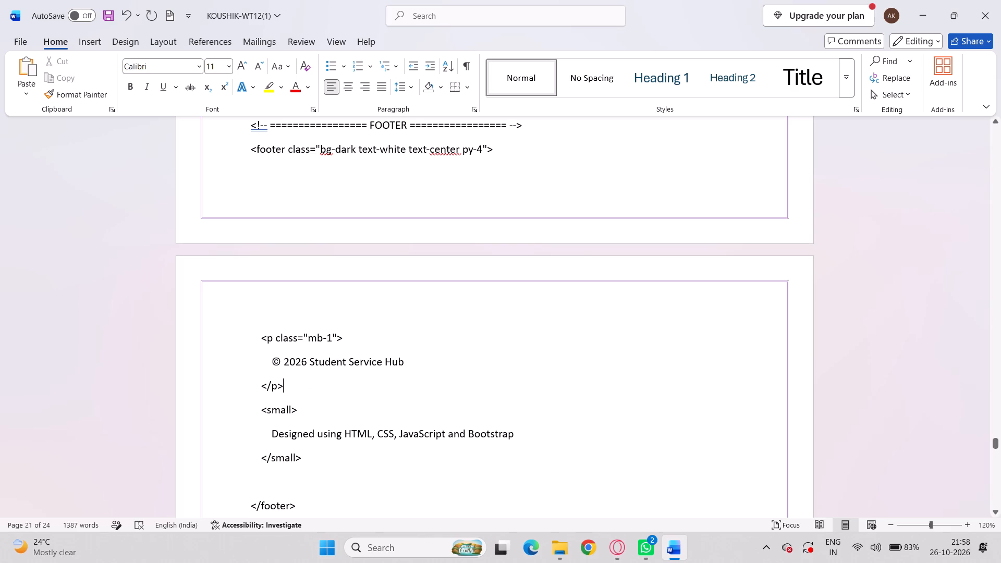
{"action": "key", "text": "BackSpace"}
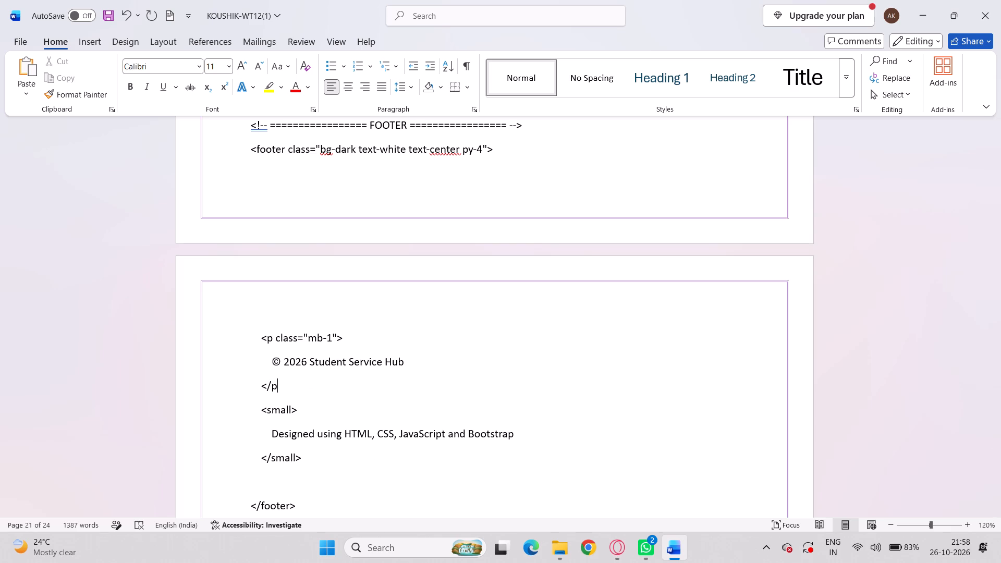
{"action": "key", "text": "ctrl+z"}
{"action": "left_click", "coordinate": [274, 479]}
{"action": "key", "text": "BackSpace"}
Remove the blank lines before the Bootstrap JavaScript comment and before the bootstrap.bundle.min.js script tag.
{"action": "scroll", "coordinate": [274, 479], "scroll_direction": "down", "scroll_amount": 2}
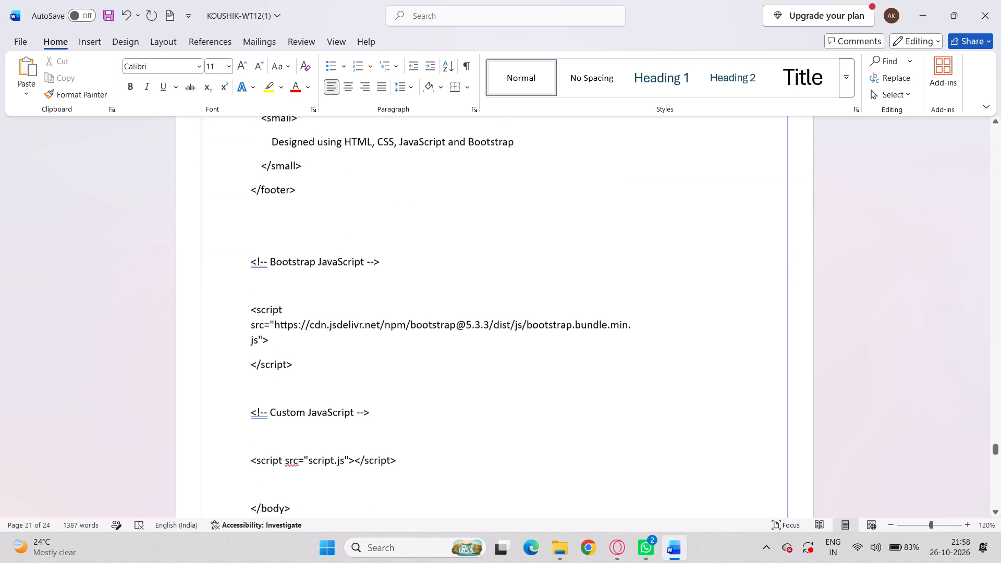
{"action": "scroll", "coordinate": [274, 479], "scroll_direction": "down", "scroll_amount": 1}
{"action": "left_click", "coordinate": [318, 202]}
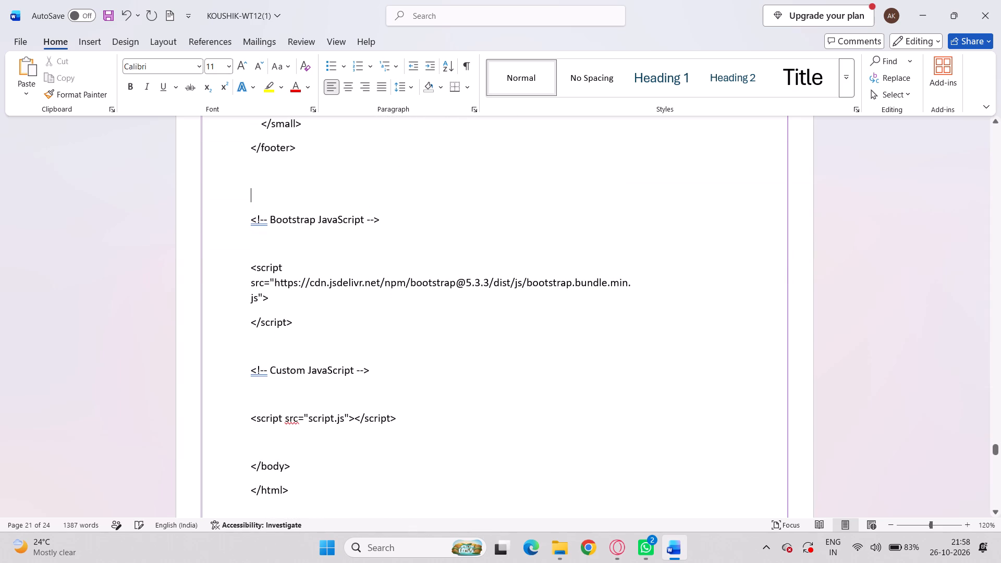
{"action": "key", "text": "BackSpace"}
{"action": "key", "text": "BackSpace"}
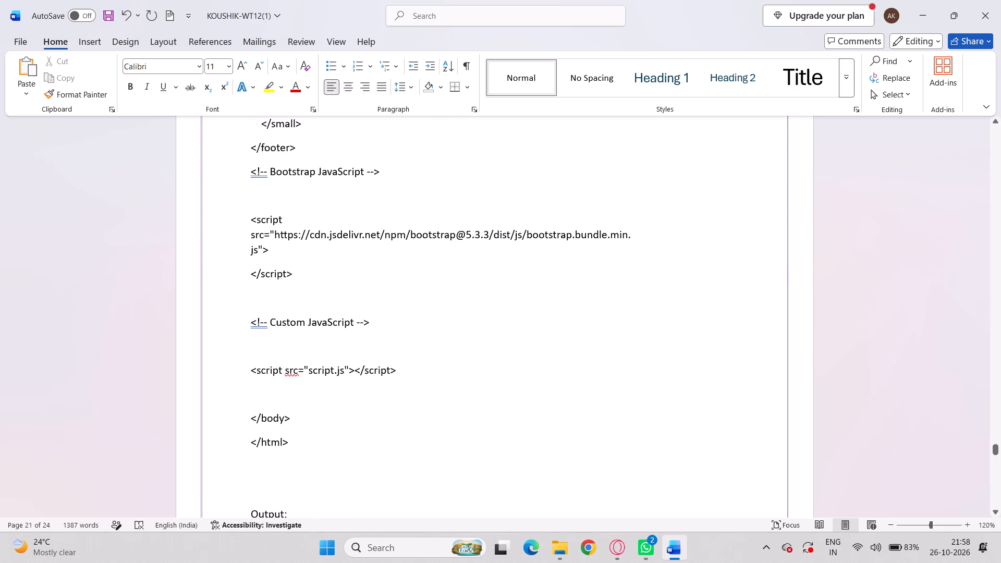
{"action": "left_click", "coordinate": [328, 197]}
{"action": "key", "text": "BackSpace"}
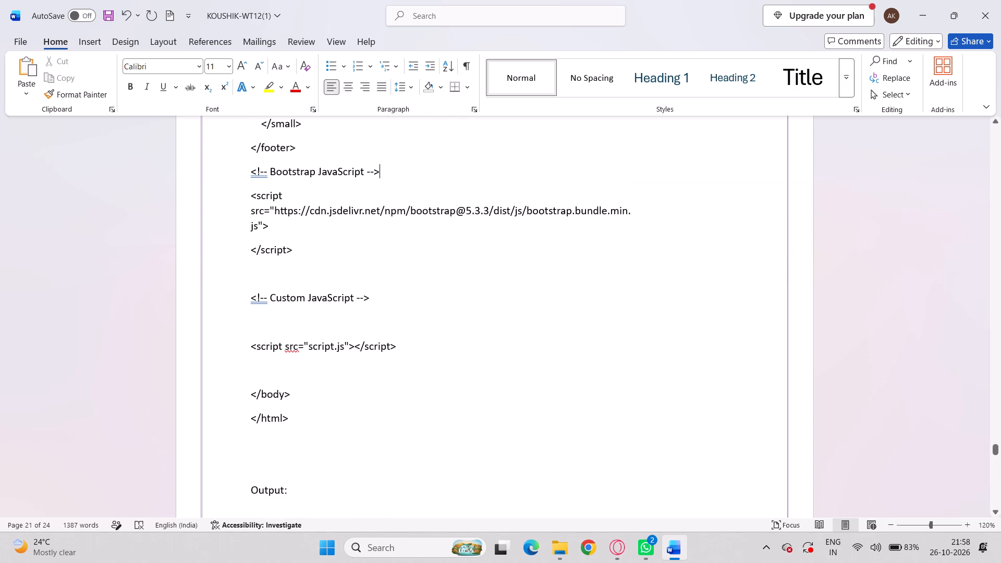
Remove the blank lines before the Custom JavaScript comment, the script.js script tag and the closing </body> tag.
{"action": "left_click", "coordinate": [286, 291]}
{"action": "left_click", "coordinate": [286, 273]}
{"action": "key", "text": "BackSpace"}
{"action": "left_click", "coordinate": [287, 294]}
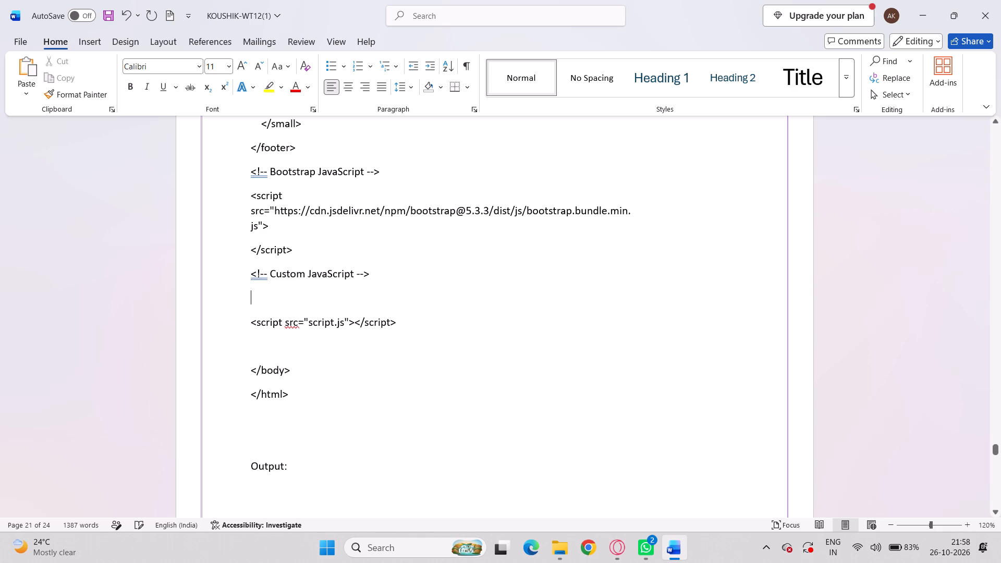
{"action": "key", "text": "BackSpace"}
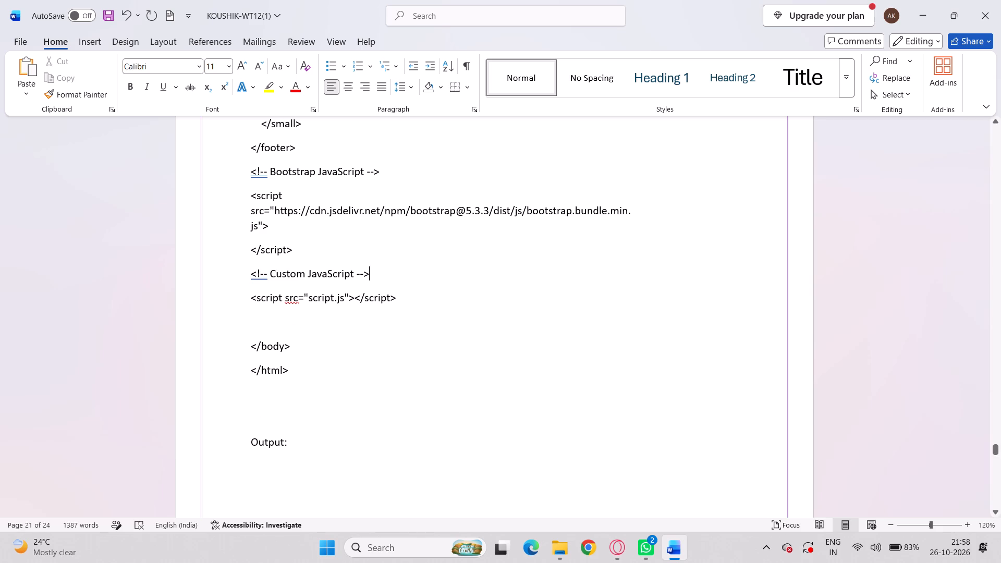
{"action": "left_click", "coordinate": [279, 321]}
{"action": "key", "text": "BackSpace"}
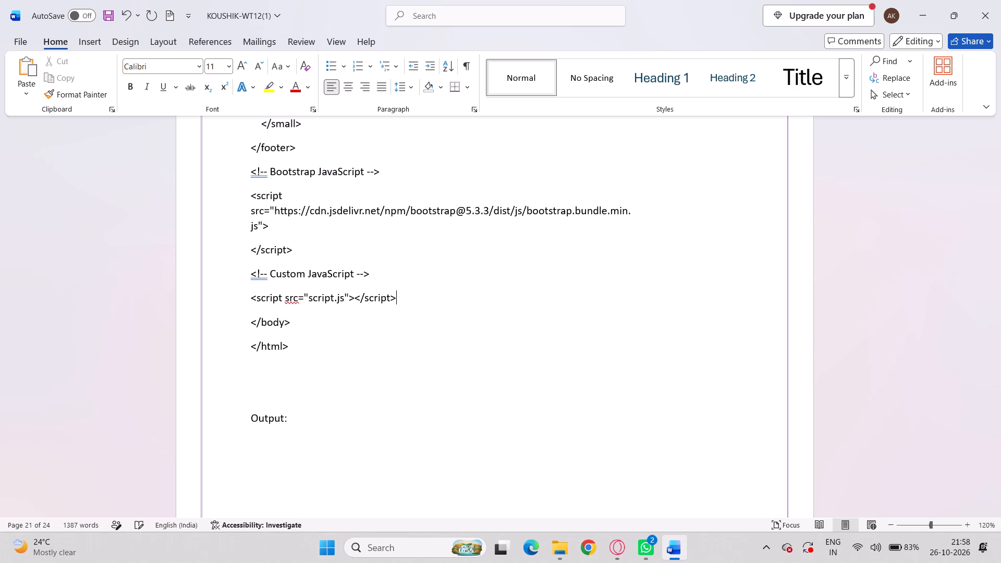
Remove the two blank lines between the closing </html> tag and the Output: heading.
{"action": "left_click", "coordinate": [257, 381]}
{"action": "left_click", "coordinate": [268, 406]}
{"action": "key", "text": "BackSpace"}
{"action": "key", "text": "BackSpace"}
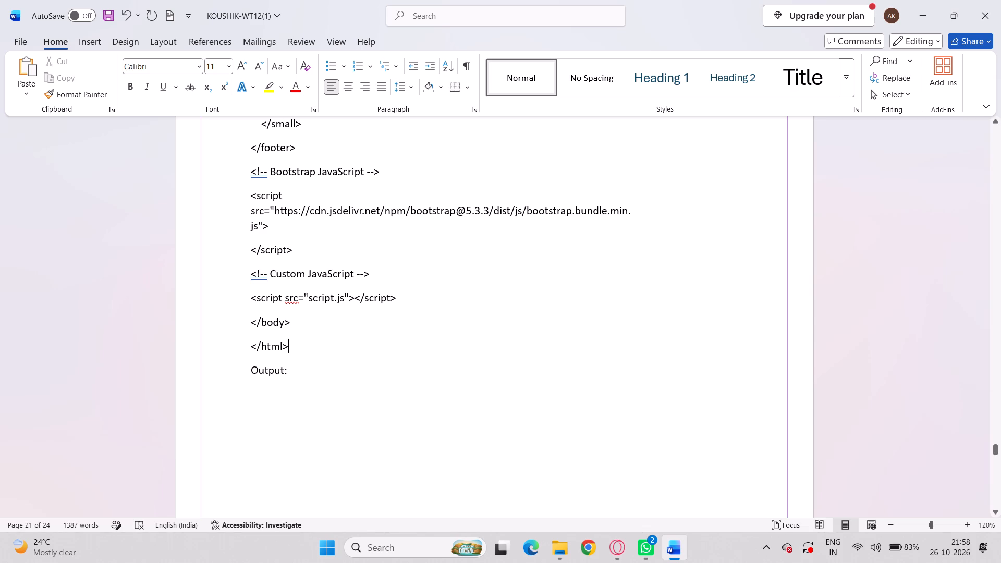
Look through the existing output screenshots on the pages after the Output: heading.
{"action": "scroll", "coordinate": [275, 463], "scroll_direction": "down", "scroll_amount": 4}
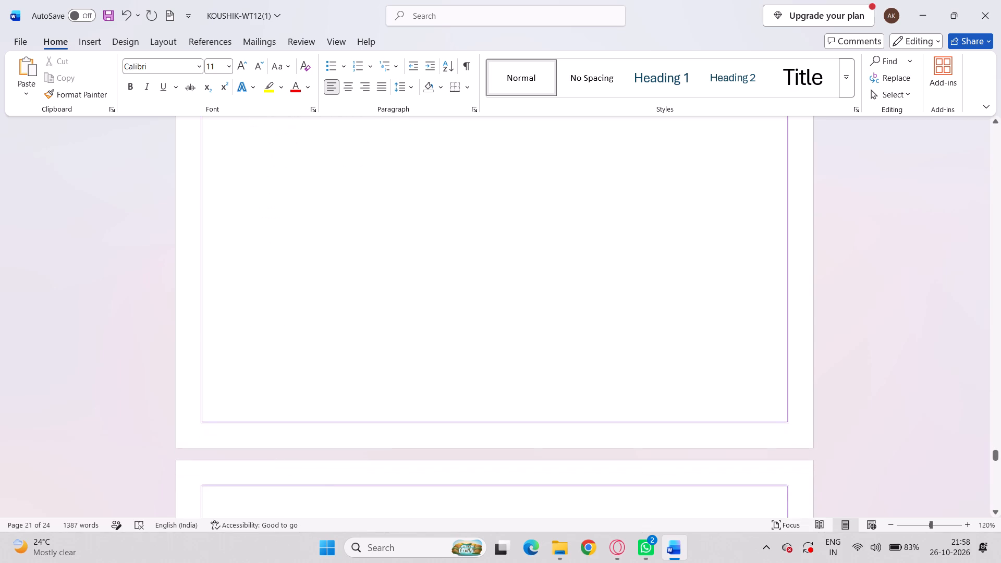
{"action": "scroll", "coordinate": [430, 400], "scroll_direction": "down", "scroll_amount": 2}
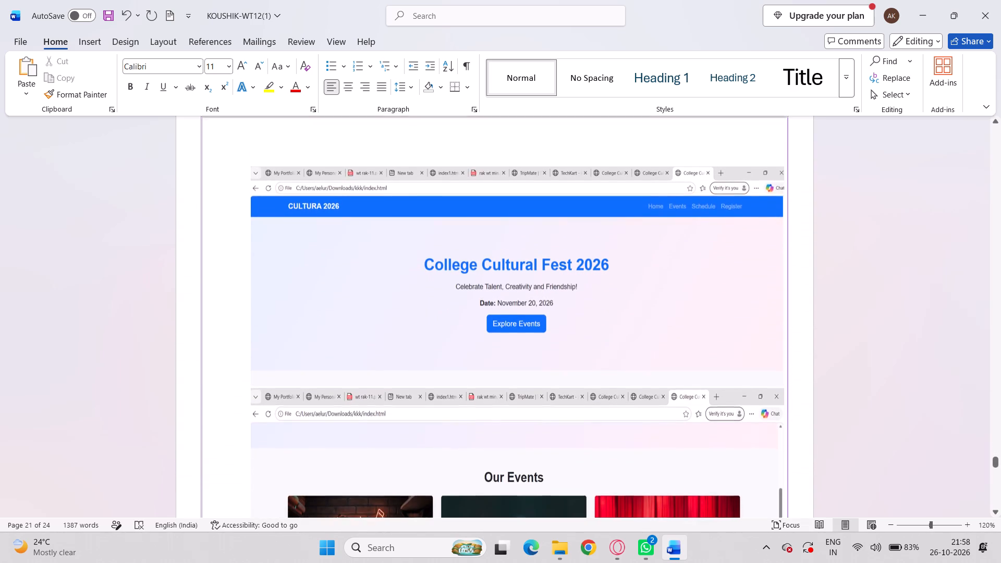
{"action": "scroll", "coordinate": [430, 400], "scroll_direction": "down", "scroll_amount": 1}
{"action": "left_click", "coordinate": [430, 400]}
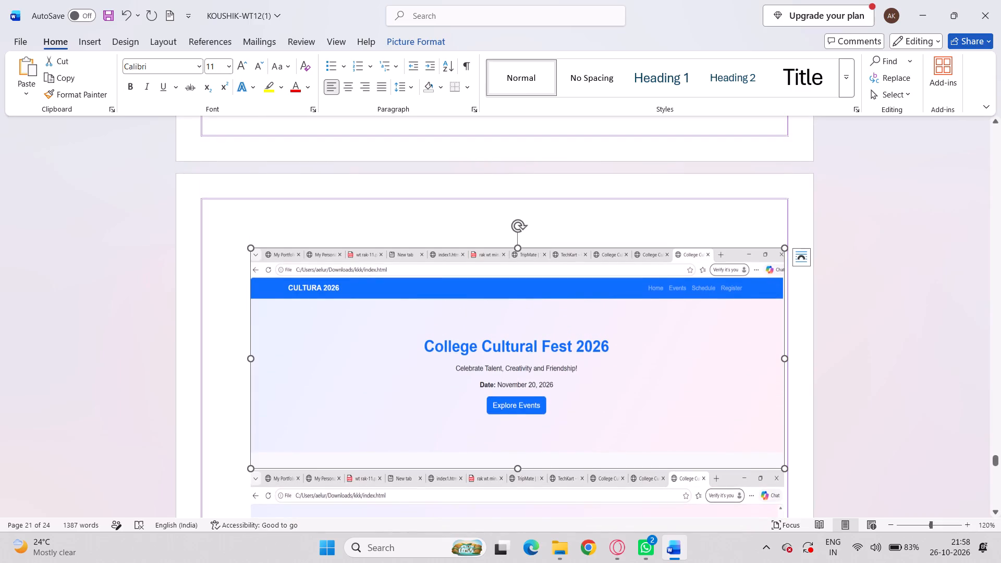
{"action": "scroll", "coordinate": [509, 455], "scroll_direction": "down", "scroll_amount": 2}
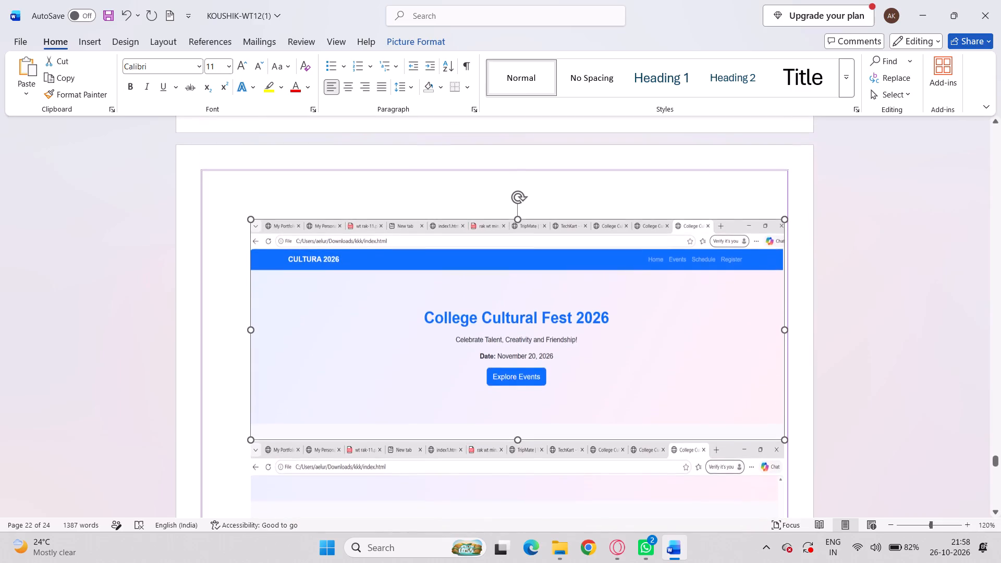
{"action": "scroll", "coordinate": [509, 455], "scroll_direction": "down", "scroll_amount": 11}
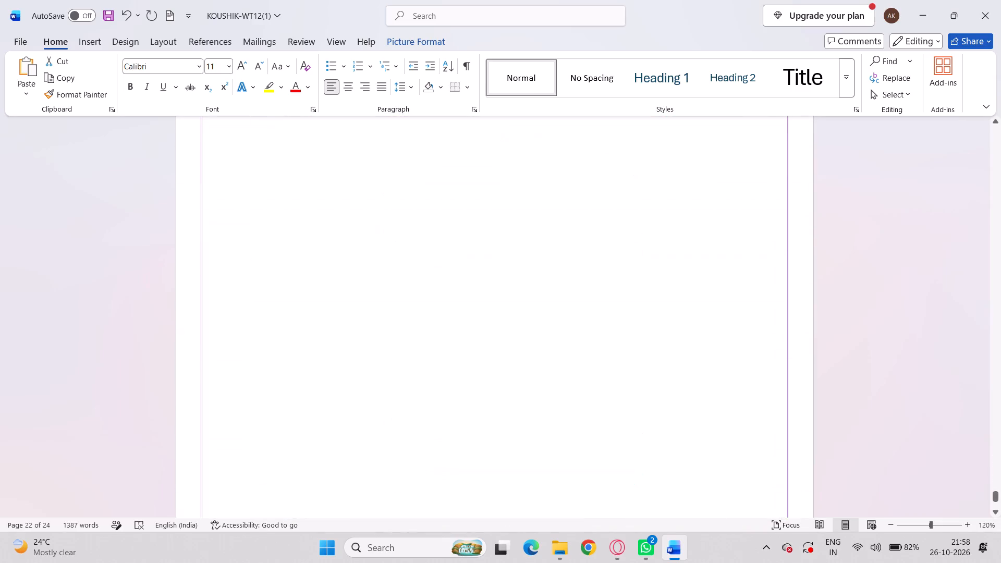
{"action": "scroll", "coordinate": [509, 455], "scroll_direction": "down", "scroll_amount": 4}
{"action": "scroll", "coordinate": [509, 455], "scroll_direction": "up", "scroll_amount": 12}
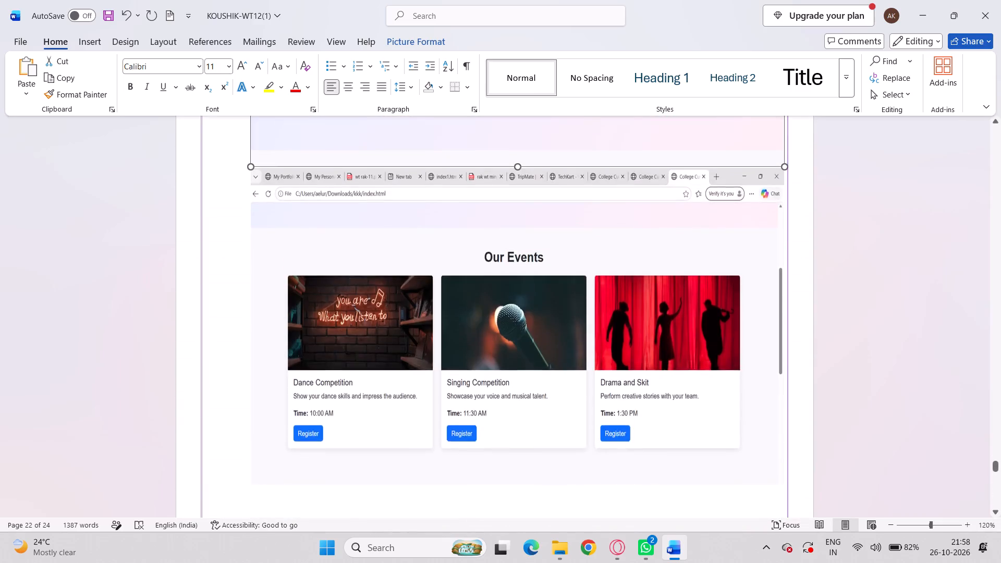
{"action": "scroll", "coordinate": [509, 455], "scroll_direction": "up", "scroll_amount": 7}
Cut the College Cultural Fest 2026 home page and Our Events screenshots from the output section.
{"action": "scroll", "coordinate": [509, 455], "scroll_direction": "down", "scroll_amount": 4}
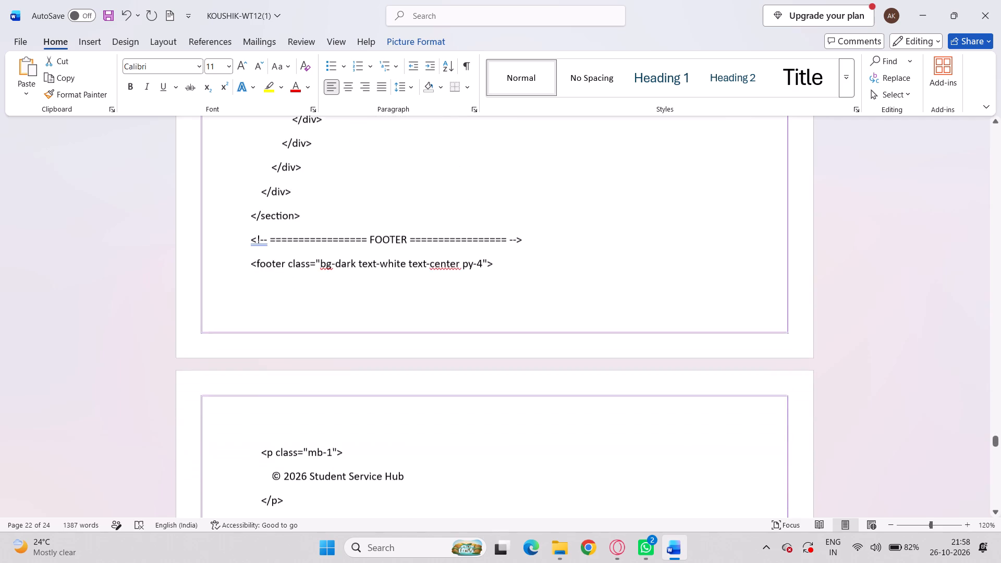
{"action": "scroll", "coordinate": [509, 455], "scroll_direction": "down", "scroll_amount": 5}
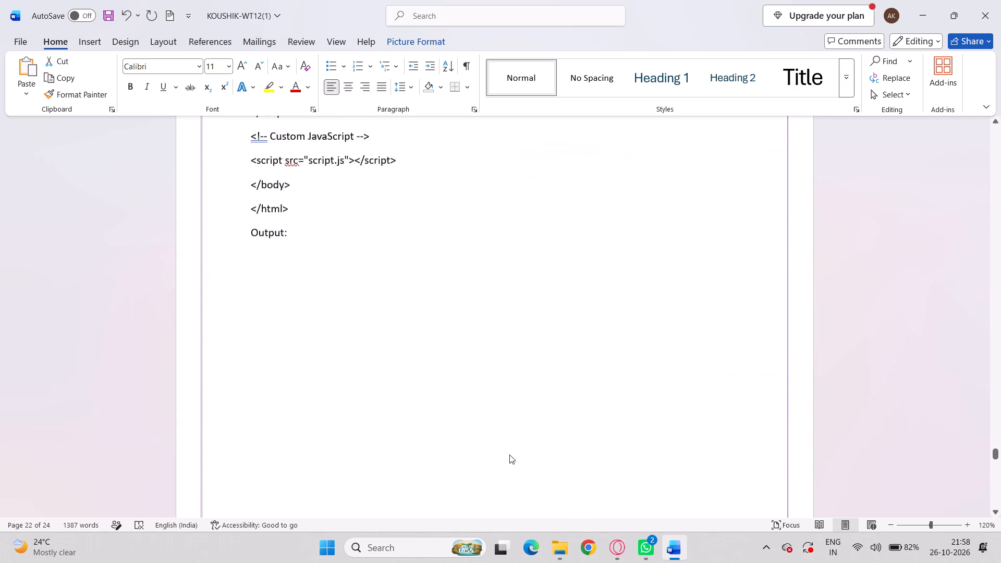
{"action": "scroll", "coordinate": [509, 455], "scroll_direction": "down", "scroll_amount": 3}
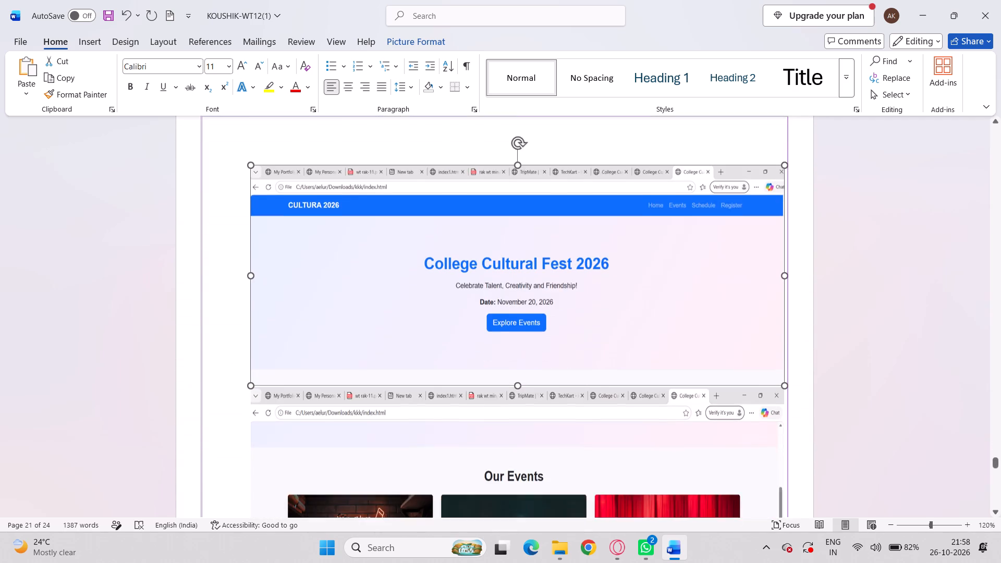
{"action": "scroll", "coordinate": [513, 483], "scroll_direction": "down", "scroll_amount": 1}
{"action": "left_click", "coordinate": [530, 188]}
{"action": "right_click", "coordinate": [530, 188]}
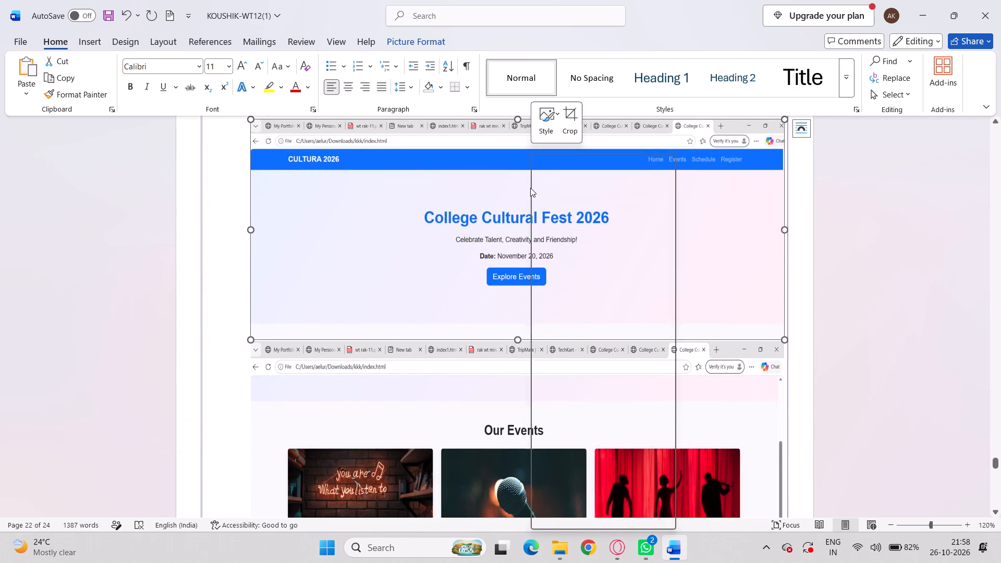
{"action": "left_click", "coordinate": [578, 179]}
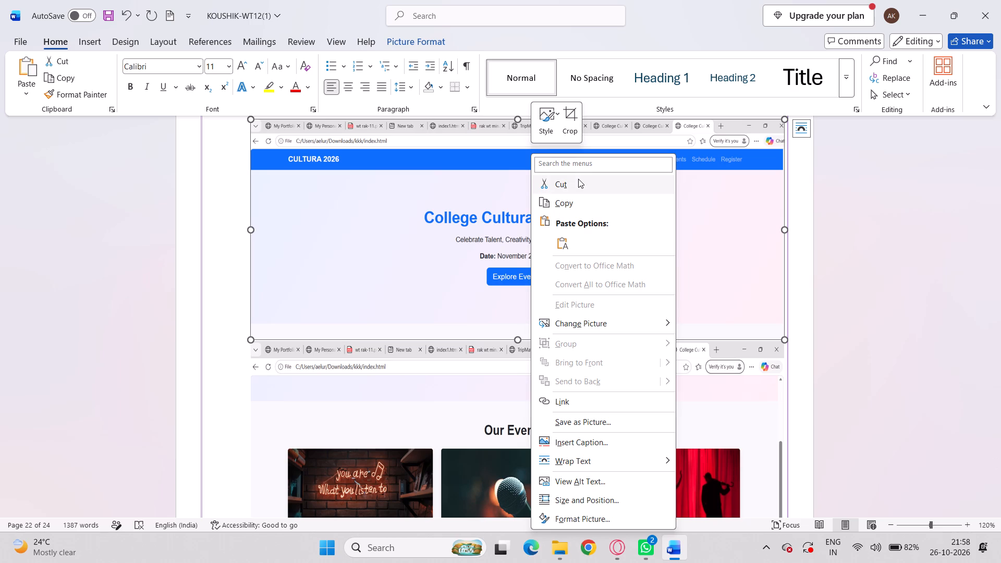
{"action": "right_click", "coordinate": [554, 259]}
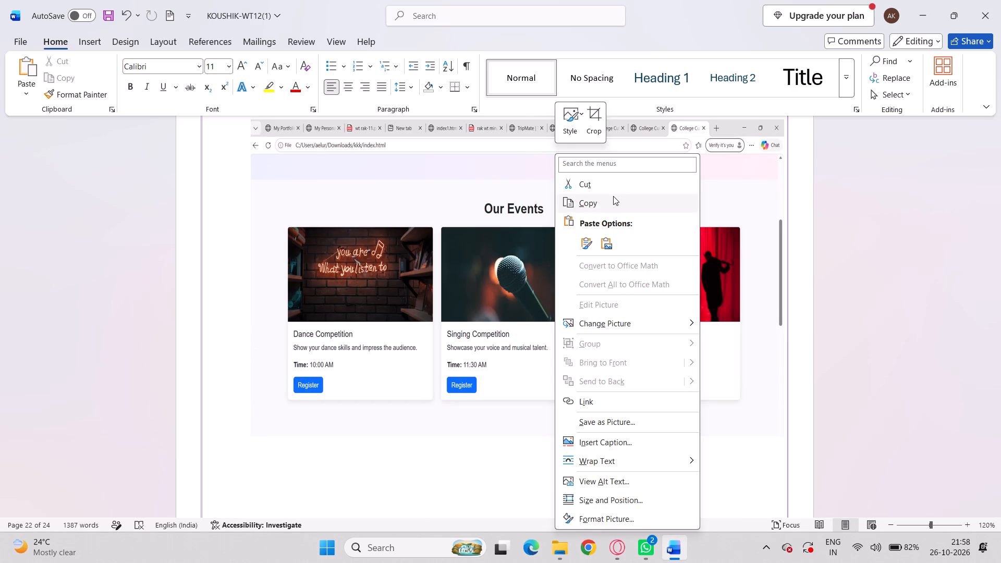
{"action": "left_click", "coordinate": [617, 190]}
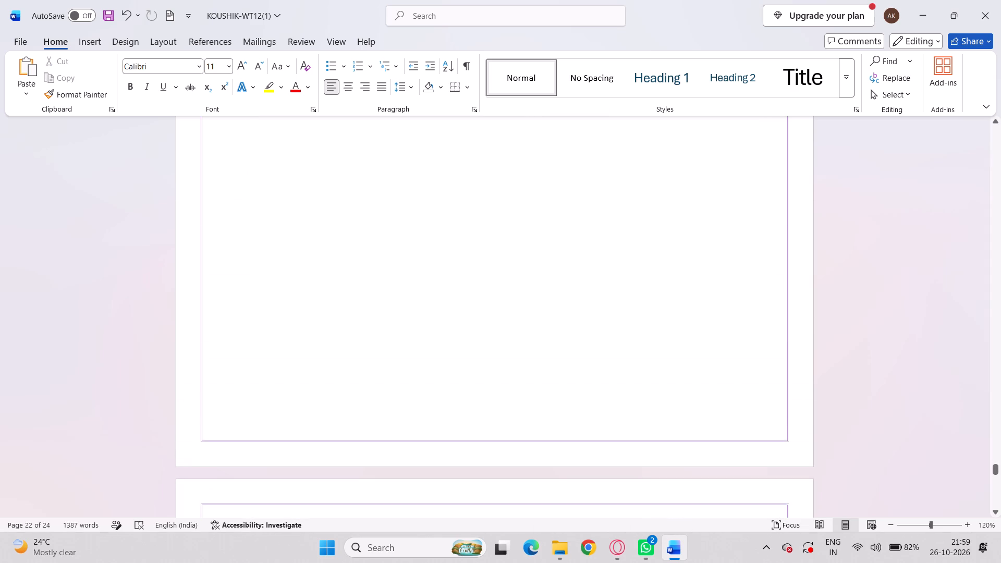
Cut the Event Schedule table screenshot from the output section.
{"action": "scroll", "coordinate": [523, 263], "scroll_direction": "down", "scroll_amount": 3}
{"action": "left_click", "coordinate": [510, 336]}
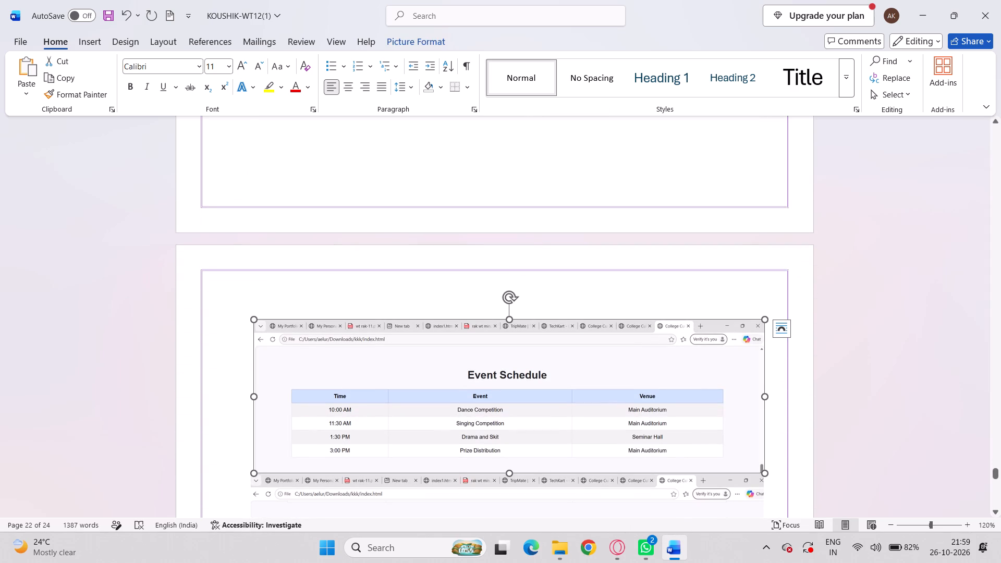
{"action": "right_click", "coordinate": [561, 373]}
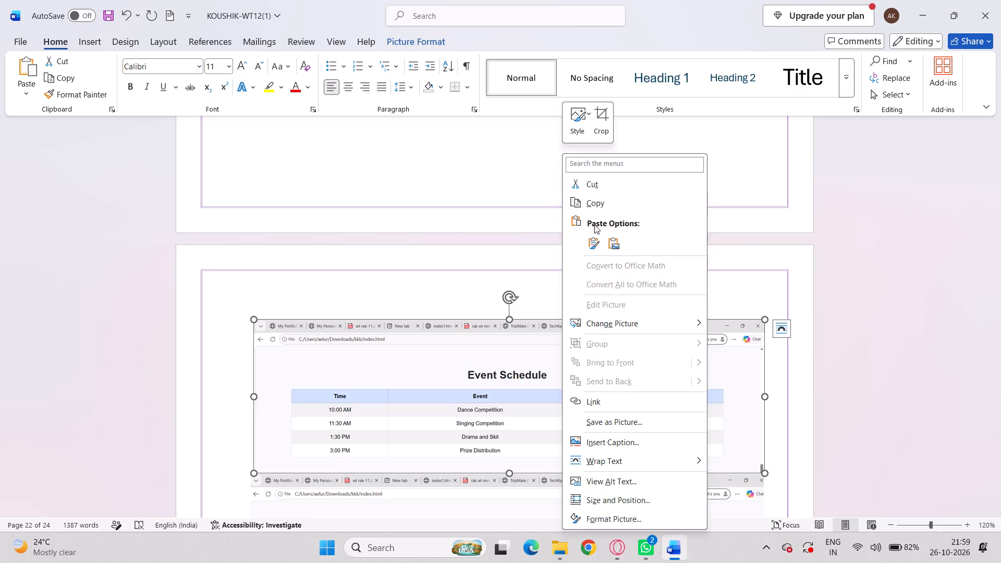
{"action": "left_click", "coordinate": [608, 190]}
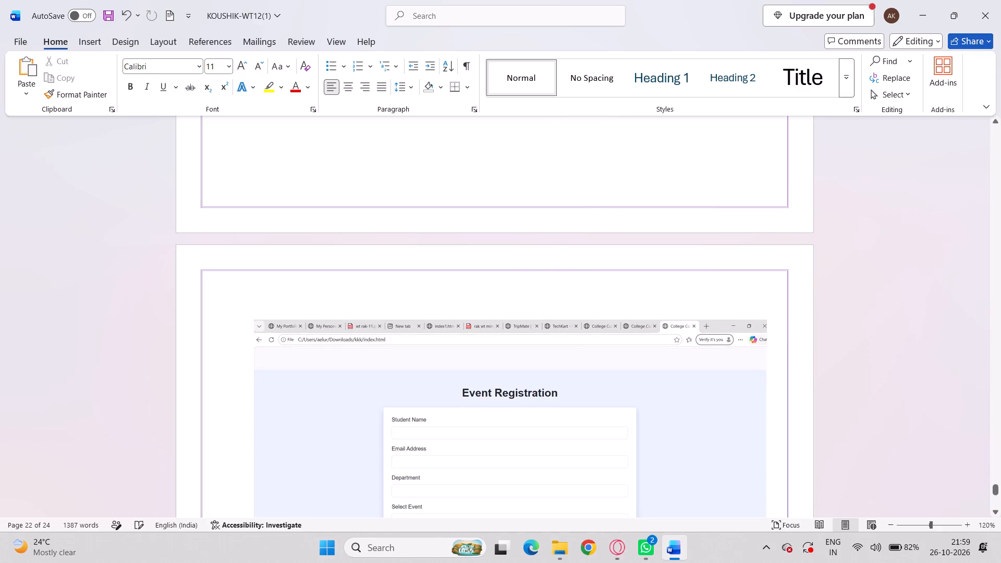
Cut both Event Registration screenshots, the empty form and the filled-in form, from the output section.
{"action": "scroll", "coordinate": [555, 317], "scroll_direction": "down", "scroll_amount": 1}
{"action": "left_click", "coordinate": [555, 317]}
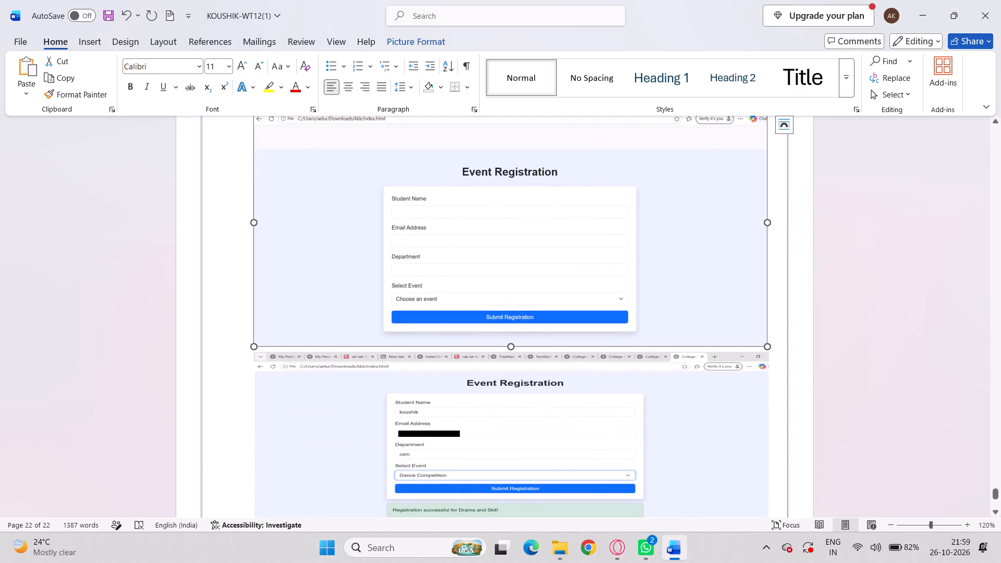
{"action": "right_click", "coordinate": [610, 191]}
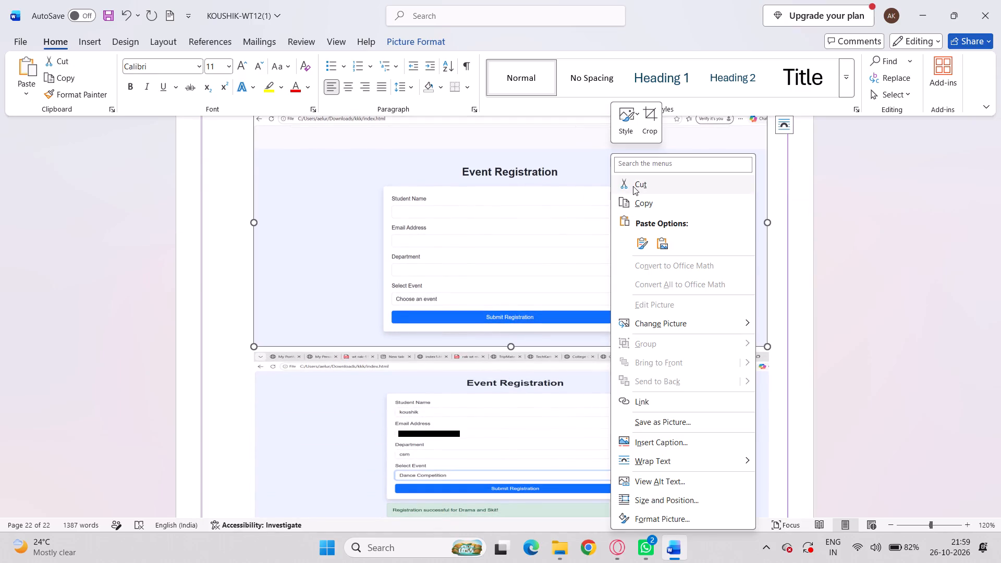
{"action": "left_click", "coordinate": [633, 186]}
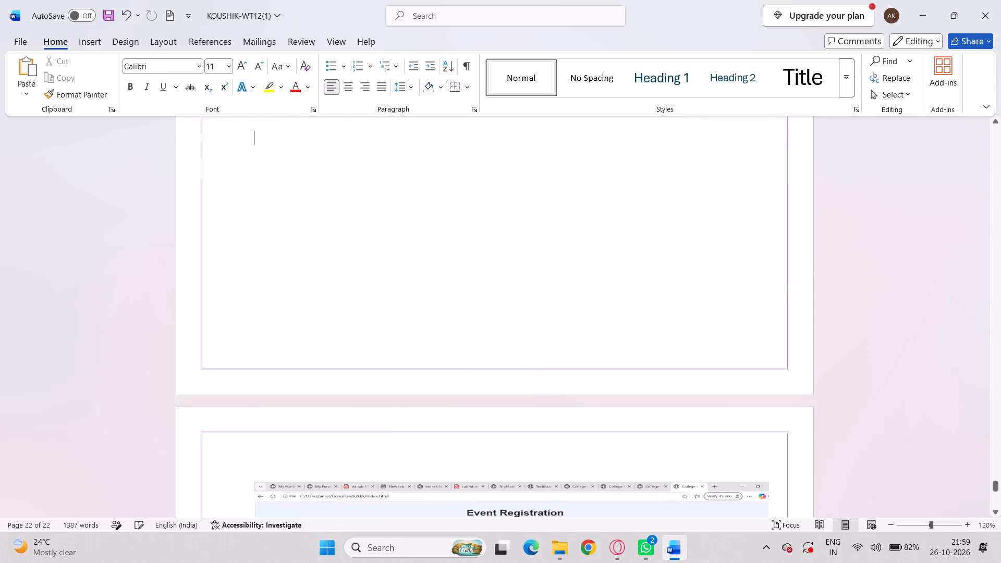
{"action": "scroll", "coordinate": [540, 373], "scroll_direction": "down", "scroll_amount": 2}
{"action": "left_click", "coordinate": [540, 373]}
{"action": "left_click", "coordinate": [566, 314]}
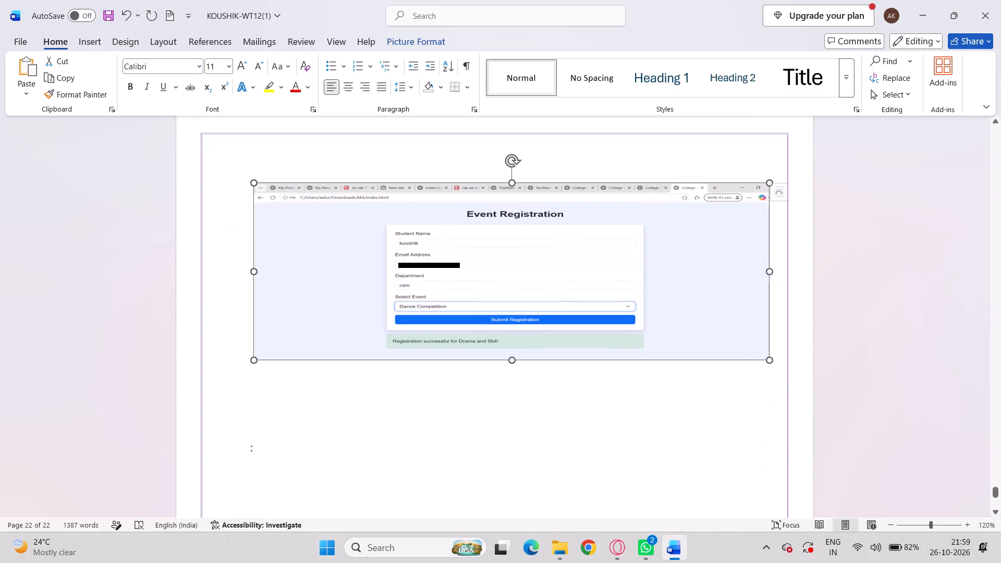
{"action": "right_click", "coordinate": [583, 280]}
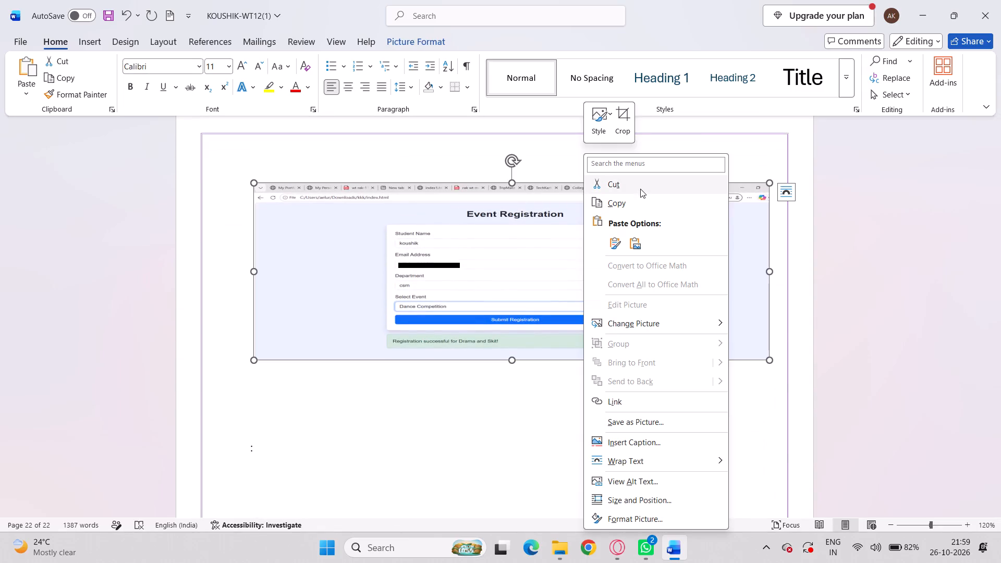
{"action": "left_click", "coordinate": [641, 187]}
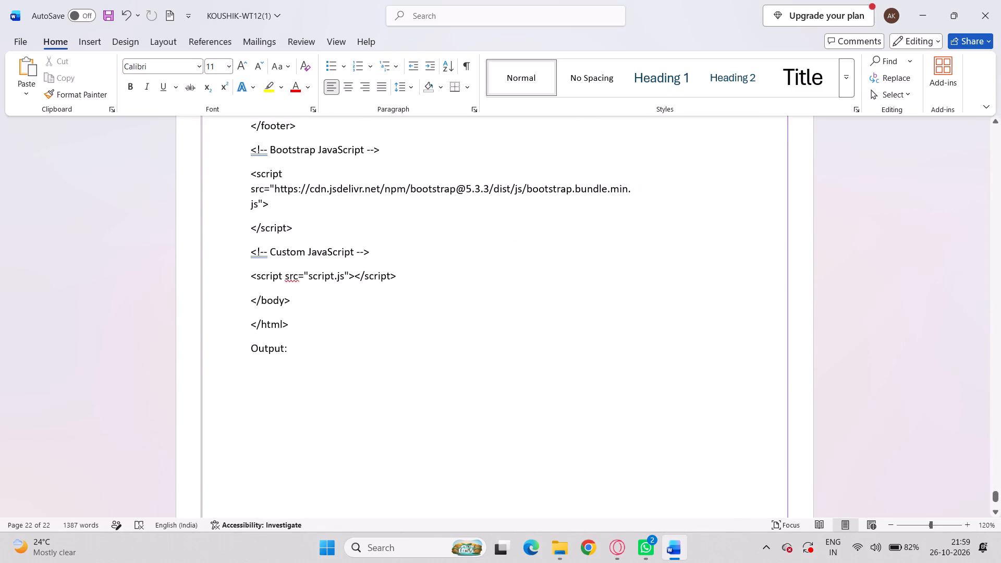
{"action": "scroll", "coordinate": [517, 322], "scroll_direction": "down", "scroll_amount": 1}
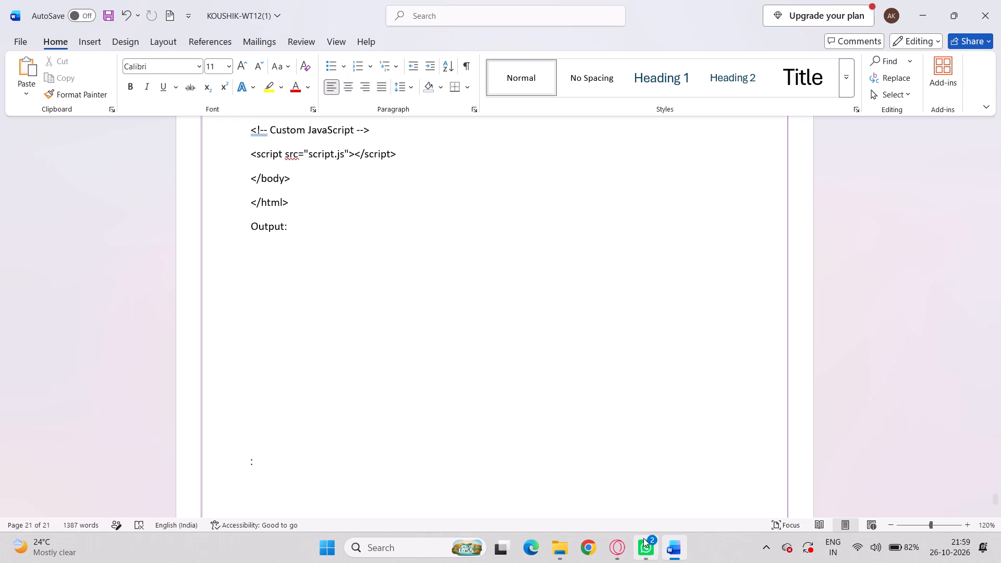
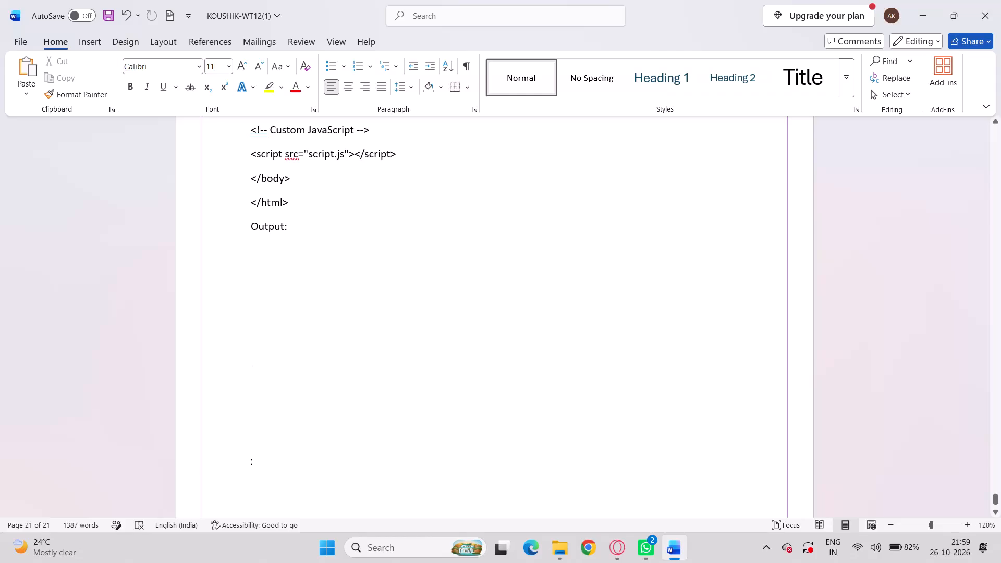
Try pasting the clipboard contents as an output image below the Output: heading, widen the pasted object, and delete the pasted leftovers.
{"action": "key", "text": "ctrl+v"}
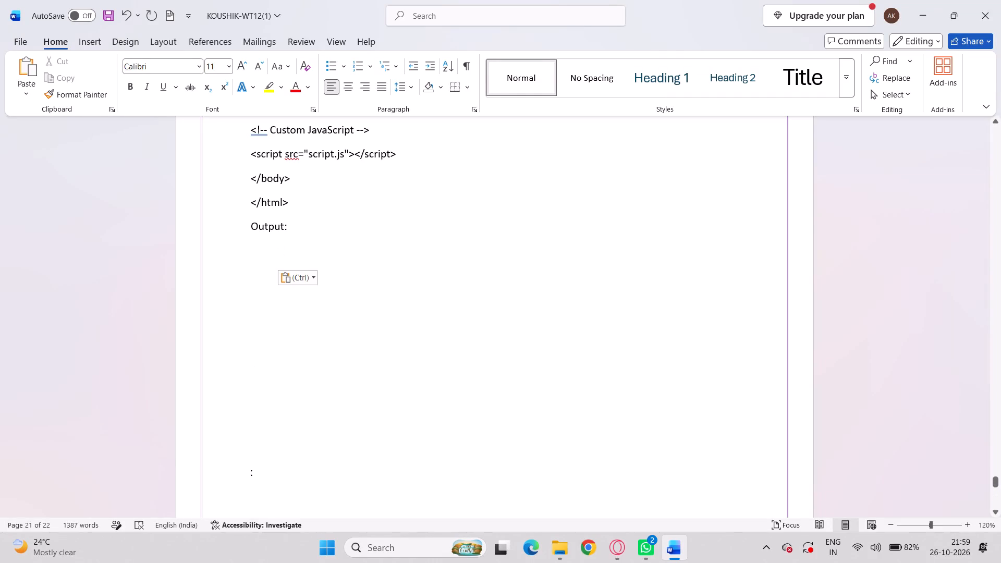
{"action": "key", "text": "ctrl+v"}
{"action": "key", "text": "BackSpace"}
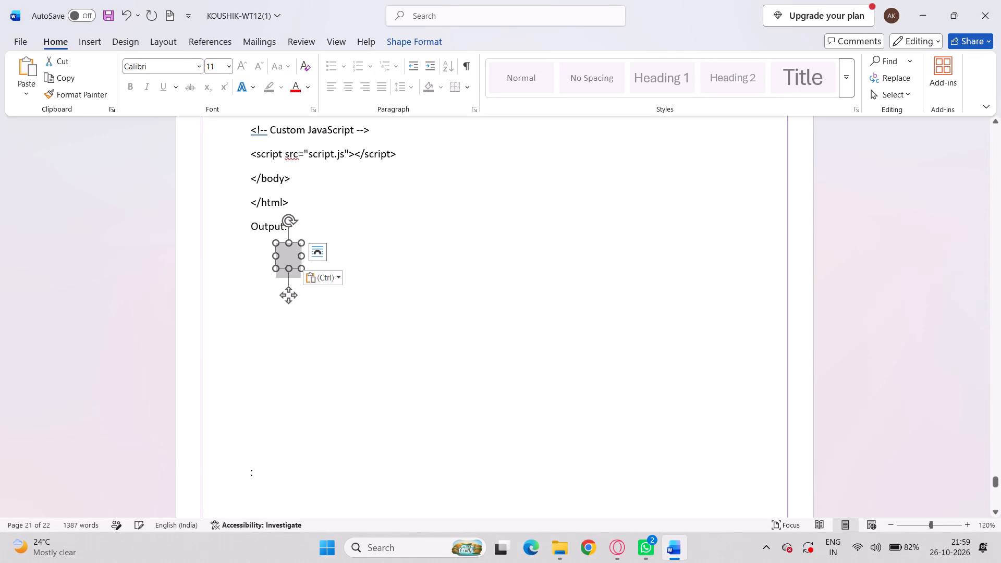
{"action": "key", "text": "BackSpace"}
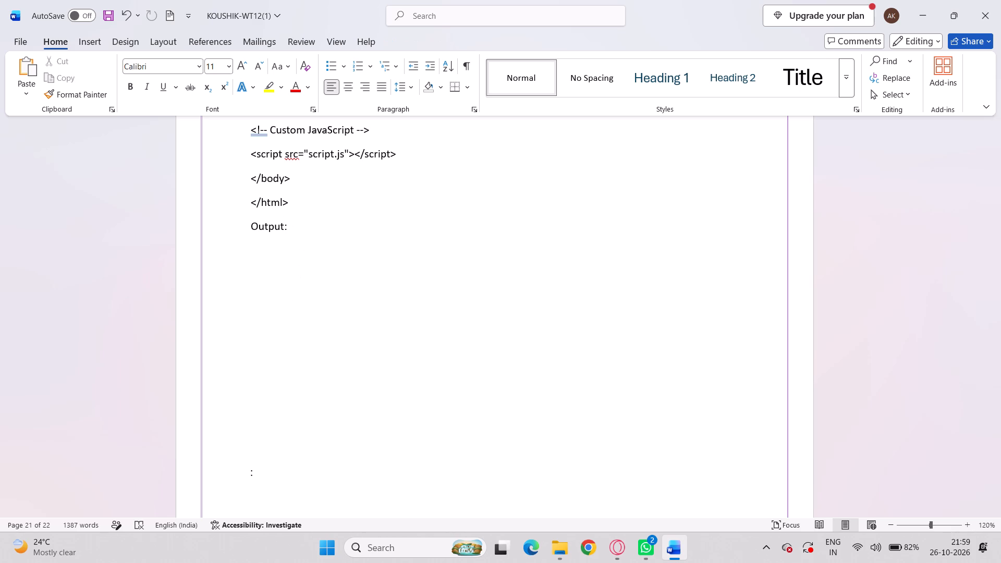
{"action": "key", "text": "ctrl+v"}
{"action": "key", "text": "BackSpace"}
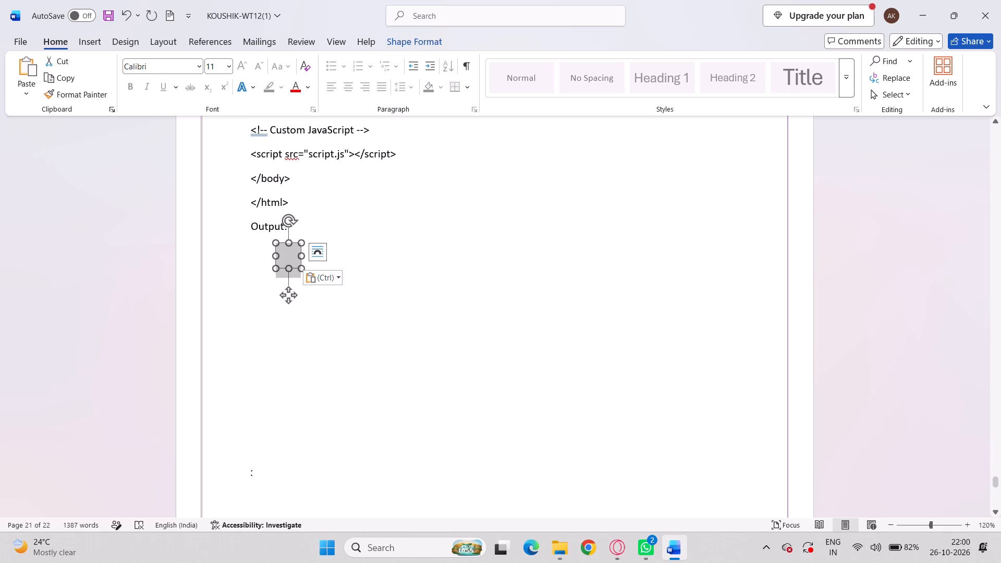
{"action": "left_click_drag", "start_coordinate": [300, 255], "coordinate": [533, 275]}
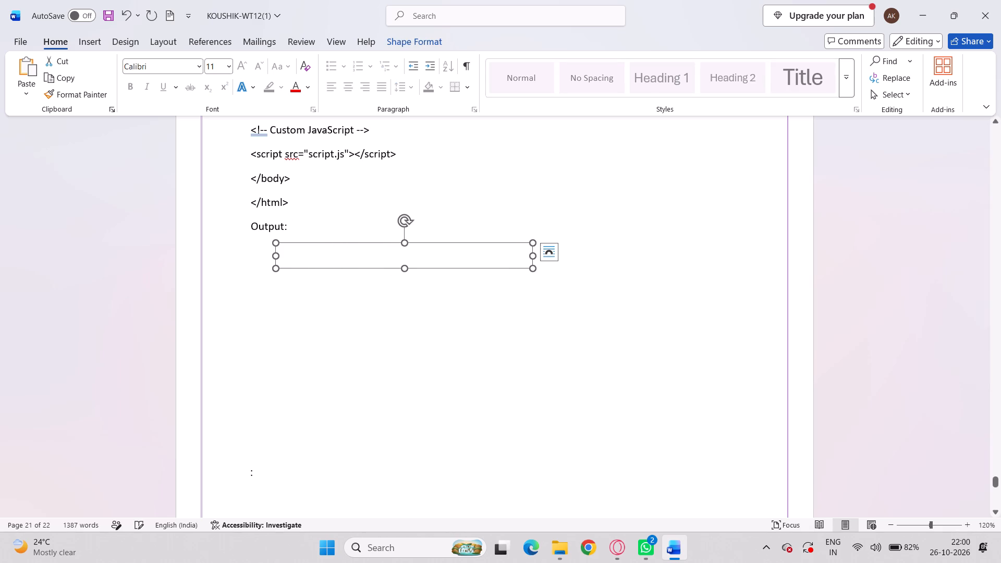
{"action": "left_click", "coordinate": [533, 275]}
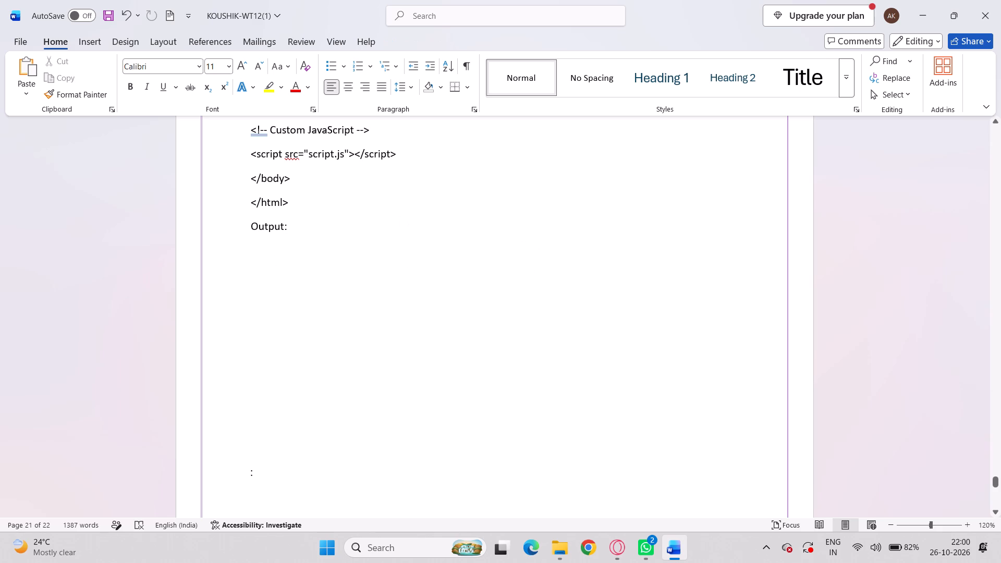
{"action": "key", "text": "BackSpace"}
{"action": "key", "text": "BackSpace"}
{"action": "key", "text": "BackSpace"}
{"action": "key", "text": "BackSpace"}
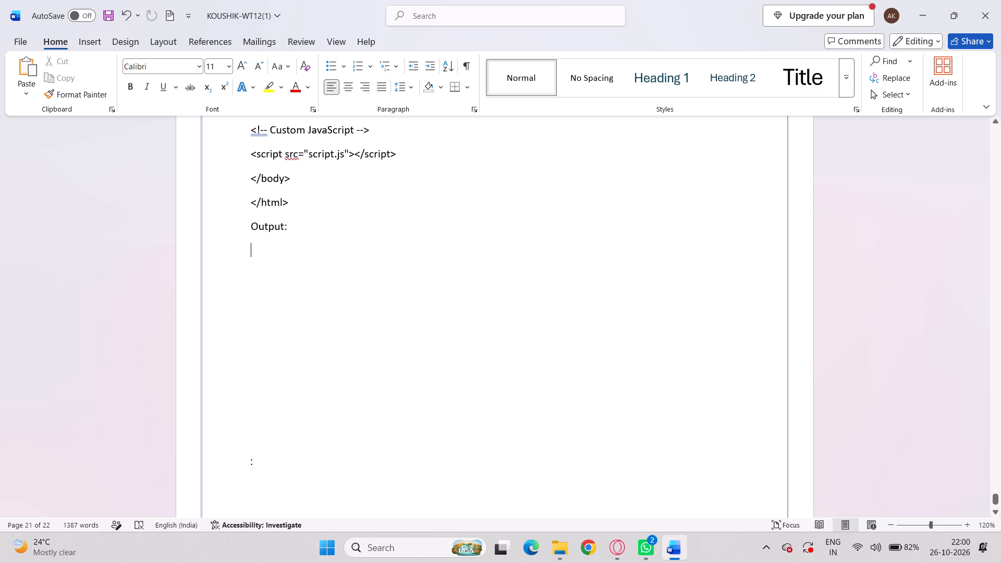
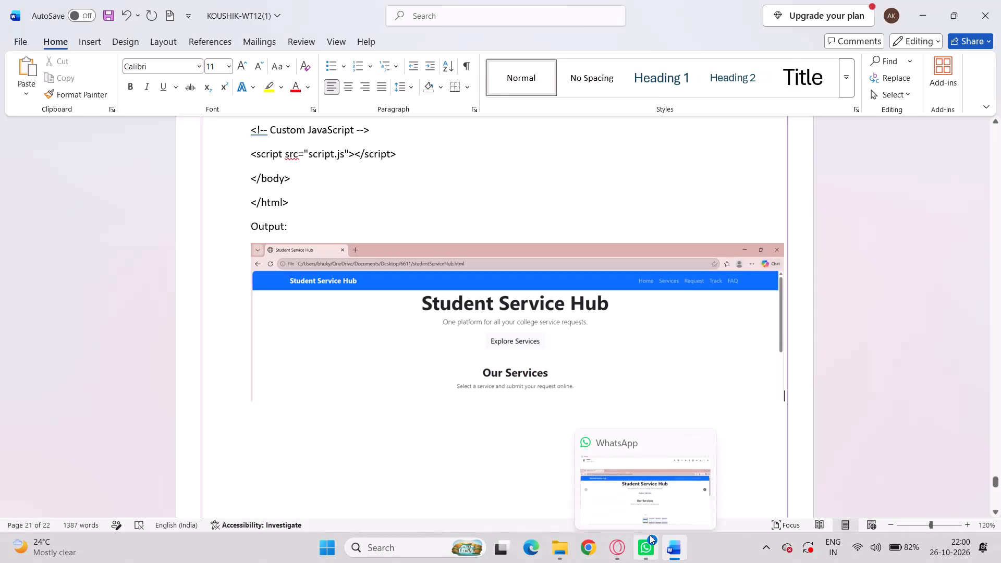
Place the text cursor on the empty line below the Student Service Hub output screenshot.
{"action": "scroll", "coordinate": [510, 346], "scroll_direction": "down", "scroll_amount": 1}
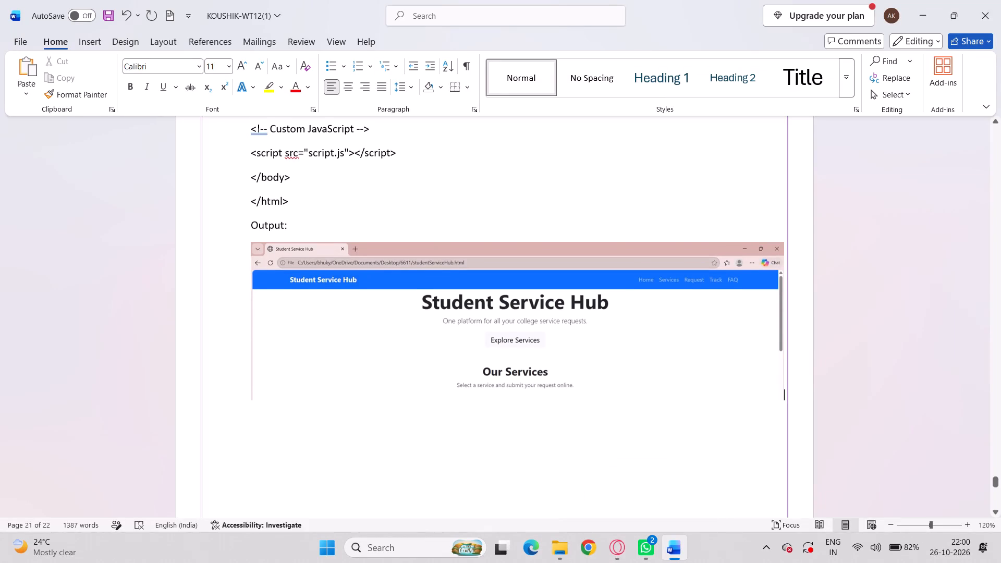
{"action": "scroll", "coordinate": [510, 346], "scroll_direction": "down", "scroll_amount": 2}
{"action": "left_click", "coordinate": [470, 198]}
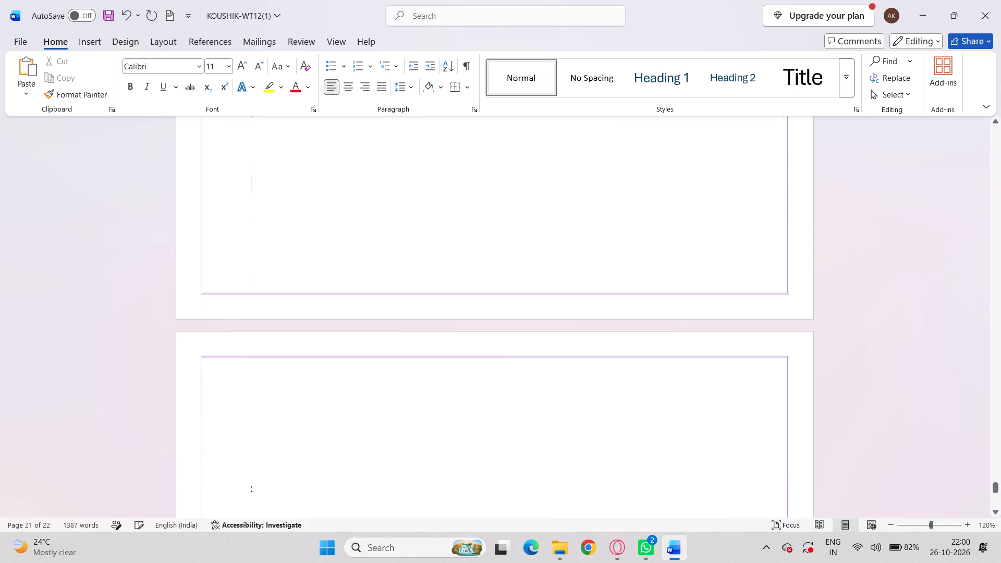
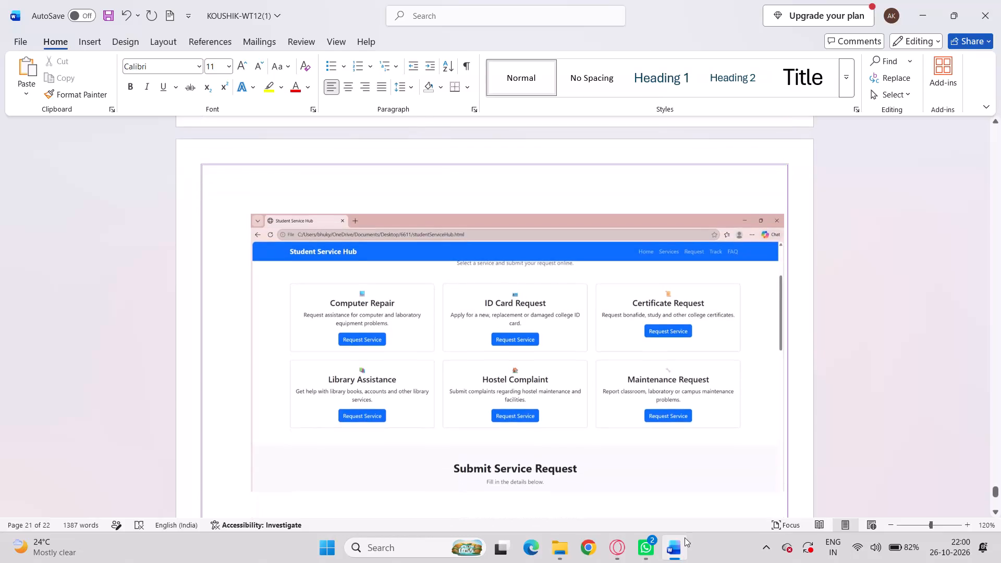
Place the text cursor on the empty line below the Submit Service Request screenshot on the document's last page.
{"action": "scroll", "coordinate": [586, 365], "scroll_direction": "down", "scroll_amount": 3}
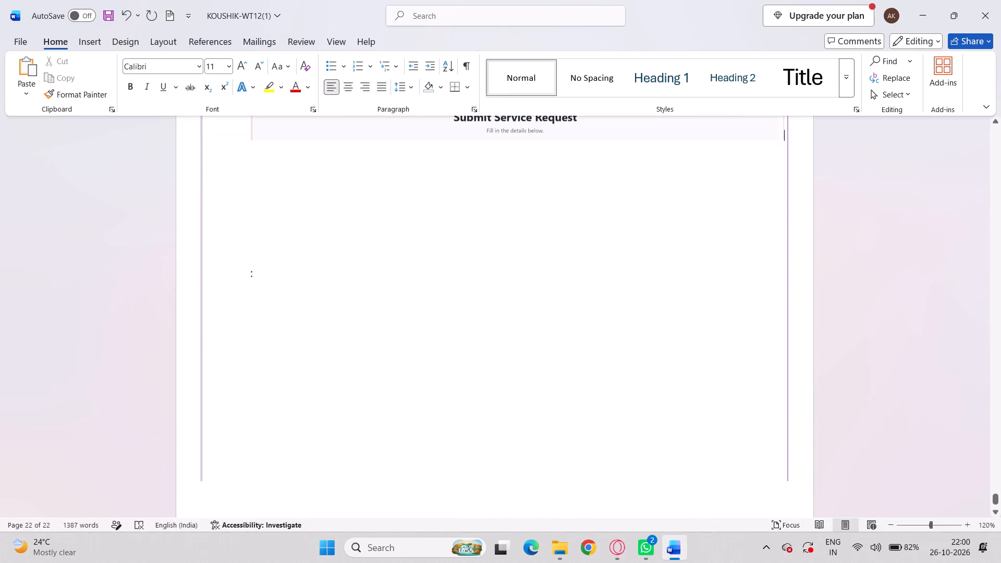
{"action": "left_click", "coordinate": [347, 170]}
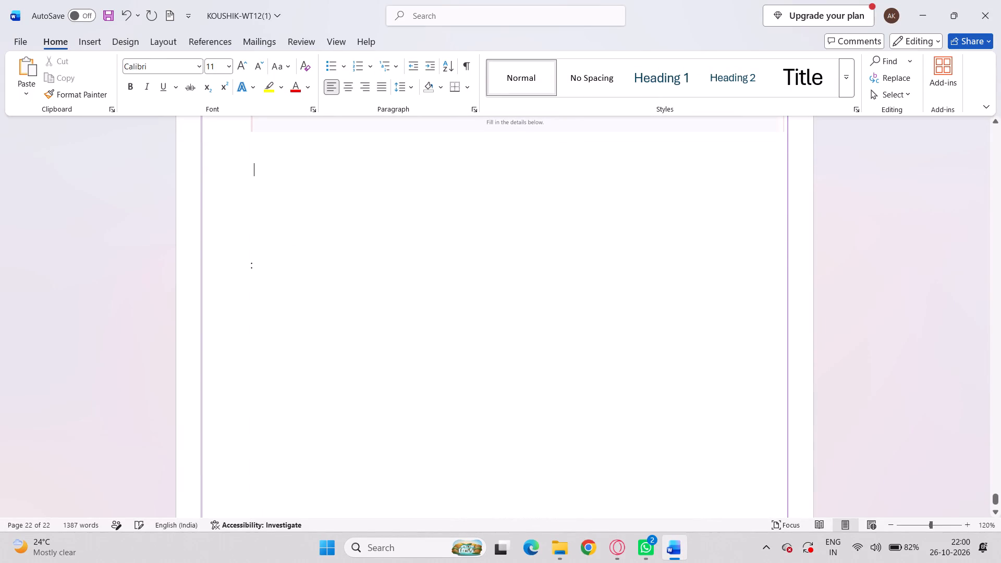
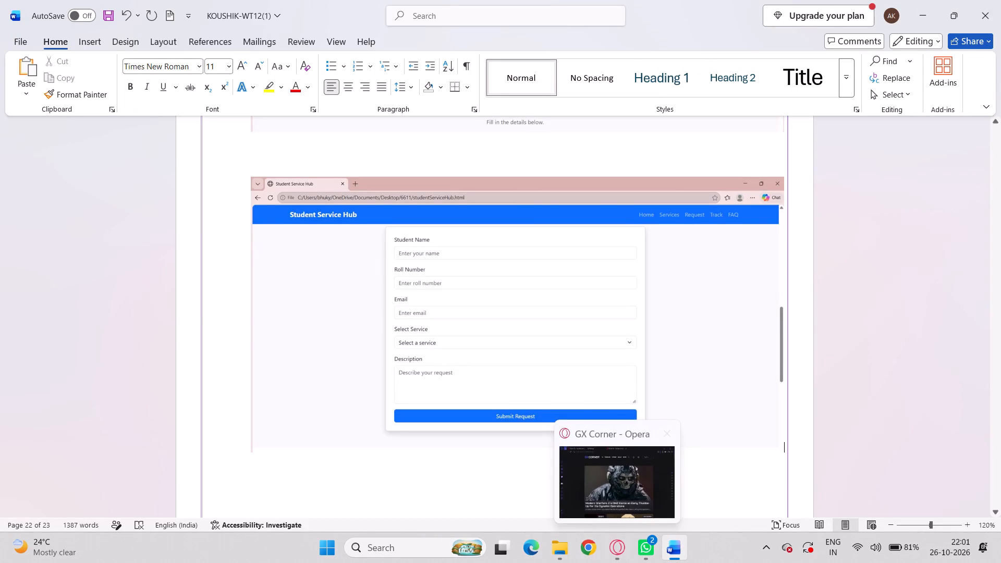
Paste the copied Track Your Request and Frequently Asked Questions screenshot at the top of the document's last page.
{"action": "scroll", "coordinate": [515, 314], "scroll_direction": "down", "scroll_amount": 3}
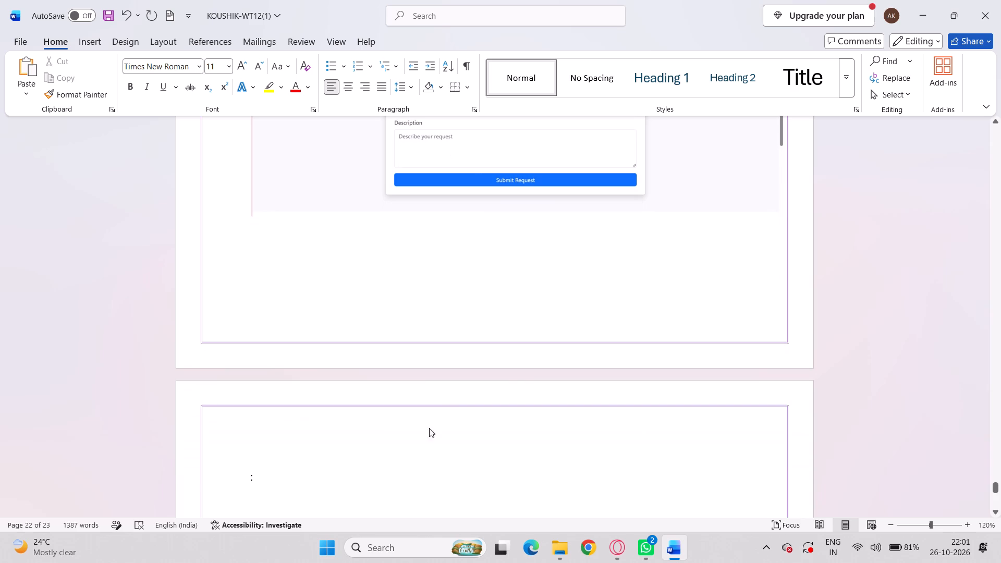
{"action": "left_click", "coordinate": [381, 426]}
{"action": "key", "text": "ctrl+v"}
{"action": "scroll", "coordinate": [381, 426], "scroll_direction": "down", "scroll_amount": 1}
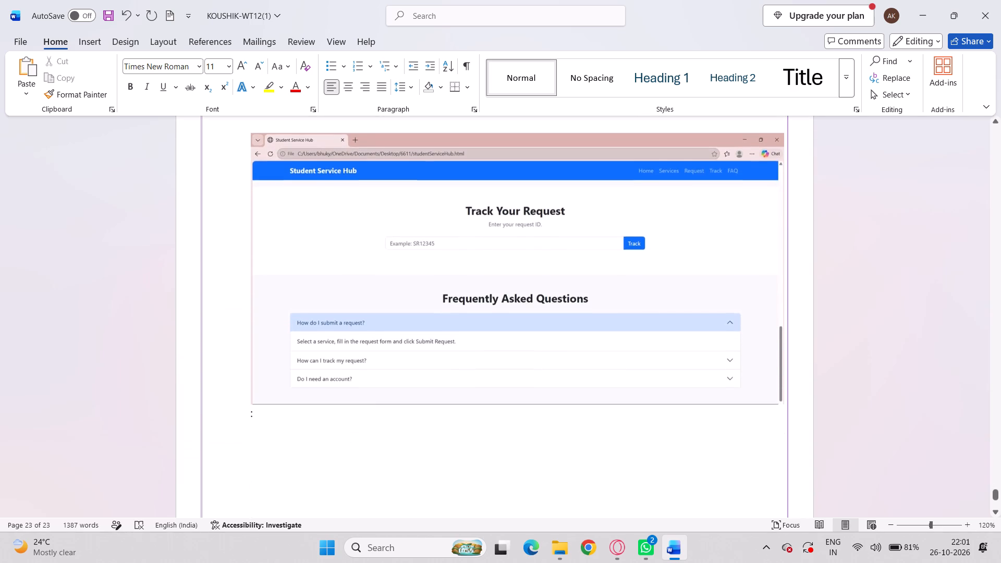
Review the whole lab document from the last page up to the WEEK-12 title page and back to the end.
{"action": "scroll", "coordinate": [381, 426], "scroll_direction": "down", "scroll_amount": 7}
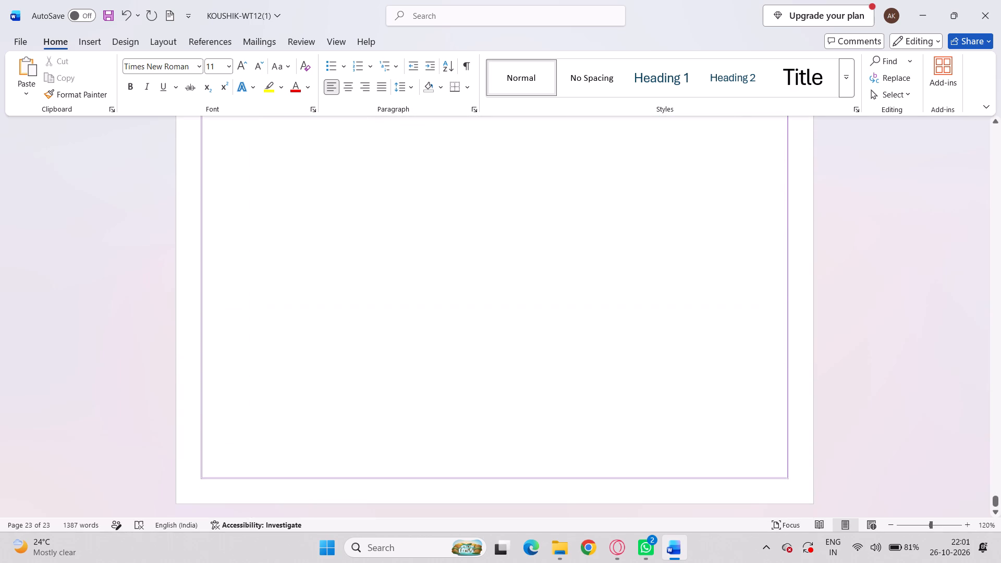
{"action": "scroll", "coordinate": [381, 426], "scroll_direction": "down", "scroll_amount": 2}
{"action": "scroll", "coordinate": [381, 426], "scroll_direction": "up", "scroll_amount": 18}
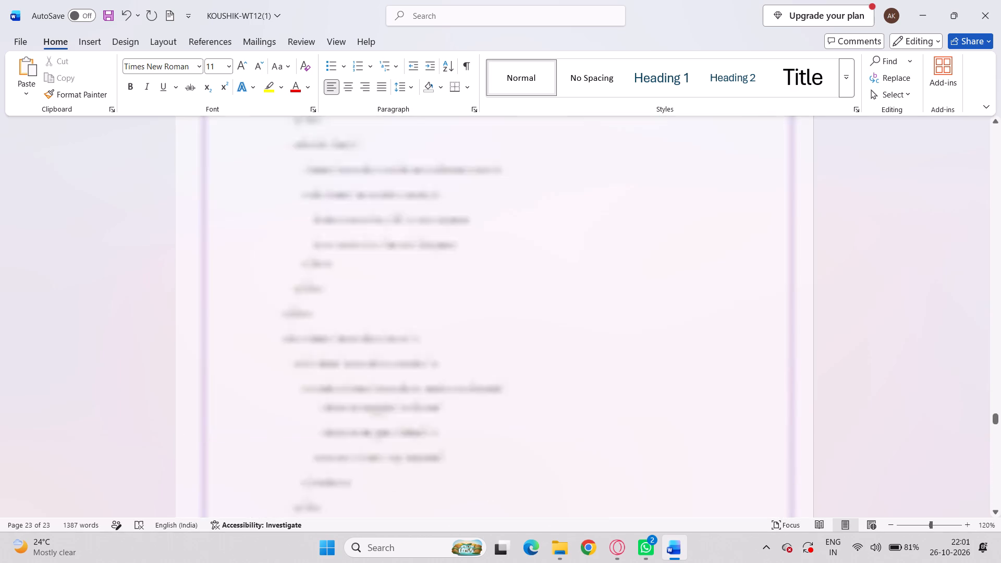
{"action": "scroll", "coordinate": [381, 426], "scroll_direction": "up", "scroll_amount": 14}
{"action": "scroll", "coordinate": [381, 426], "scroll_direction": "up", "scroll_amount": 9}
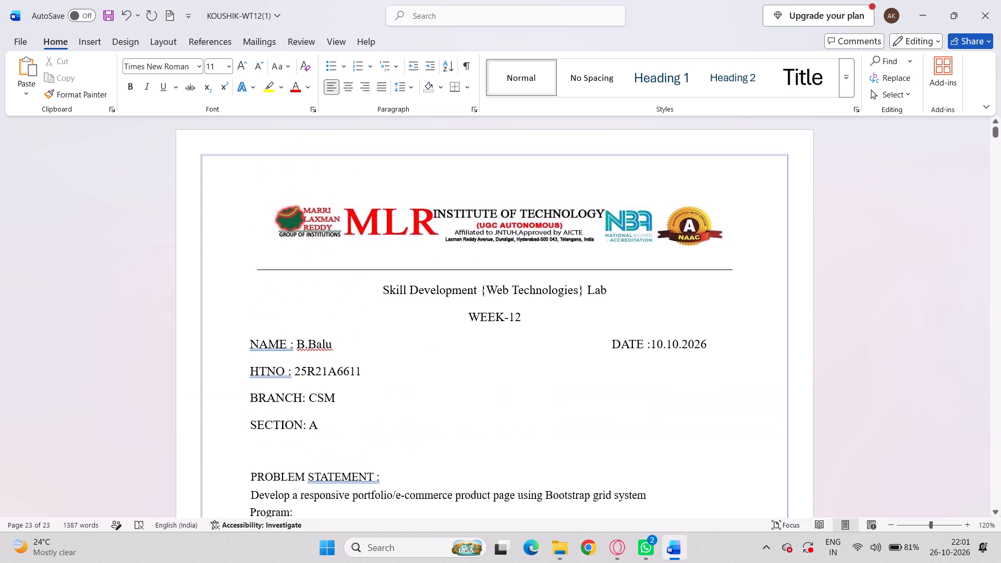
{"action": "scroll", "coordinate": [381, 426], "scroll_direction": "up", "scroll_amount": 3}
{"action": "scroll", "coordinate": [381, 426], "scroll_direction": "down", "scroll_amount": 8}
{"action": "scroll", "coordinate": [381, 426], "scroll_direction": "down", "scroll_amount": 20}
{"action": "scroll", "coordinate": [381, 426], "scroll_direction": "down", "scroll_amount": 2}
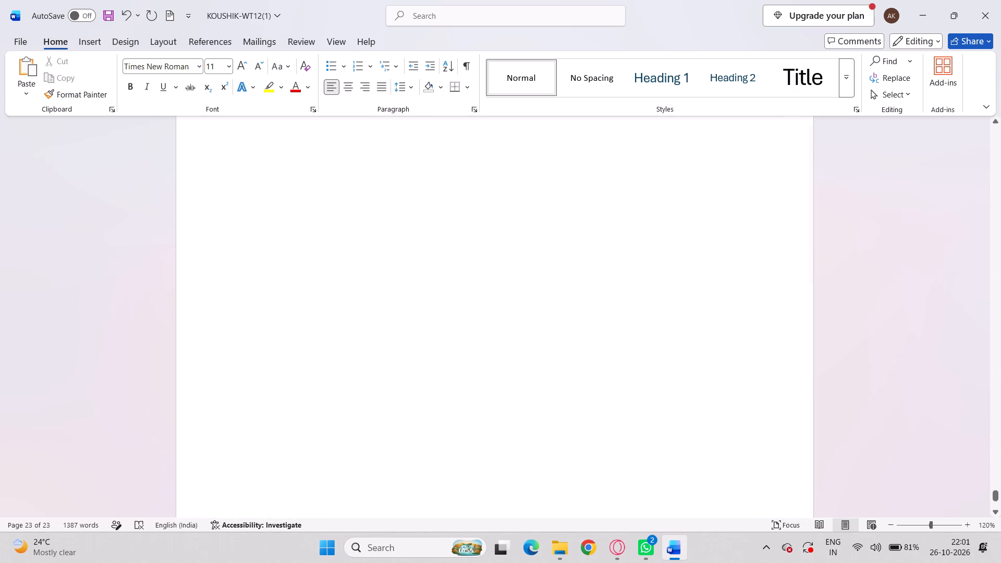
{"action": "scroll", "coordinate": [381, 426], "scroll_direction": "down", "scroll_amount": 1}
{"action": "scroll", "coordinate": [381, 426], "scroll_direction": "down", "scroll_amount": 20}
{"action": "scroll", "coordinate": [381, 426], "scroll_direction": "down", "scroll_amount": 5}
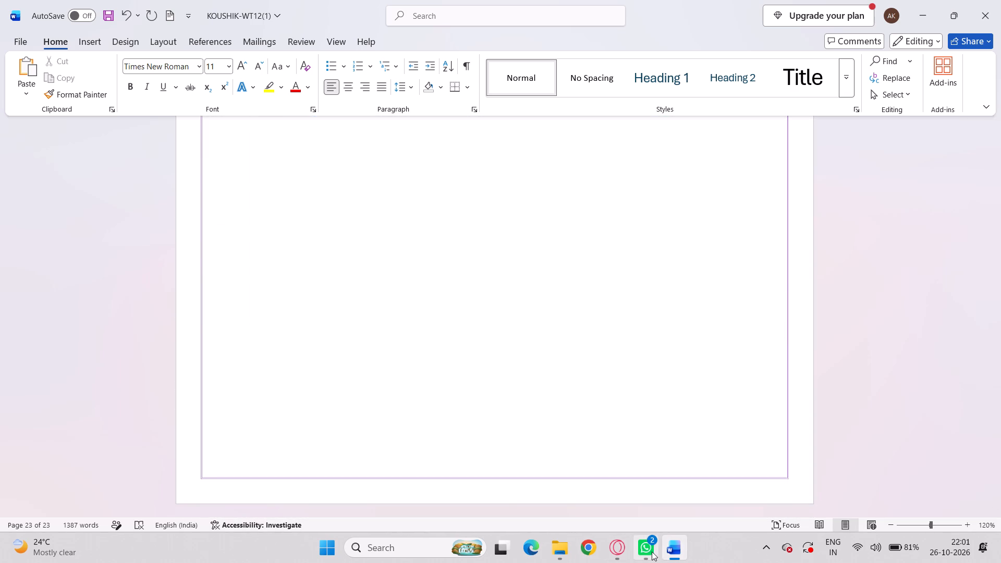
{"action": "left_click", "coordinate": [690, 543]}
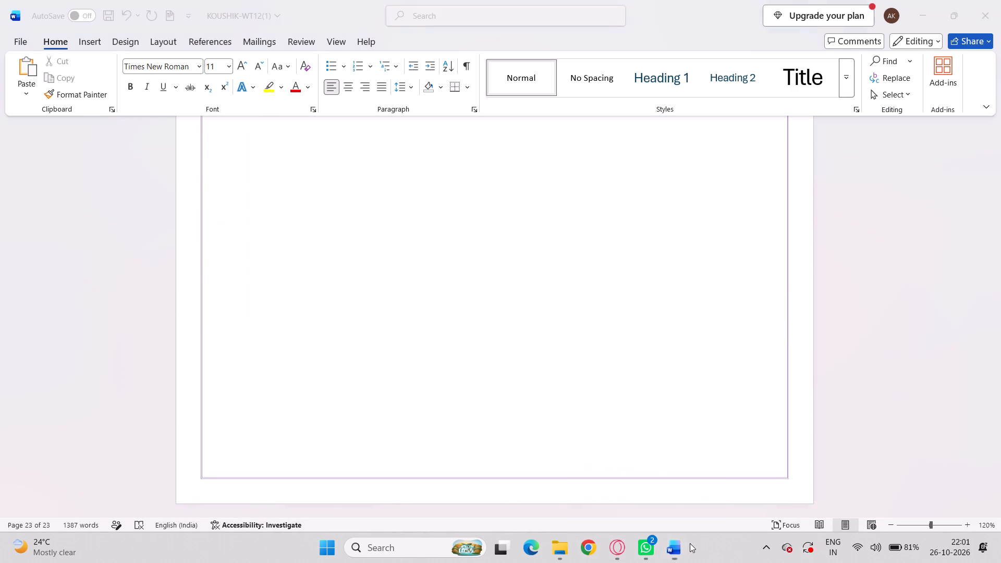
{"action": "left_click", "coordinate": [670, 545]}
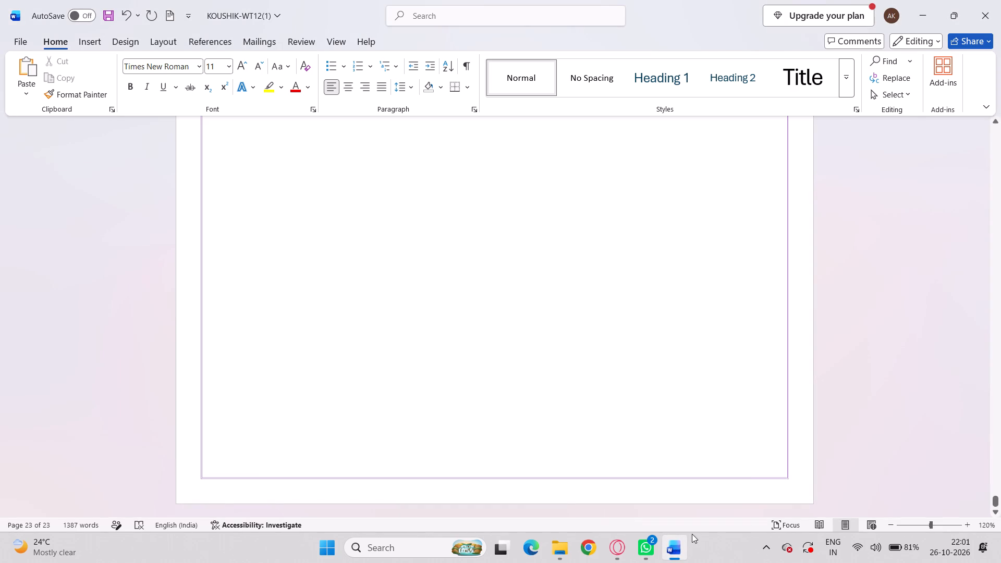
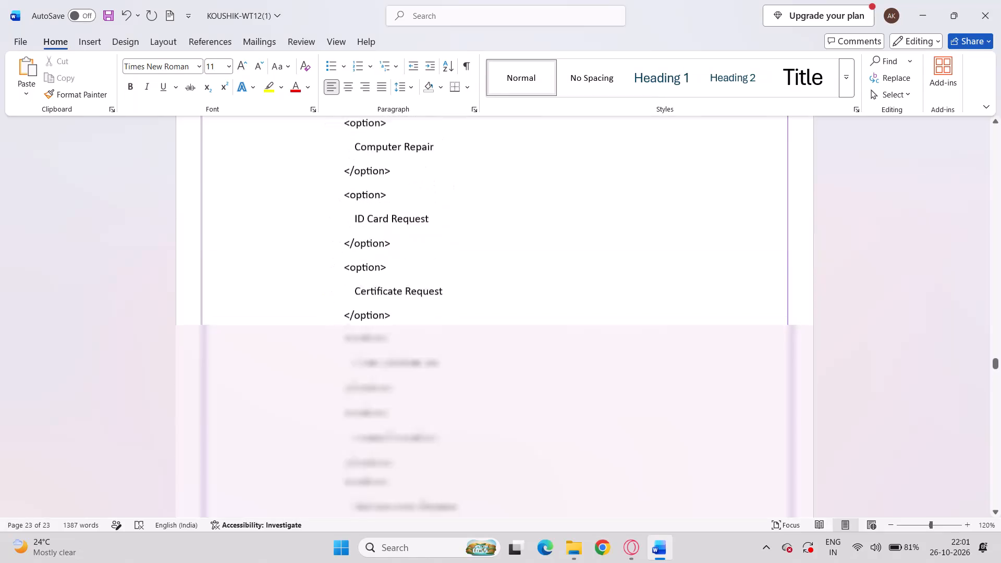
Save the edited lab document and return to the WEEK-12 title page, placing the cursor on the section line.
{"action": "key", "text": "ctrl+s"}
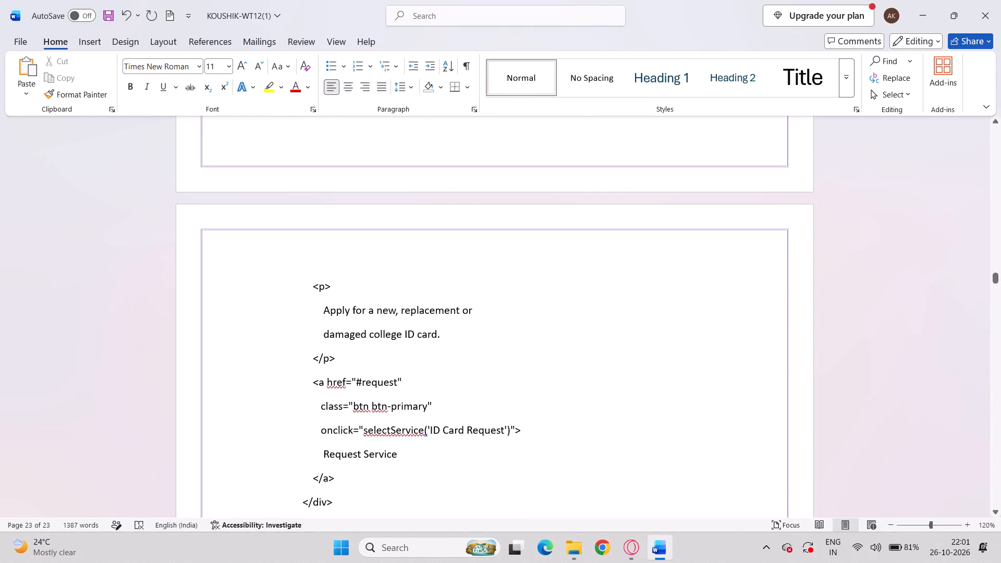
{"action": "key", "text": "ctrl+s"}
{"action": "key", "text": "ctrl+s"}
{"action": "key", "text": "ctrl+s"}
{"action": "key", "text": "ctrl+s"}
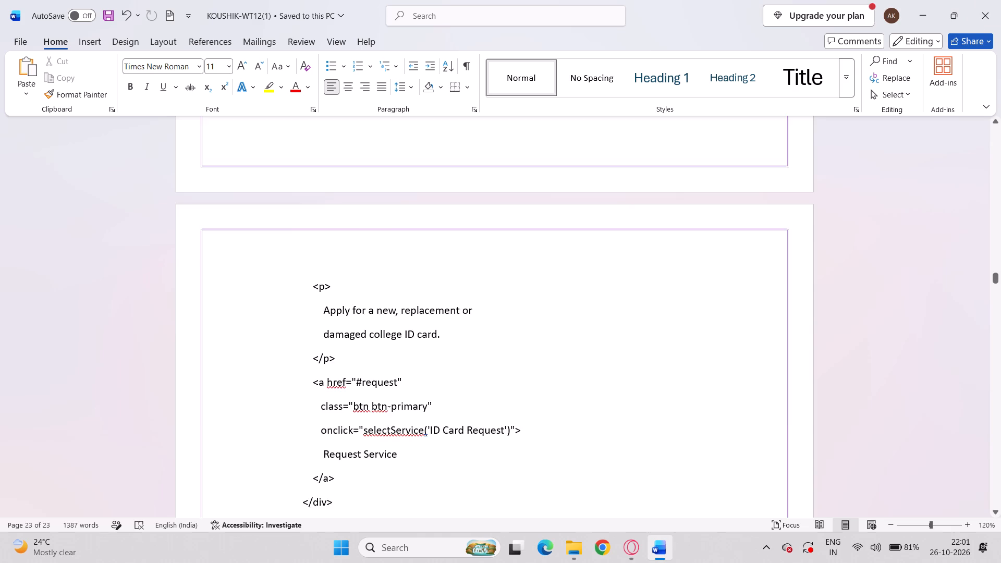
{"action": "scroll", "coordinate": [711, 326], "scroll_direction": "up", "scroll_amount": 7}
{"action": "scroll", "coordinate": [711, 326], "scroll_direction": "up", "scroll_amount": 19}
{"action": "left_click_drag", "start_coordinate": [711, 326], "coordinate": [711, 334]}
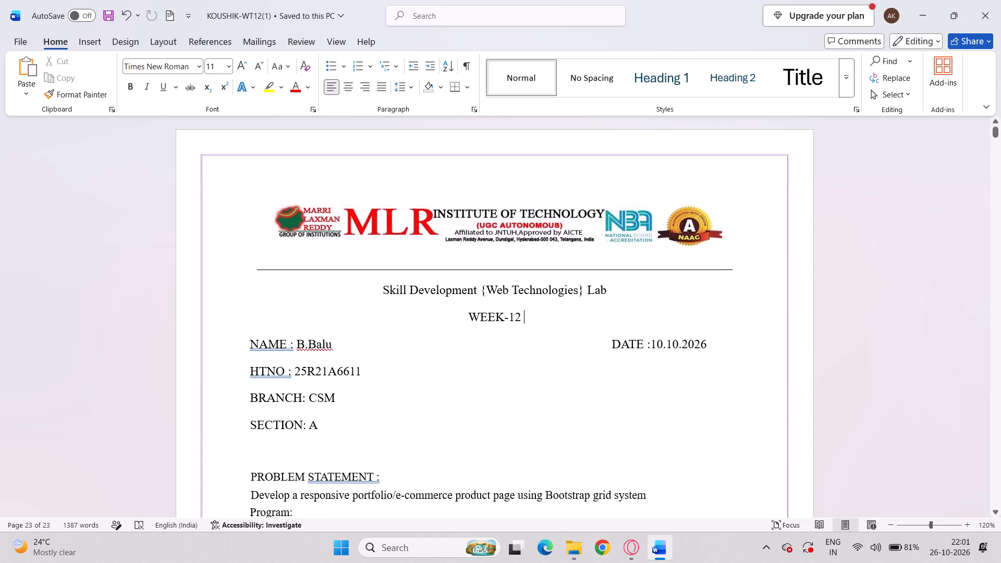
{"action": "left_click_drag", "start_coordinate": [711, 334], "coordinate": [559, 424]}
{"action": "left_click", "coordinate": [559, 424]}
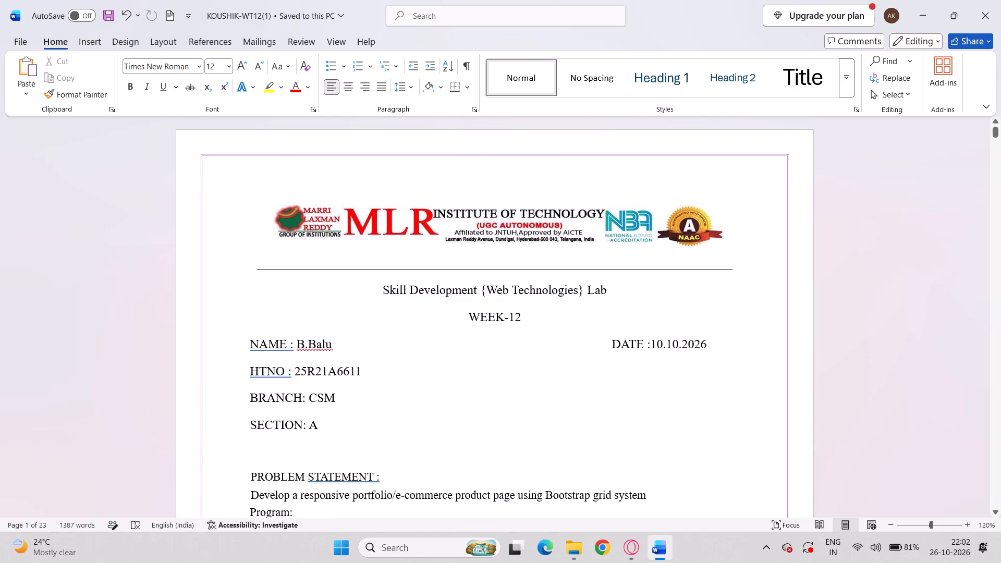
{"action": "key", "text": "ctrl+s"}
{"action": "key", "text": "ctrl+s"}
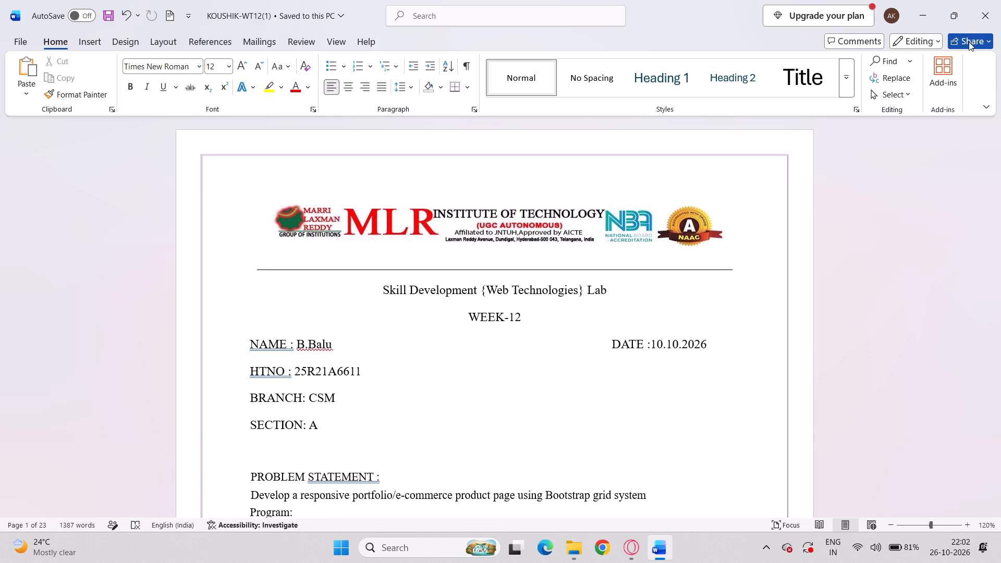
Open the document's sharing options and try to upload it to the personal OneDrive.
{"action": "left_click", "coordinate": [969, 42]}
{"action": "left_click", "coordinate": [951, 65]}
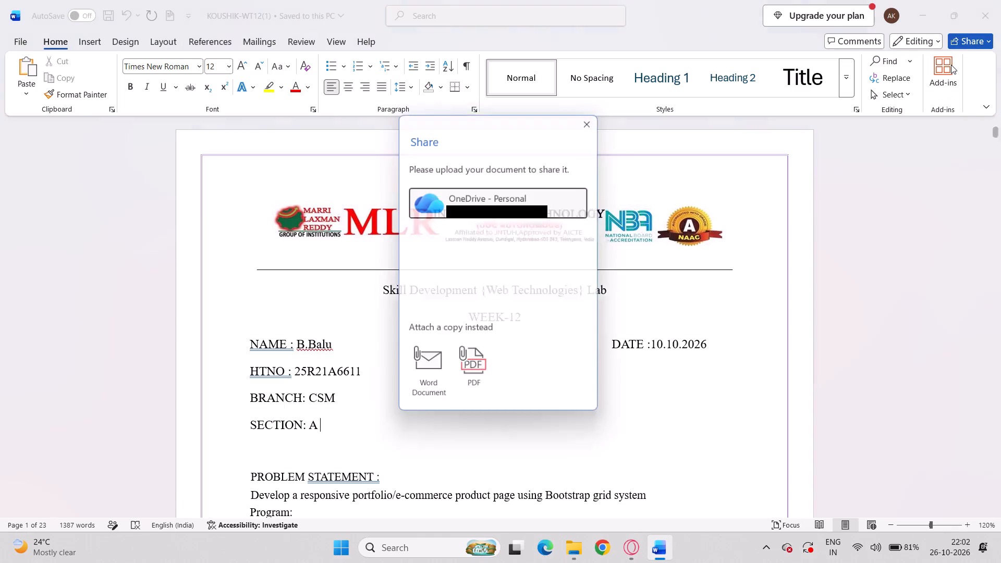
{"action": "left_click", "coordinate": [565, 198]}
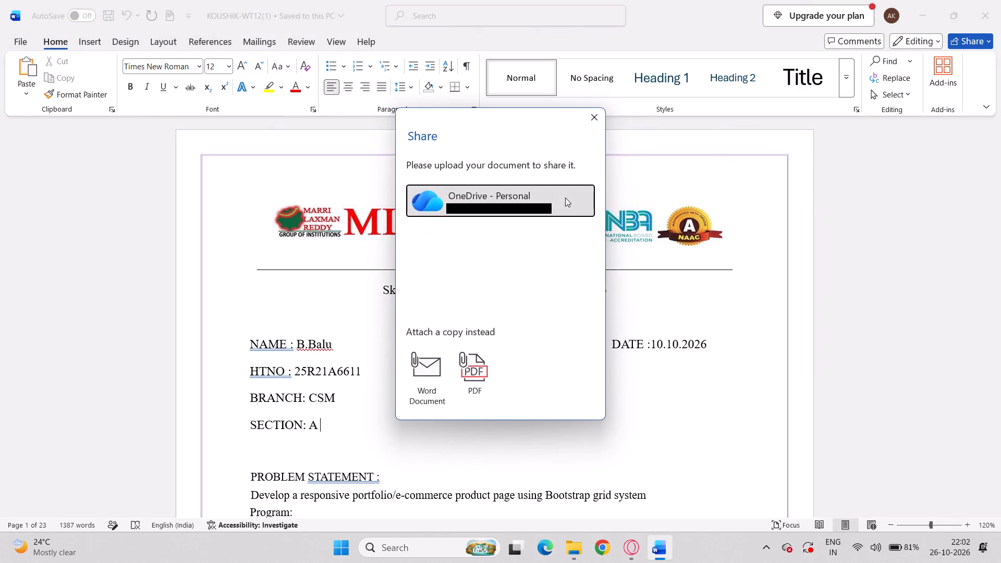
{"action": "left_click", "coordinate": [565, 198]}
{"action": "triple_click", "coordinate": [565, 198]}
Share the lab document as an attached PDF copy instead.
{"action": "left_click", "coordinate": [466, 360]}
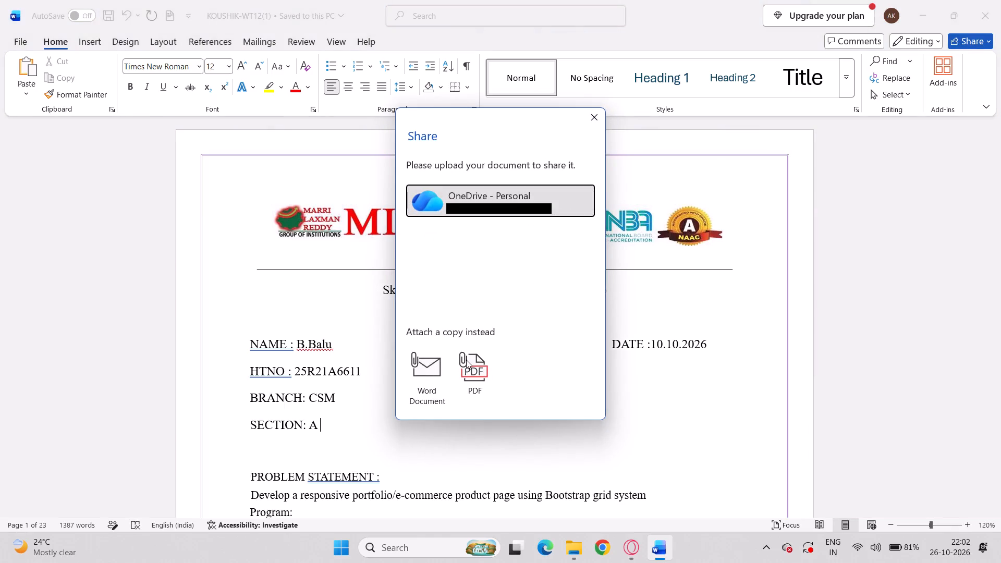
{"action": "double_click", "coordinate": [466, 360]}
{"action": "left_click", "coordinate": [471, 365]}
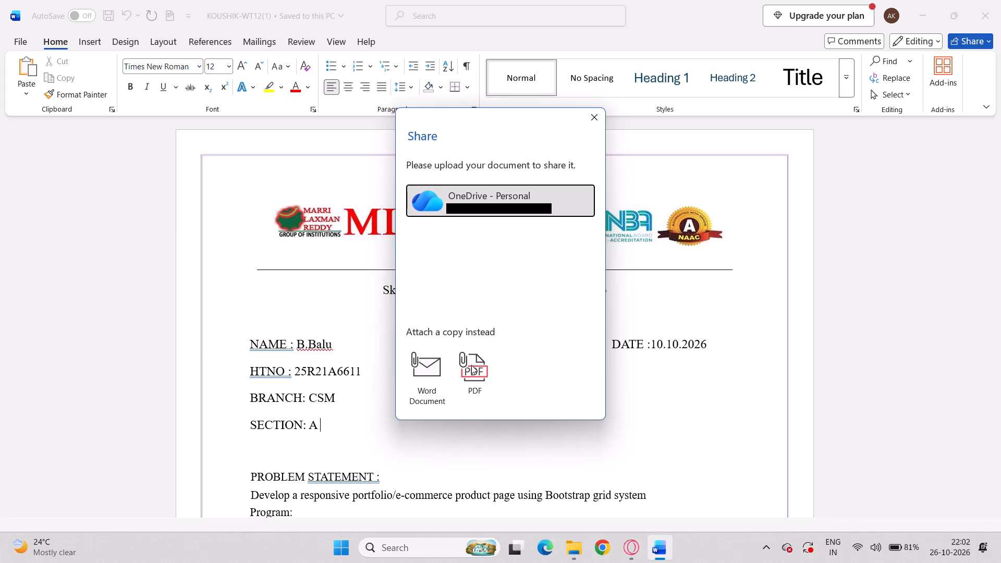
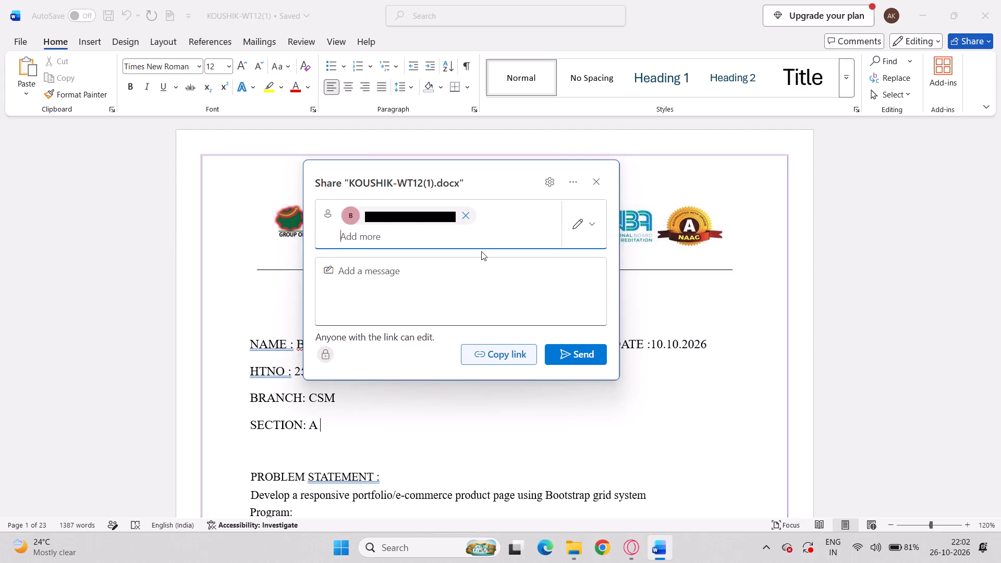
Send the entered recipient an editable sharing link to KOUSHIK-WT12(1).docx and close the sharing dialog.
{"action": "left_click", "coordinate": [594, 346]}
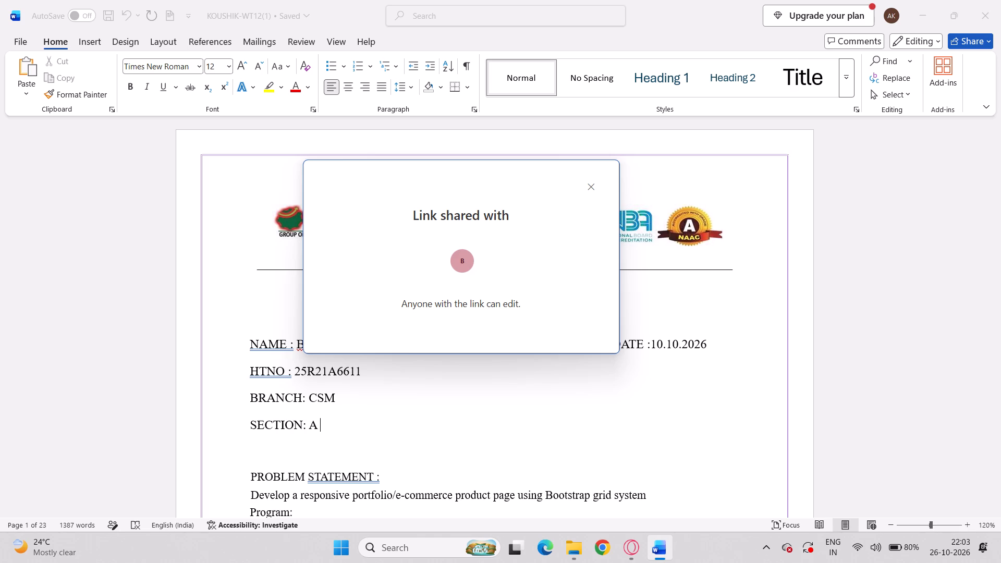
{"action": "left_click", "coordinate": [563, 272]}
{"action": "key", "text": "Return"}
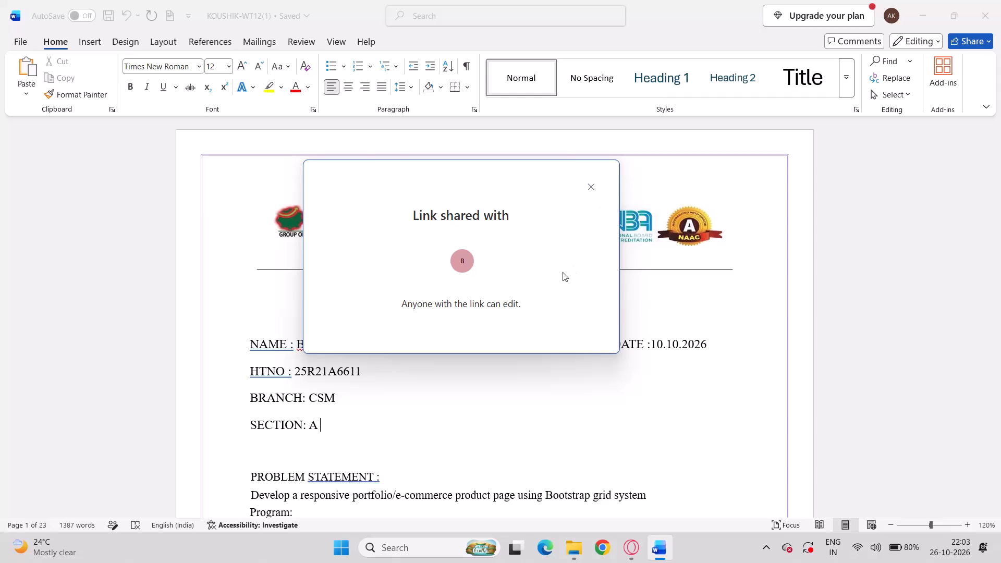
{"action": "key", "text": "Return"}
{"action": "left_click", "coordinate": [592, 188]}
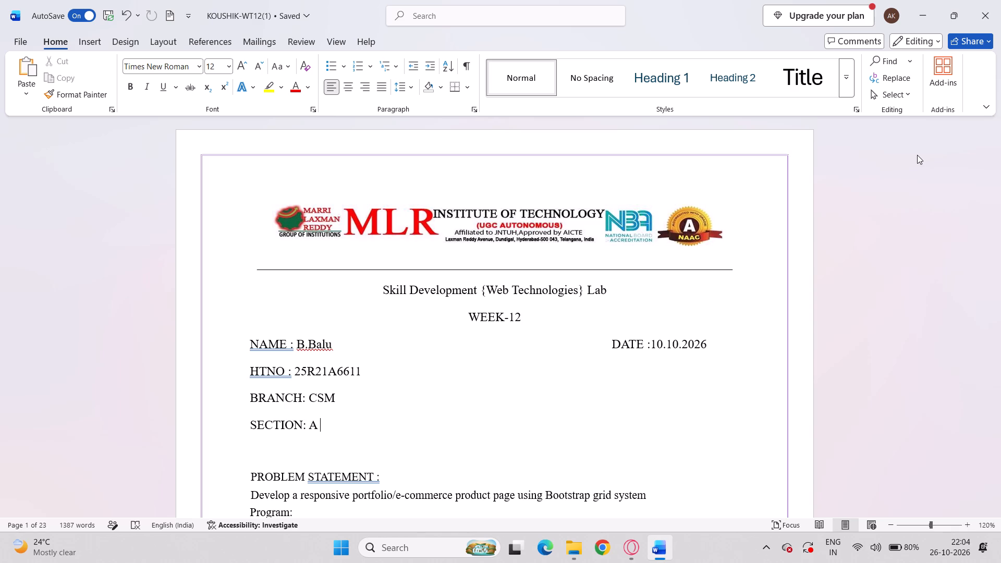
Save the WEEK-12 lab document with the cursor placed on the title page's name and date line.
{"action": "right_click", "coordinate": [602, 236]}
{"action": "left_click", "coordinate": [580, 320]}
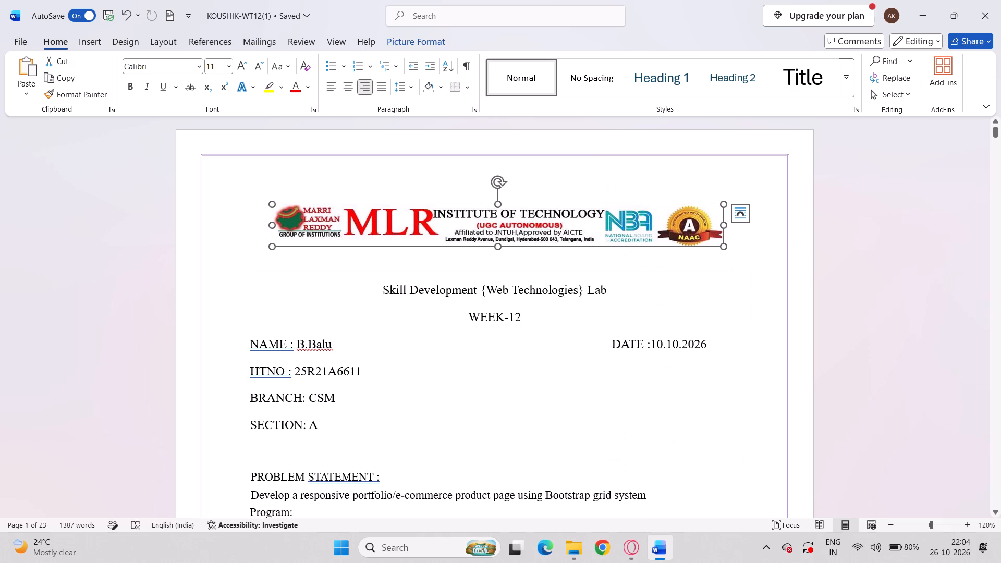
{"action": "left_click", "coordinate": [544, 345]}
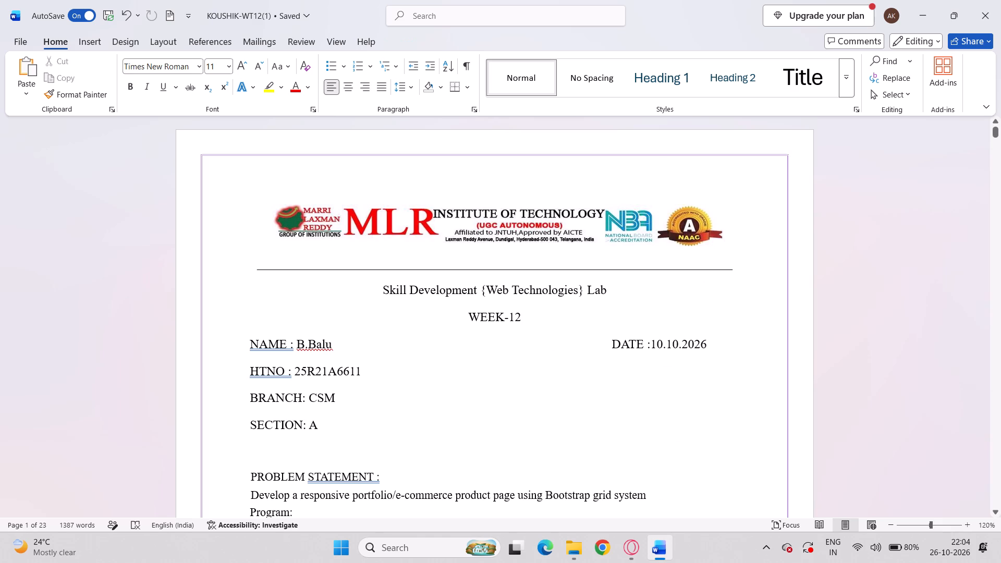
{"action": "key", "text": "ctrl+s"}
{"action": "key", "text": "ctrl+s"}
Switch to File Explorer, closing the Opera GX window in front, and refresh the Documents folder to check the saved file.
{"action": "left_click", "coordinate": [926, 2]}
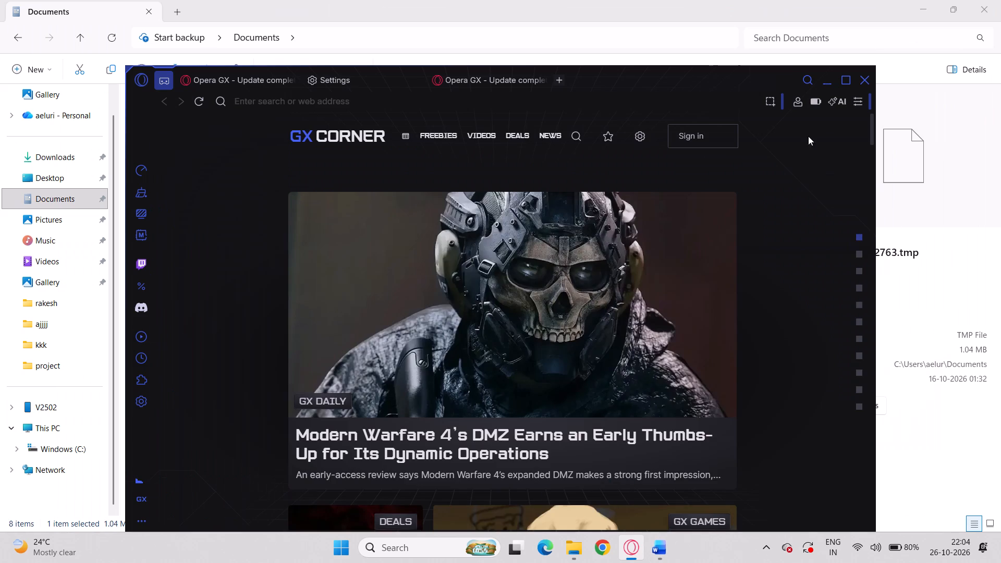
{"action": "left_click", "coordinate": [865, 80]}
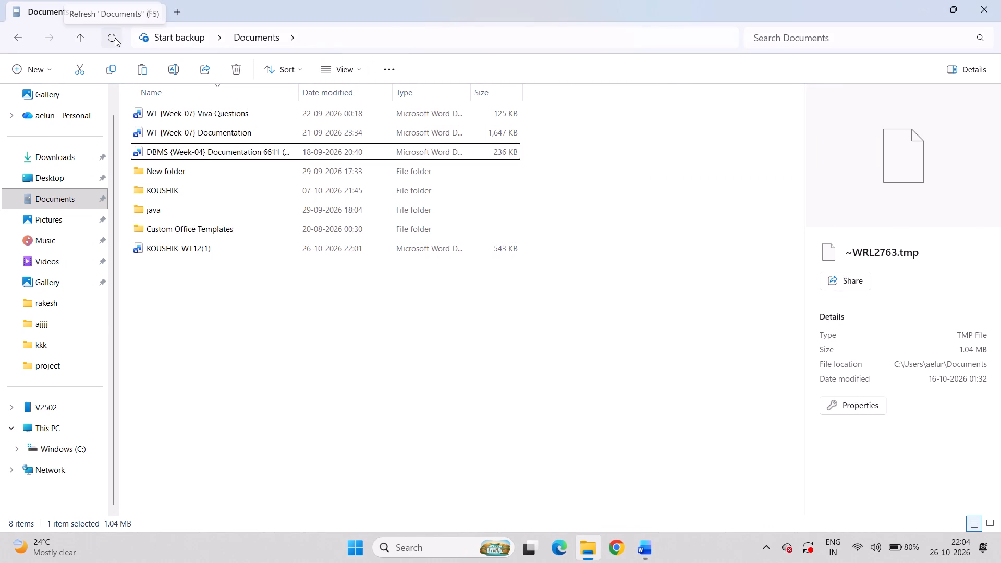
{"action": "left_click", "coordinate": [115, 38]}
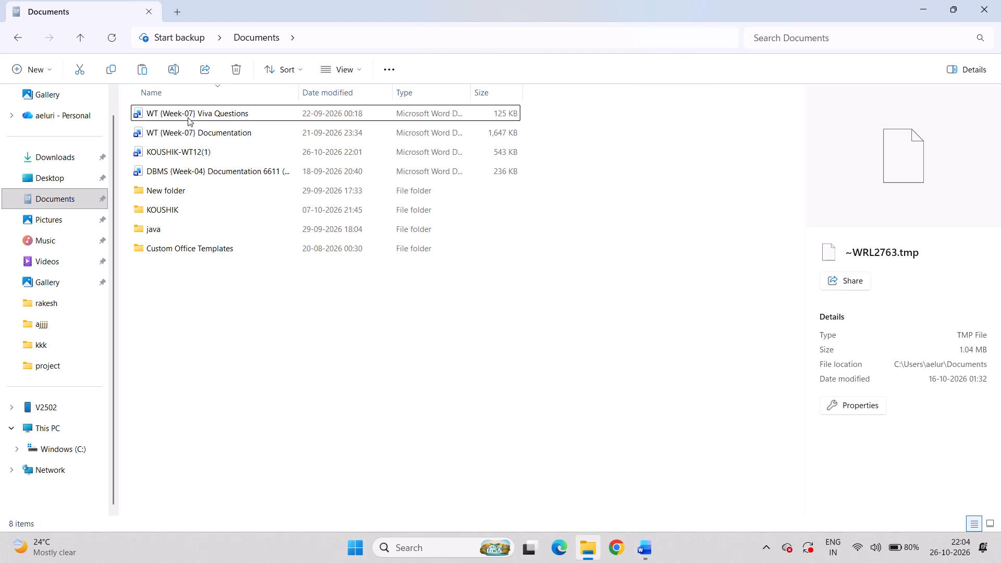
{"action": "left_click", "coordinate": [115, 37]}
{"action": "triple_click", "coordinate": [115, 37]}
Open KOUSHIK-WT12 from the Downloads folder, look through its pages to see which version it is, and close it.
{"action": "left_click", "coordinate": [76, 158]}
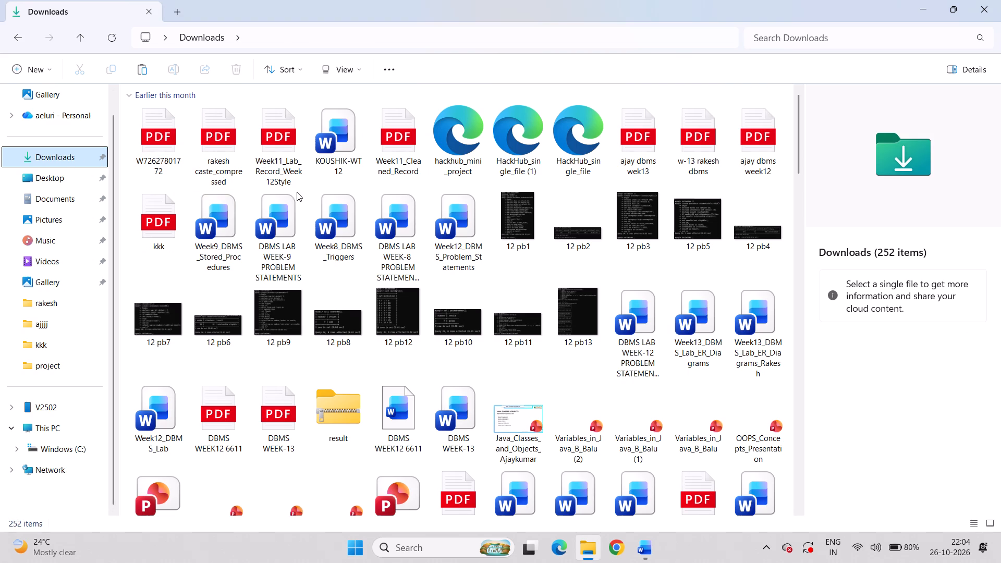
{"action": "double_click", "coordinate": [337, 175]}
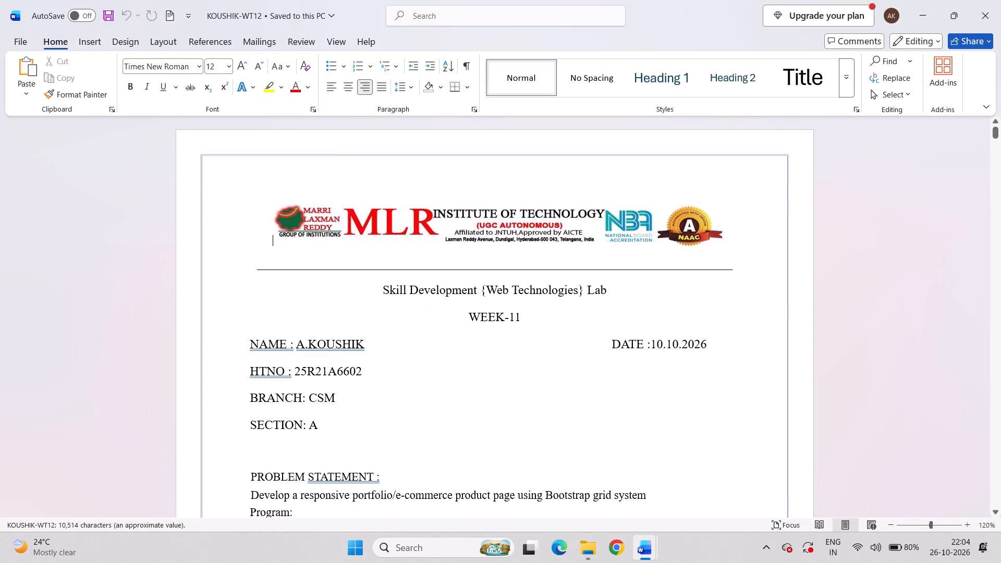
{"action": "scroll", "coordinate": [494, 284], "scroll_direction": "down", "scroll_amount": 15}
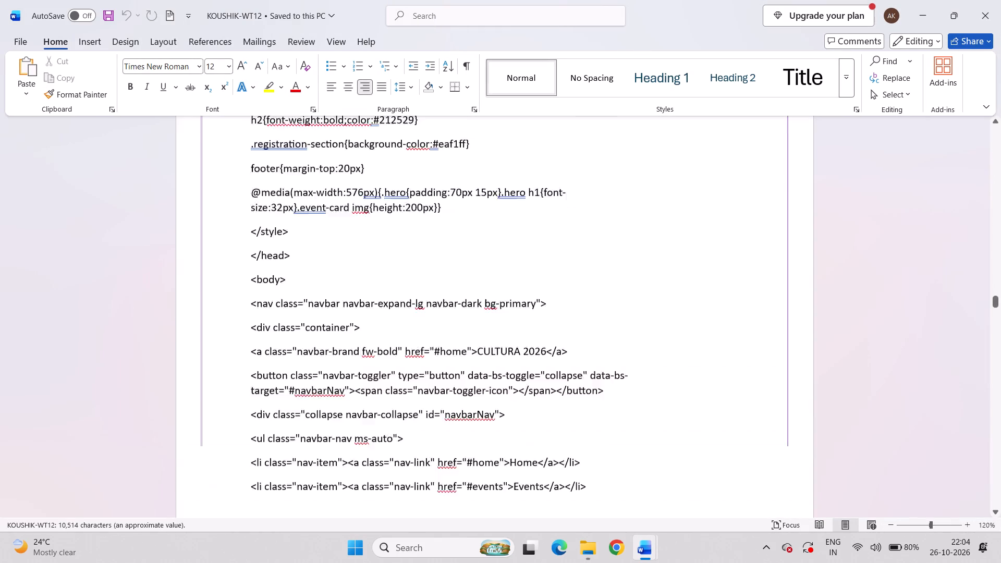
{"action": "scroll", "coordinate": [494, 284], "scroll_direction": "down", "scroll_amount": 7}
{"action": "left_click", "coordinate": [1000, 0]}
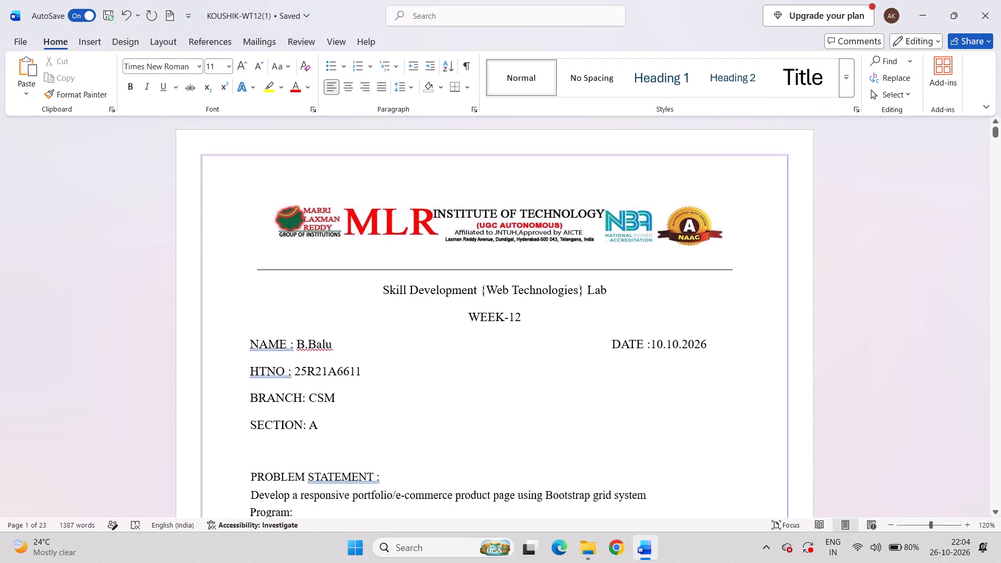
Reopen KOUSHIK-WT12 from File Explorer's recent files to check it, and close both it and the open WEEK-12 document.
{"action": "left_click", "coordinate": [925, 10]}
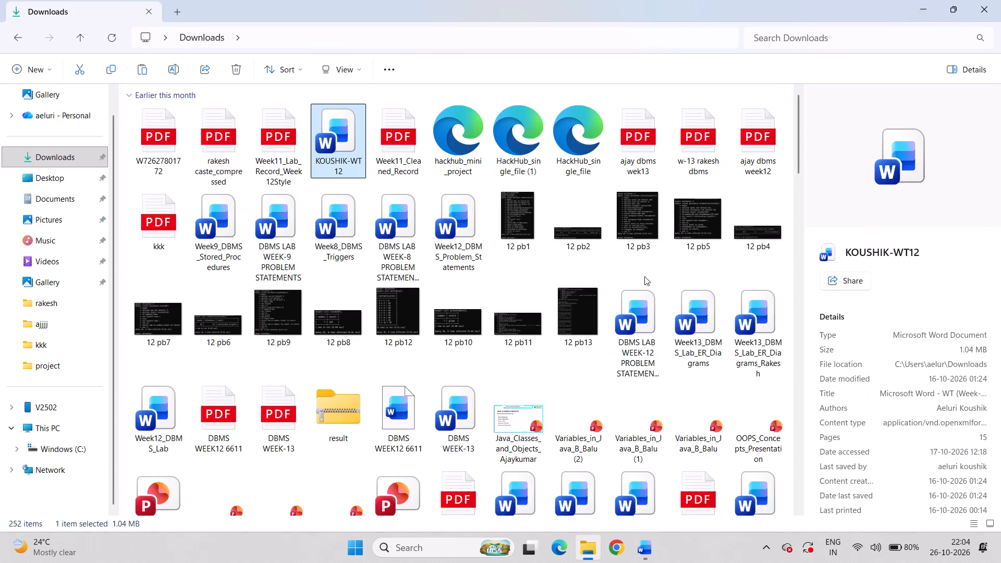
{"action": "scroll", "coordinate": [34, 139], "scroll_direction": "up", "scroll_amount": 7}
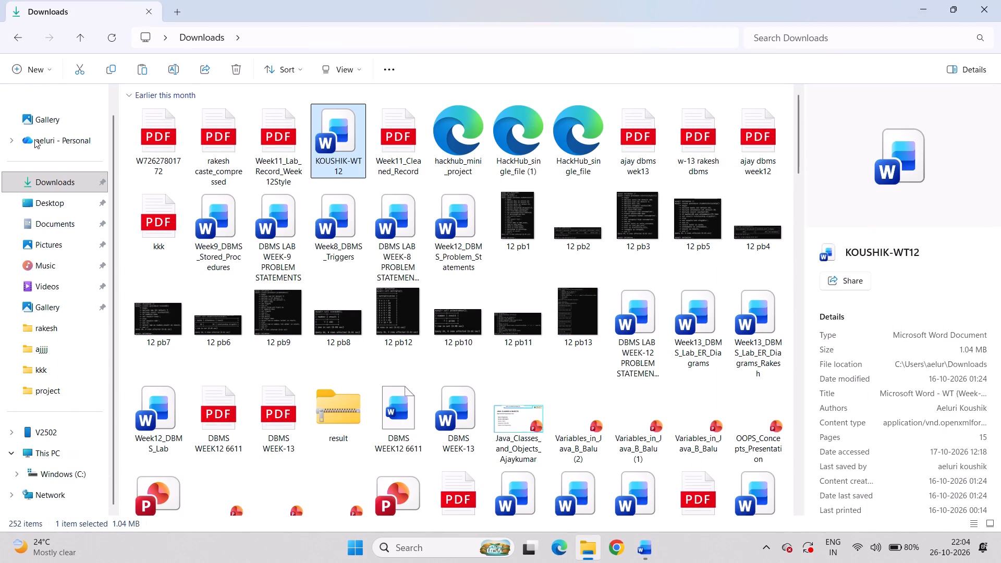
{"action": "left_click", "coordinate": [60, 98]}
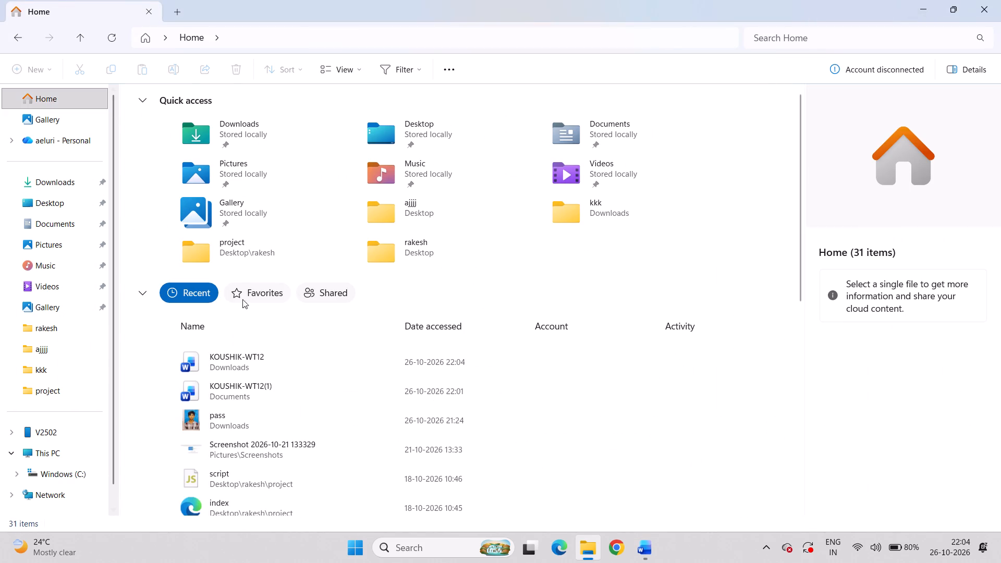
{"action": "double_click", "coordinate": [297, 362]}
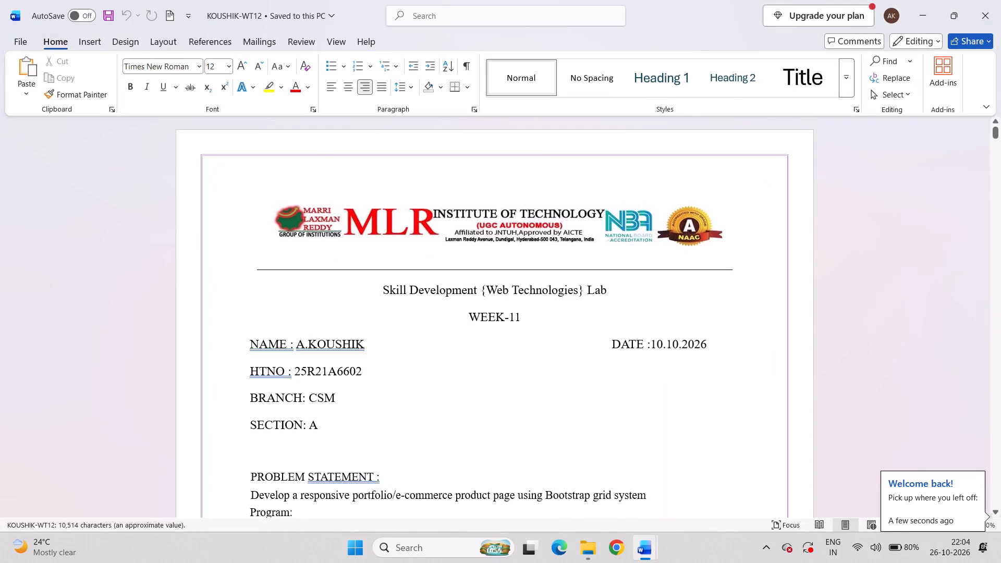
{"action": "left_click", "coordinate": [1000, 0]}
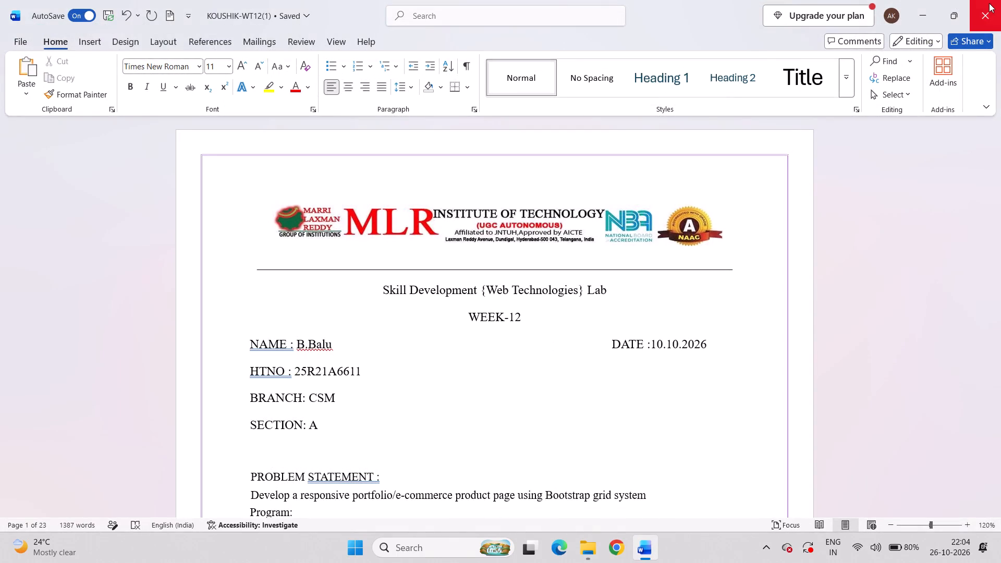
{"action": "left_click", "coordinate": [989, 3]}
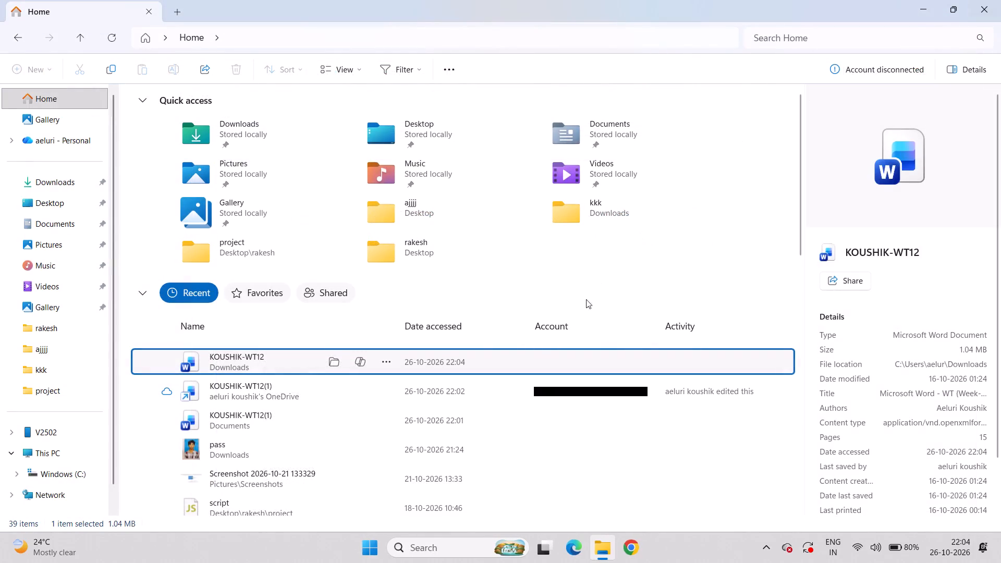
Open the OneDrive copy of KOUSHIK-WT12(1) from the recent files, review its title page, code and output screenshots, and close it.
{"action": "double_click", "coordinate": [467, 395]}
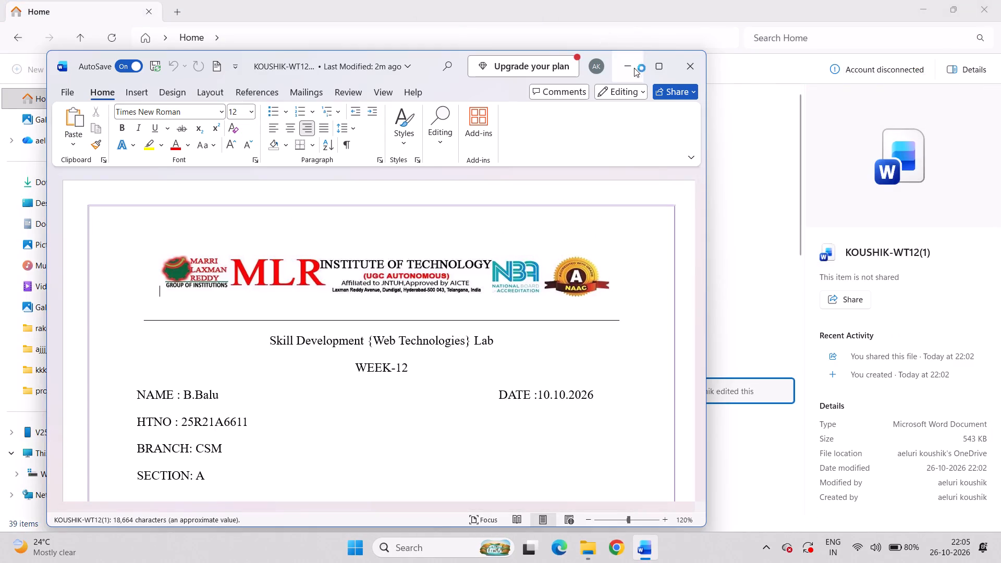
{"action": "left_click", "coordinate": [657, 73]}
{"action": "scroll", "coordinate": [573, 276], "scroll_direction": "down", "scroll_amount": 4}
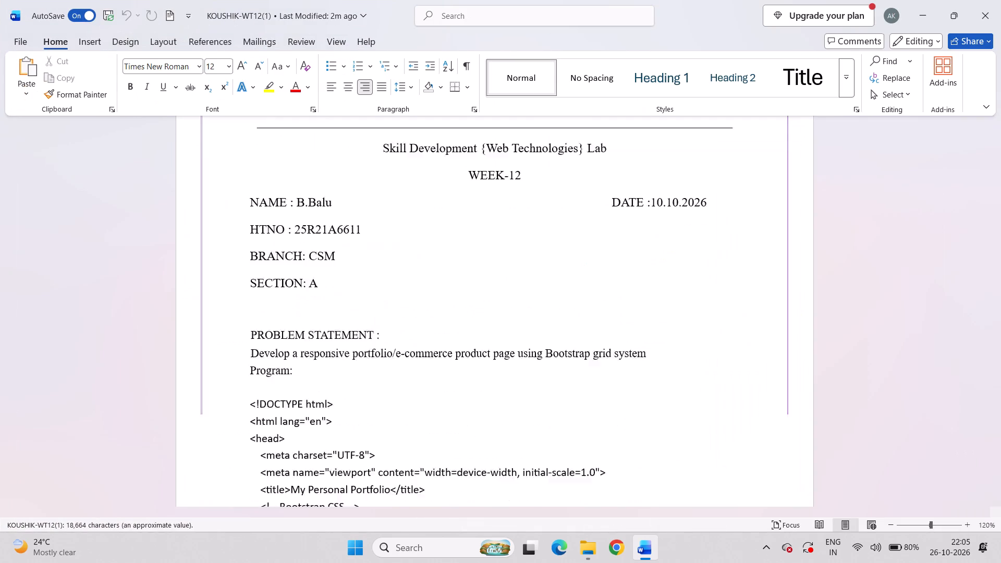
{"action": "scroll", "coordinate": [573, 276], "scroll_direction": "down", "scroll_amount": 16}
{"action": "scroll", "coordinate": [573, 276], "scroll_direction": "down", "scroll_amount": 6}
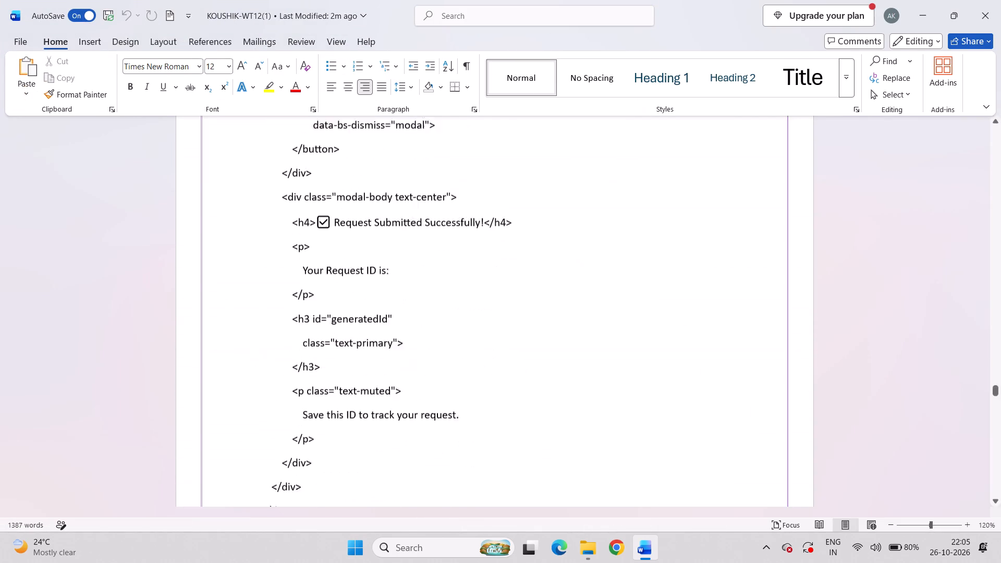
{"action": "scroll", "coordinate": [573, 276], "scroll_direction": "down", "scroll_amount": 14}
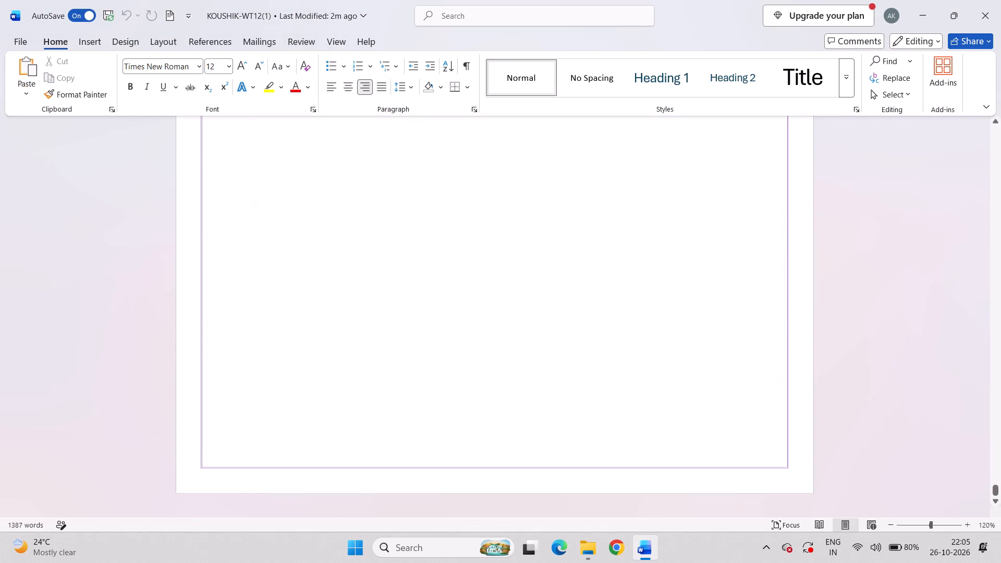
{"action": "scroll", "coordinate": [573, 276], "scroll_direction": "up", "scroll_amount": 7}
{"action": "scroll", "coordinate": [573, 276], "scroll_direction": "up", "scroll_amount": 20}
{"action": "scroll", "coordinate": [573, 276], "scroll_direction": "up", "scroll_amount": 13}
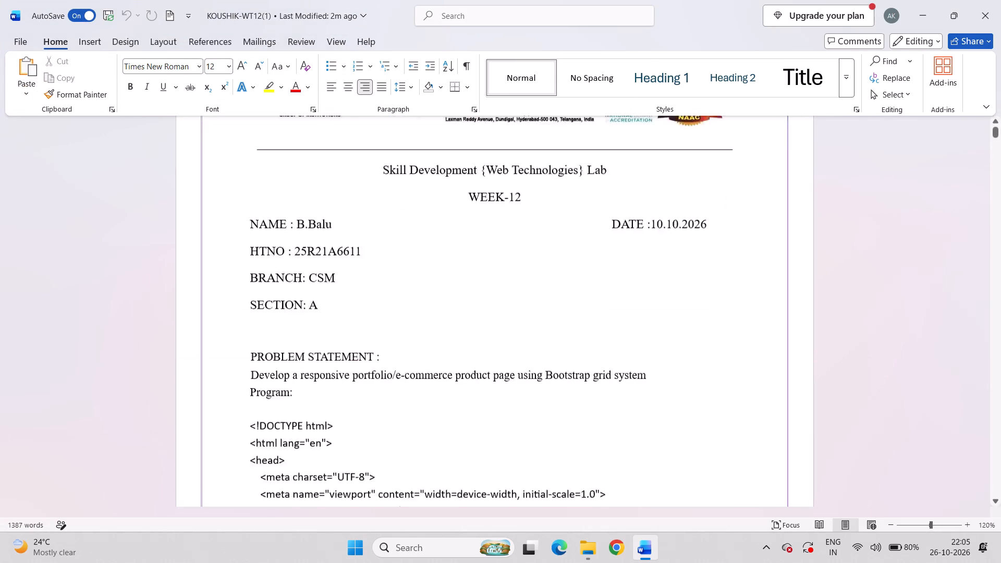
{"action": "scroll", "coordinate": [573, 276], "scroll_direction": "down", "scroll_amount": 17}
{"action": "scroll", "coordinate": [573, 276], "scroll_direction": "down", "scroll_amount": 7}
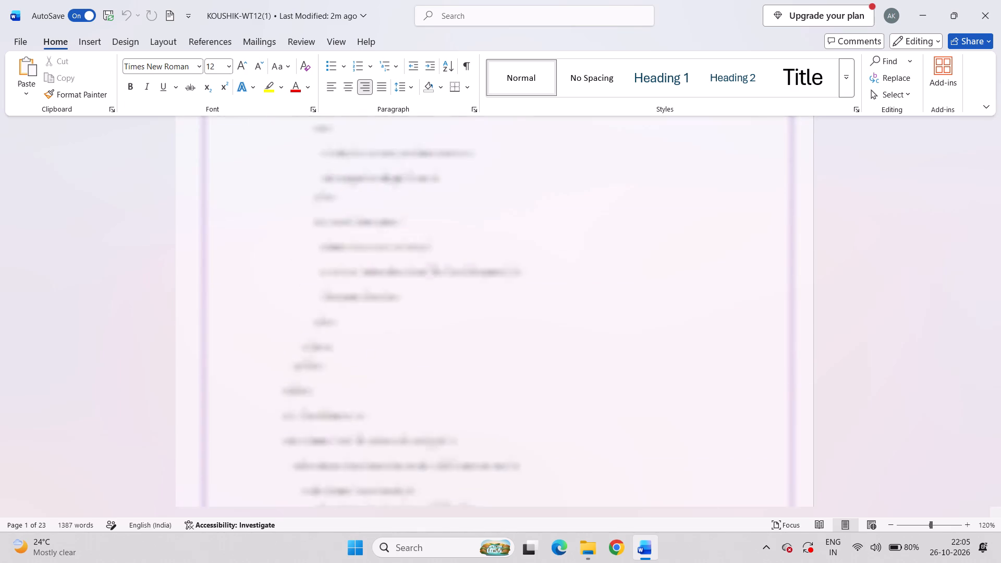
{"action": "scroll", "coordinate": [573, 276], "scroll_direction": "down", "scroll_amount": 12}
{"action": "scroll", "coordinate": [573, 276], "scroll_direction": "up", "scroll_amount": 9}
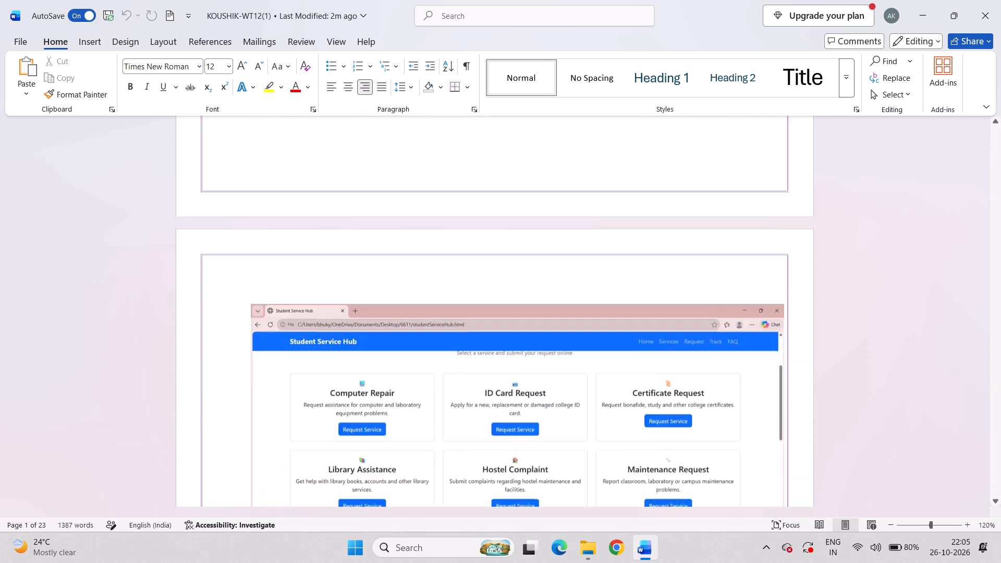
{"action": "scroll", "coordinate": [573, 276], "scroll_direction": "up", "scroll_amount": 19}
{"action": "scroll", "coordinate": [573, 276], "scroll_direction": "up", "scroll_amount": 7}
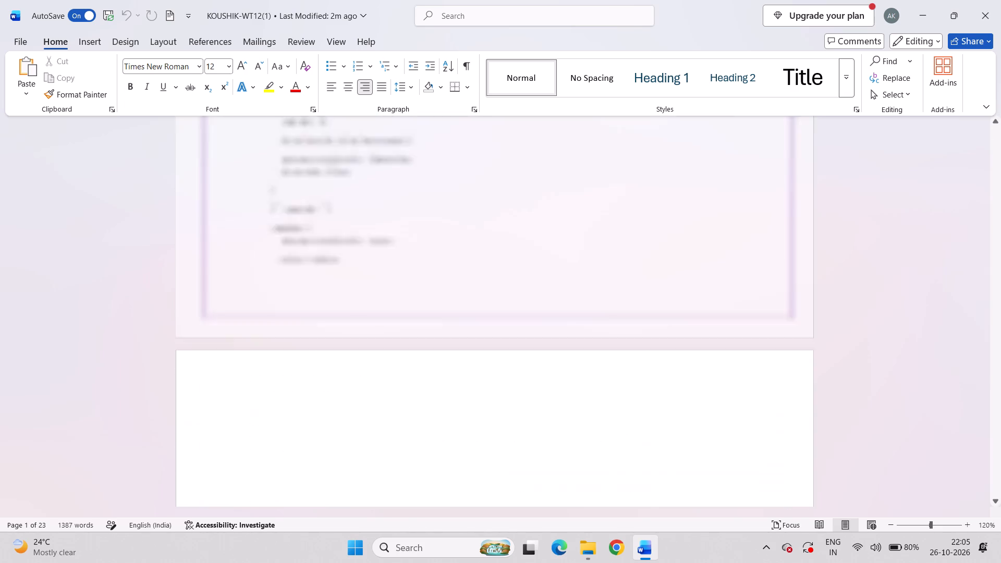
{"action": "scroll", "coordinate": [573, 276], "scroll_direction": "up", "scroll_amount": 14}
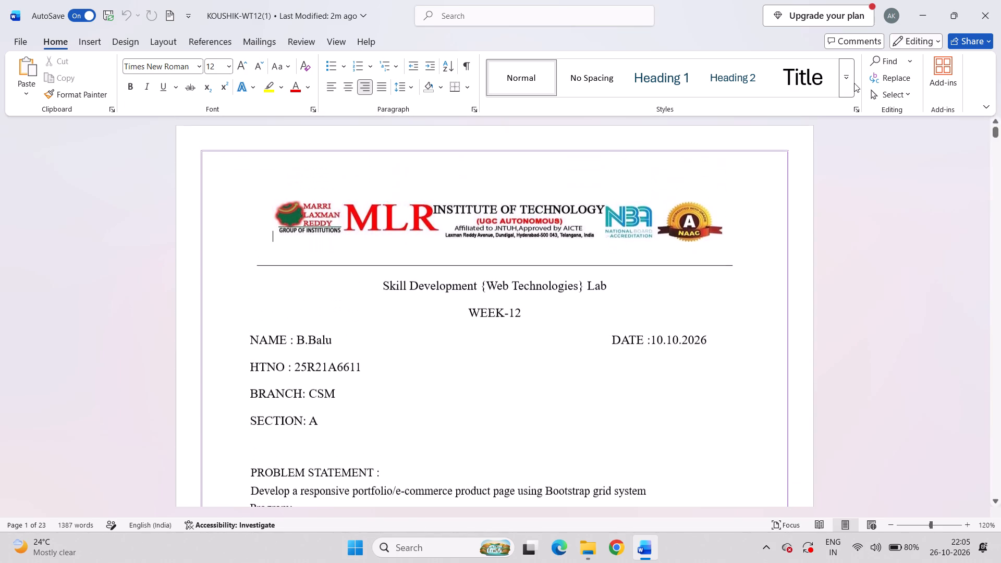
{"action": "left_click", "coordinate": [1000, 2]}
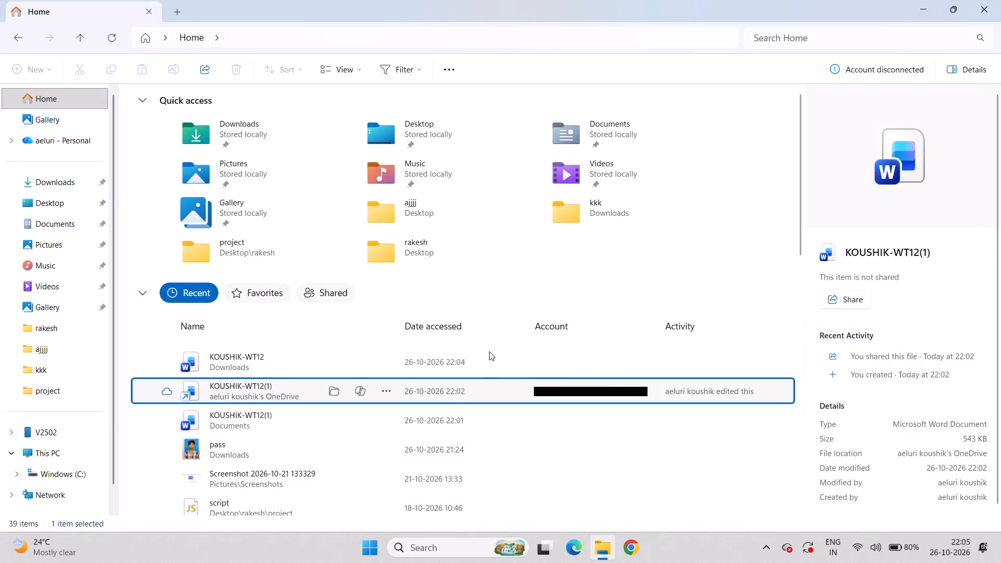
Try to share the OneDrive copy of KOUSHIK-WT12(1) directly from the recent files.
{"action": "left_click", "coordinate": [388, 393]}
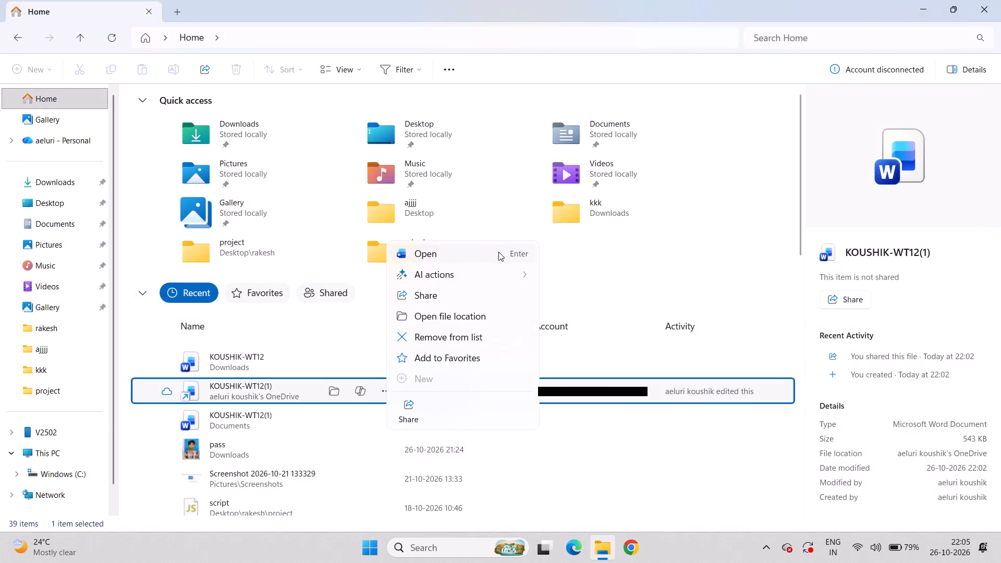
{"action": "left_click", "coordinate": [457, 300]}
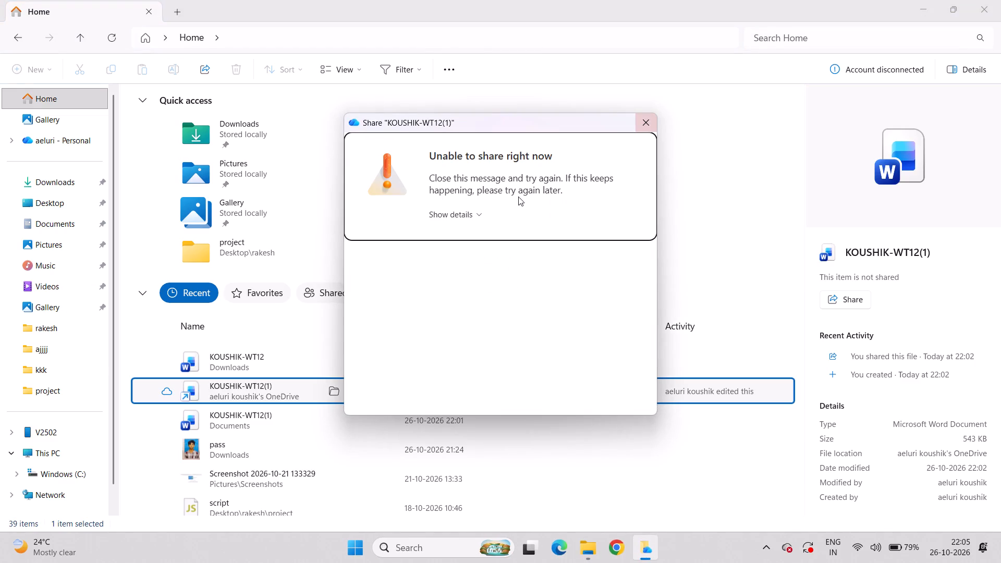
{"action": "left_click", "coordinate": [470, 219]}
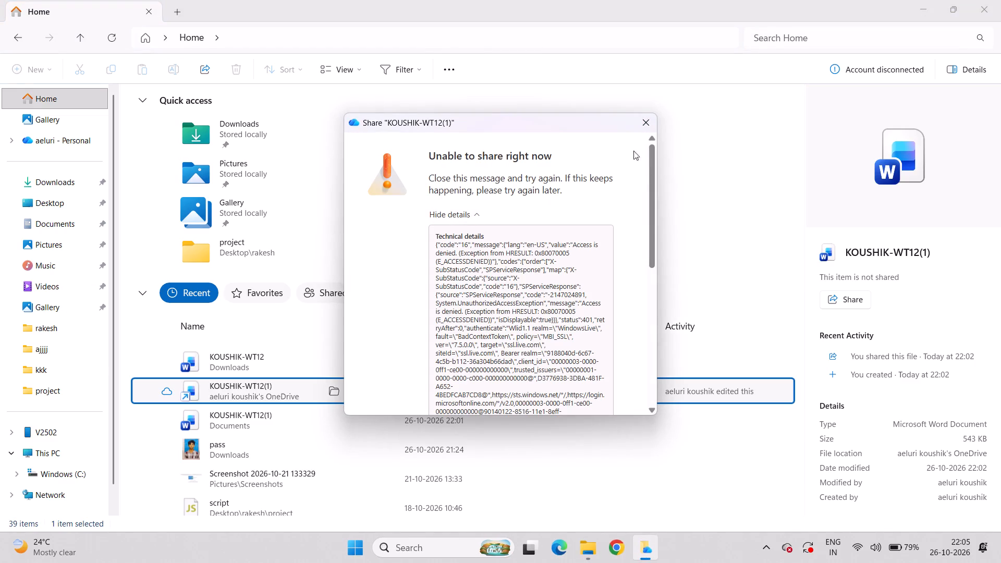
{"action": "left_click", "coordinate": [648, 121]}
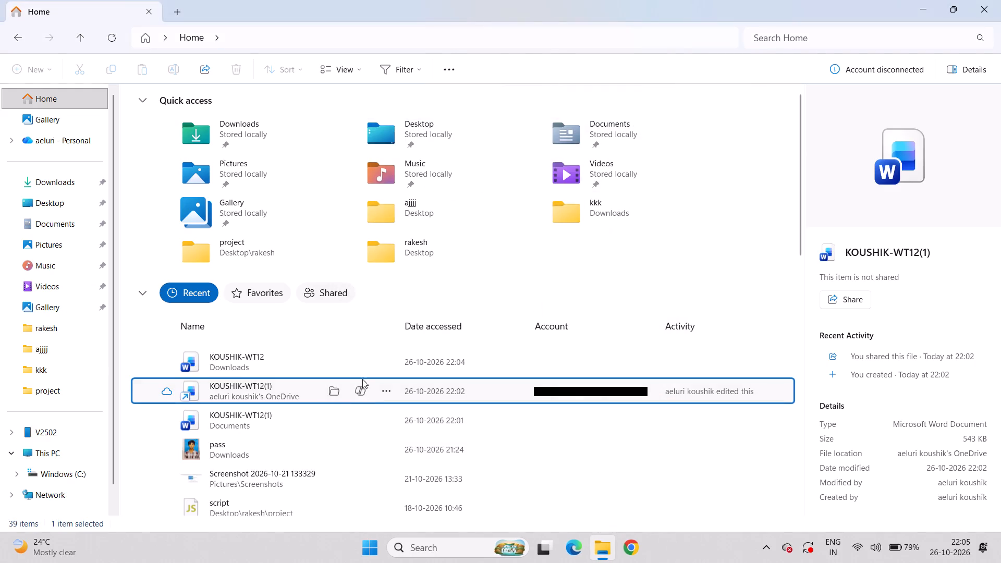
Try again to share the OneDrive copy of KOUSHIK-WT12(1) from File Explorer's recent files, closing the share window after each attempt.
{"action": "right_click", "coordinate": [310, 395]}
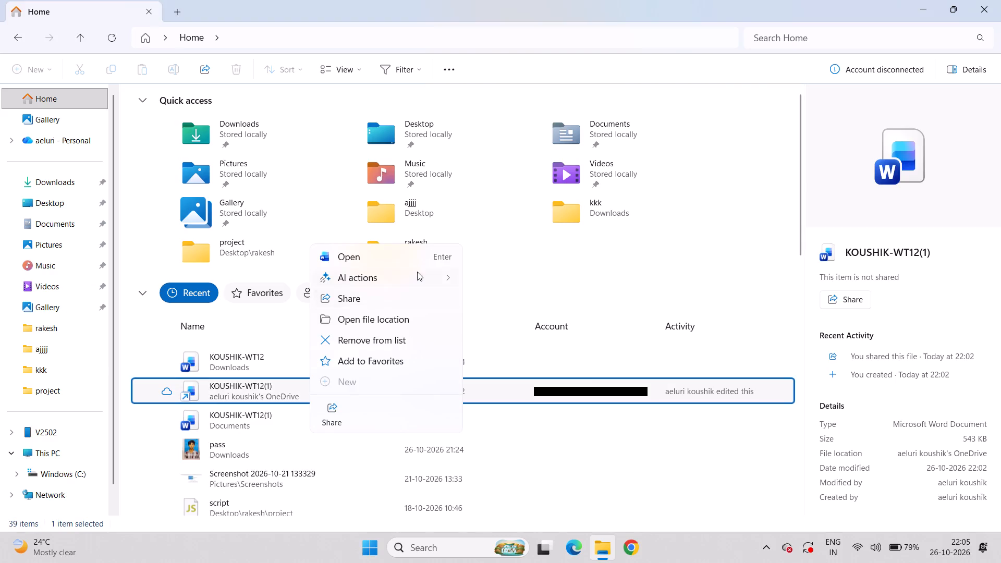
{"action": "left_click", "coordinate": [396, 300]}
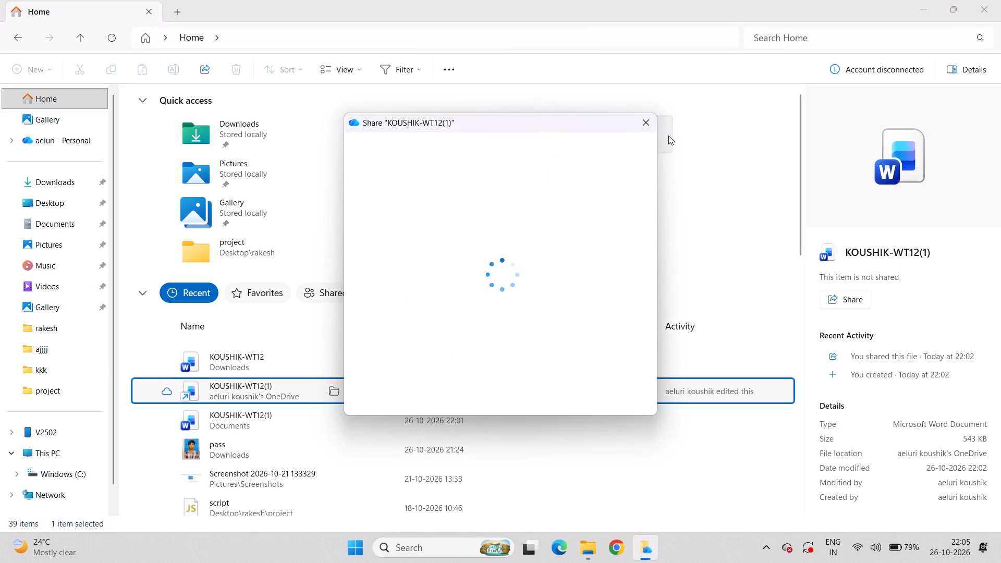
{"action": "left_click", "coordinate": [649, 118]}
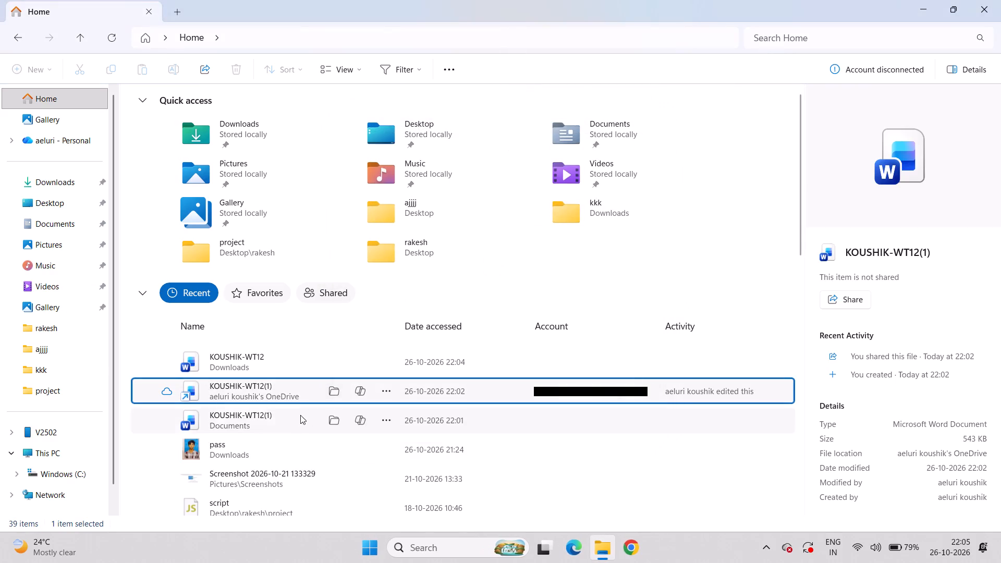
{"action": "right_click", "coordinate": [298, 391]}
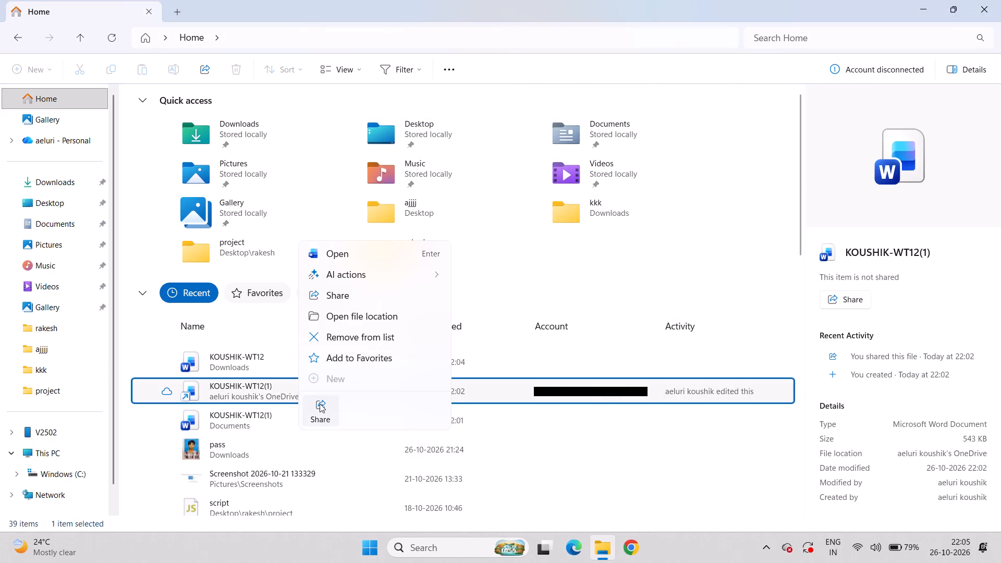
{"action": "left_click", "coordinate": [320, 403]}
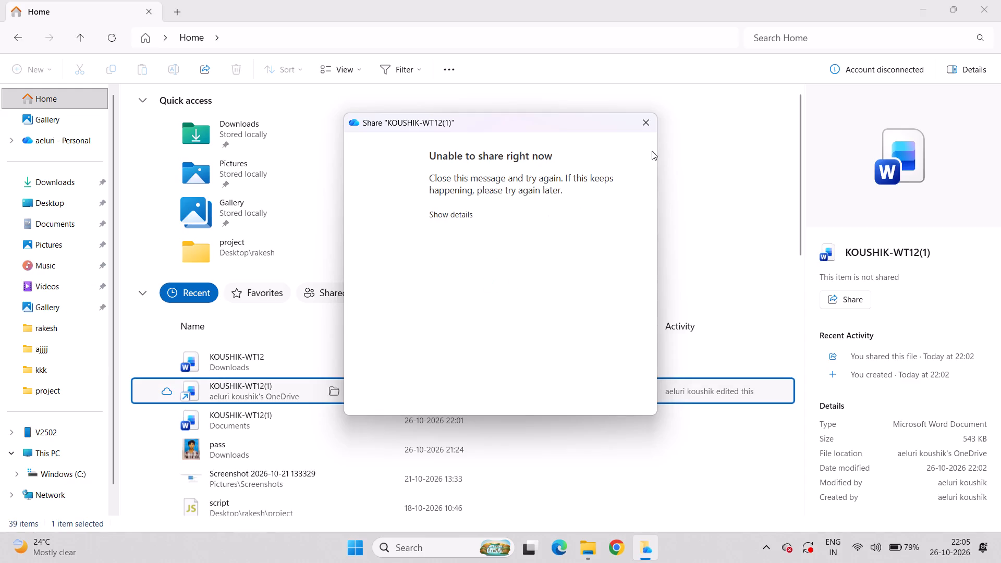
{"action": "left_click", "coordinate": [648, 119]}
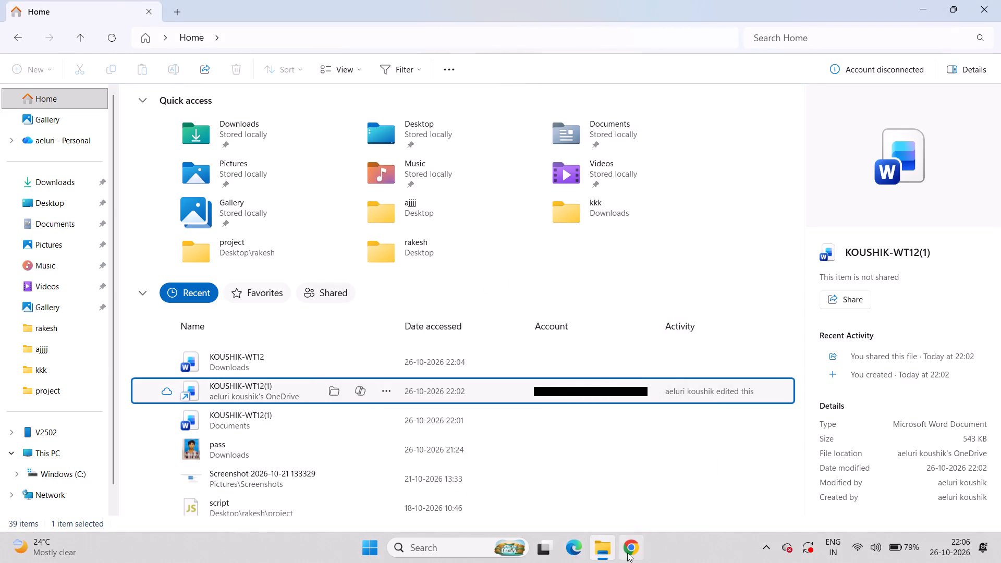
Launch WhatsApp as another way of sharing the document.
{"action": "left_click", "coordinate": [371, 555]}
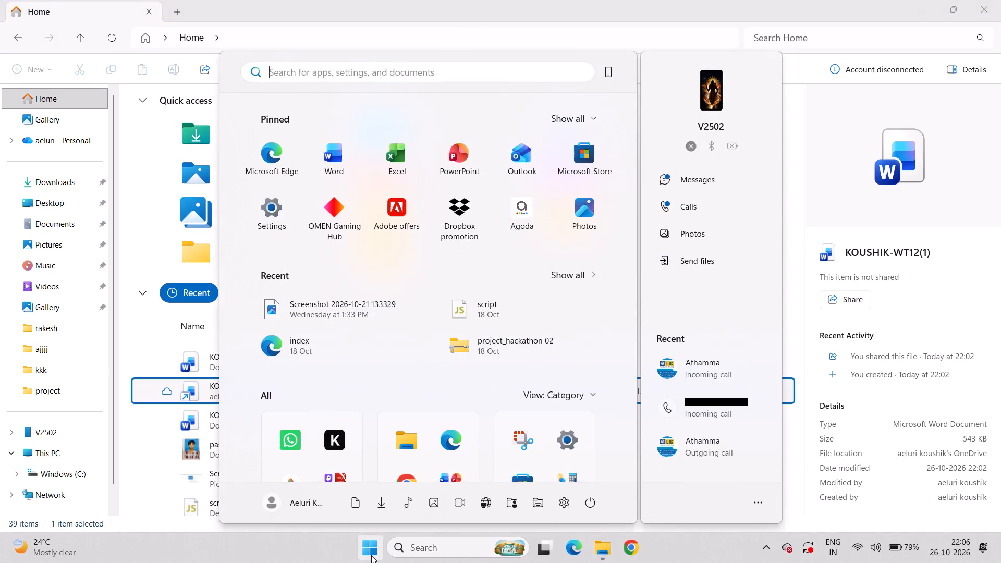
{"action": "left_click", "coordinate": [297, 446]}
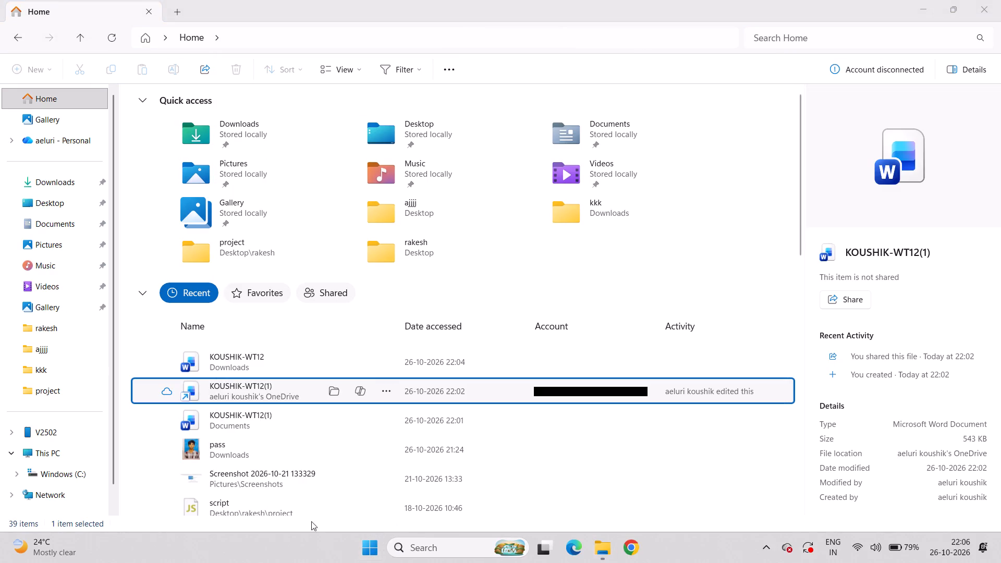
{"action": "left_click", "coordinate": [374, 555]}
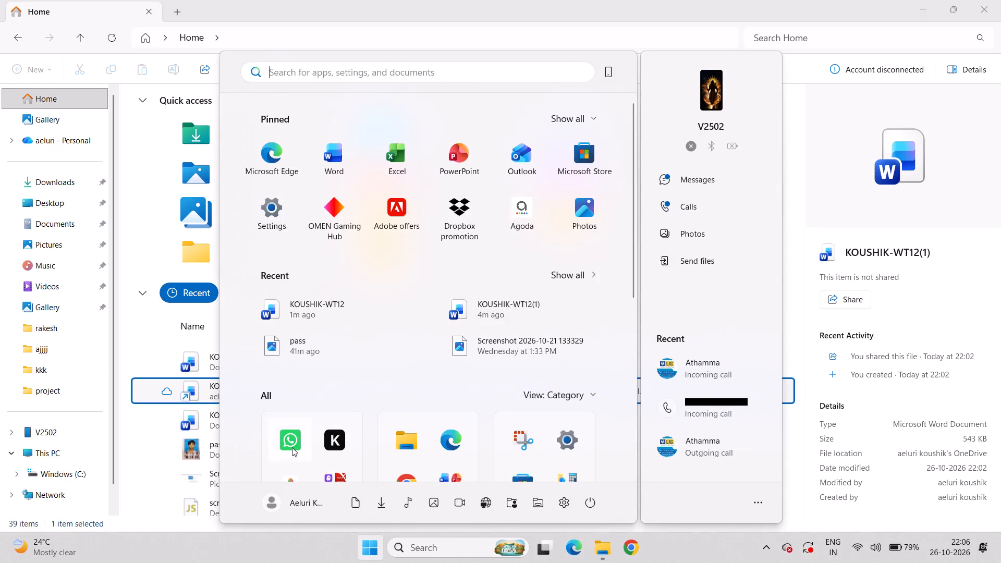
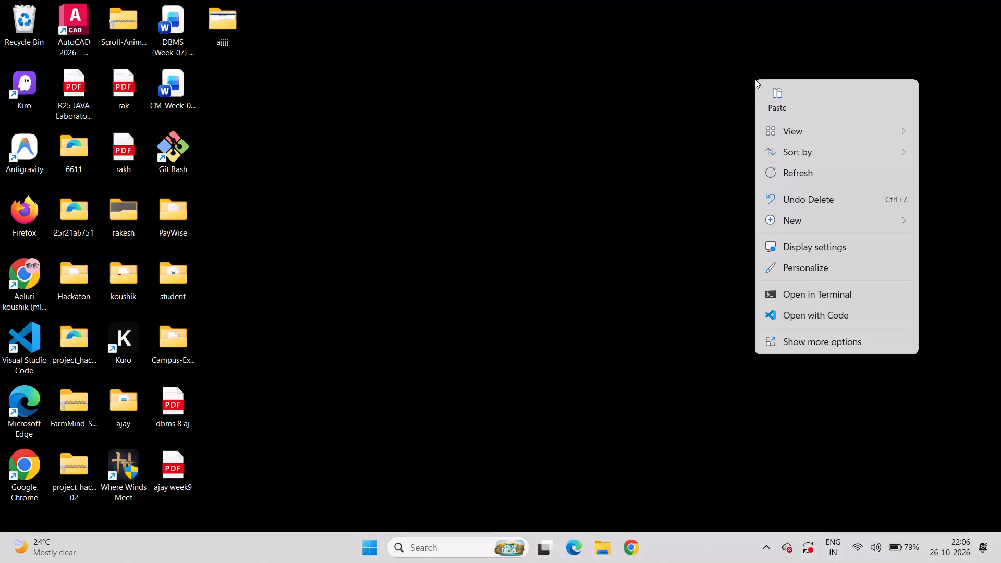
Refresh the desktop and open the Shut Down Windows dialog with the Shut down option.
{"action": "left_click", "coordinate": [830, 174]}
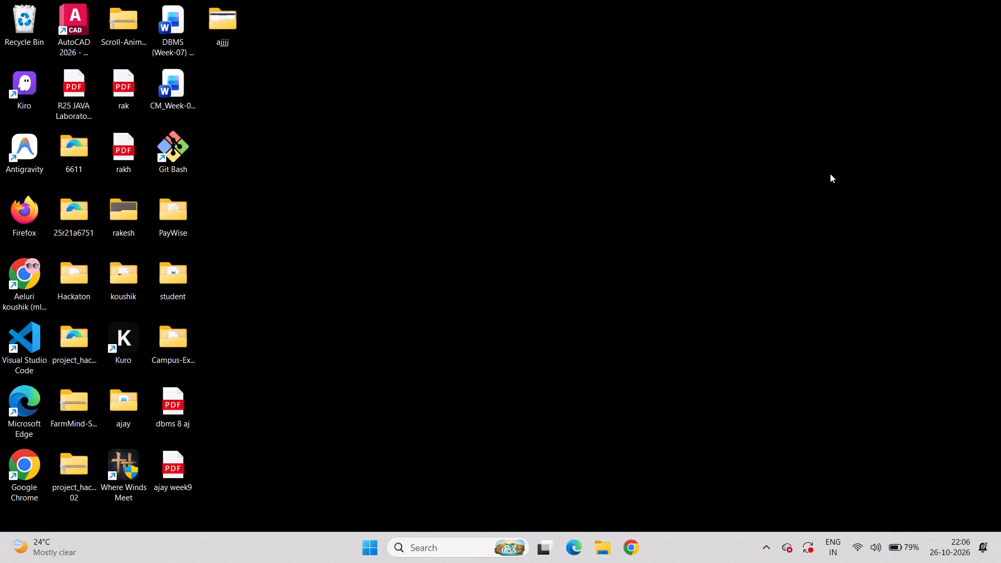
{"action": "key", "text": "alt+F4"}
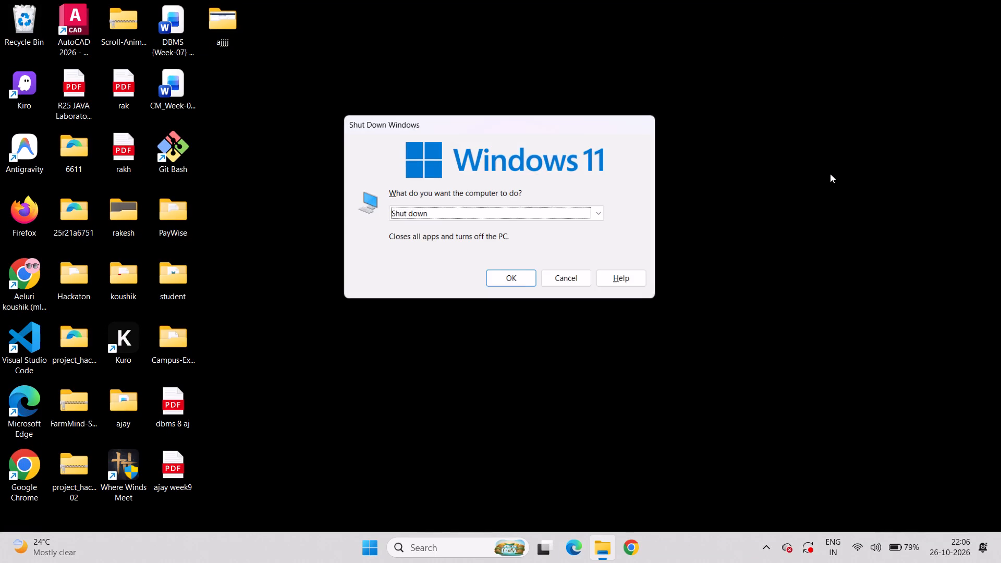